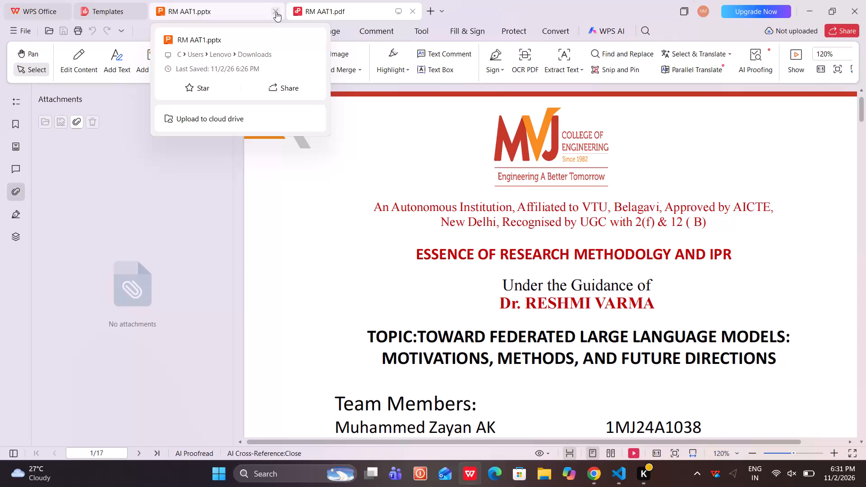
Close the RM AAT1.pptx presentation, leaving RM AAT1.pdf open.
{"action": "left_click", "coordinate": [276, 12]}
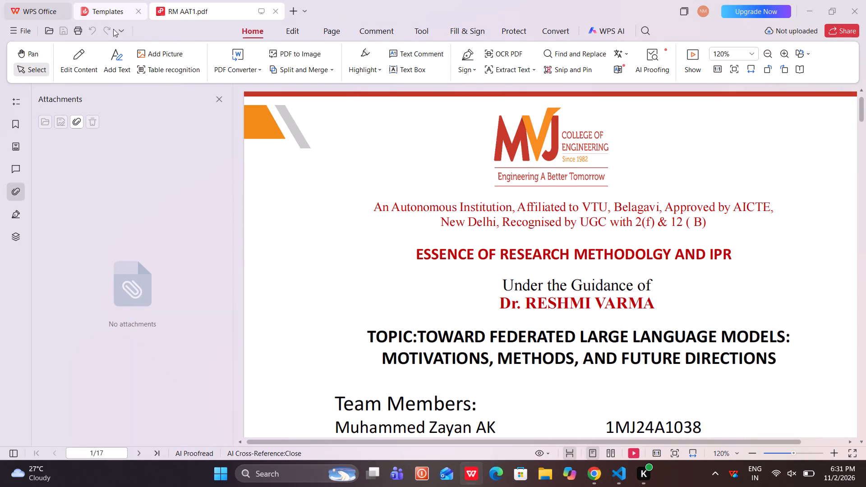
Enable content editing in the PDF and set the first page's bottom "An Autonomous Institute" footer line to font size 8.
{"action": "left_click", "coordinate": [89, 56]}
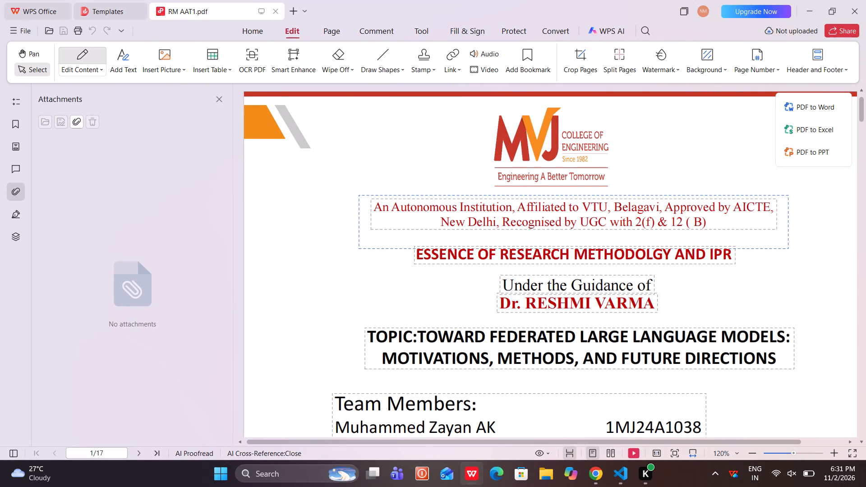
{"action": "scroll", "coordinate": [517, 239], "scroll_direction": "down", "scroll_amount": 2}
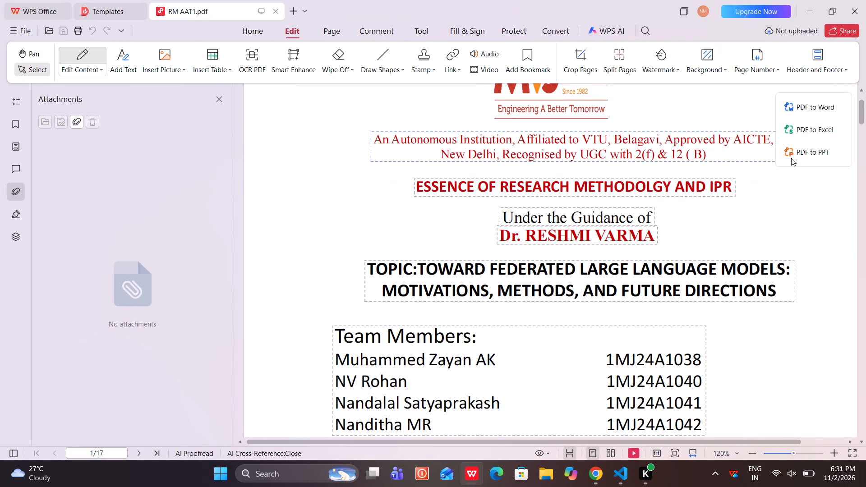
{"action": "scroll", "coordinate": [492, 296], "scroll_direction": "down", "scroll_amount": 3}
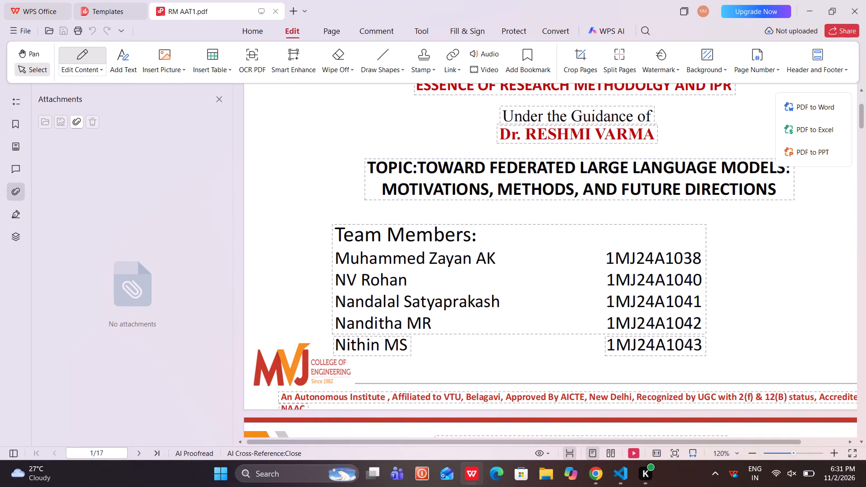
{"action": "left_click", "coordinate": [307, 405]}
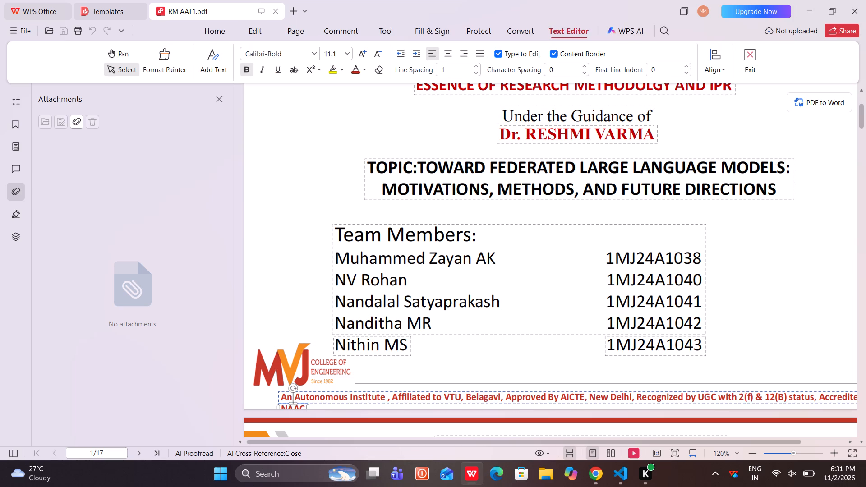
{"action": "left_click_drag", "start_coordinate": [281, 397], "coordinate": [312, 406]}
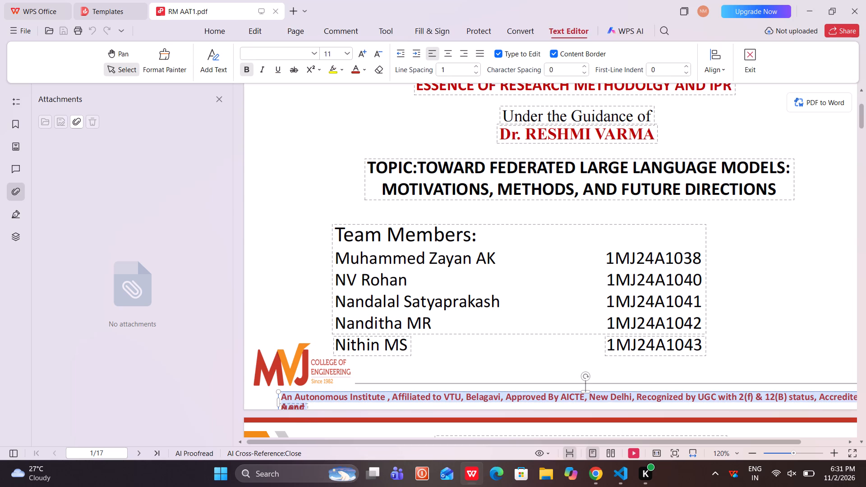
{"action": "left_click_drag", "start_coordinate": [312, 406], "coordinate": [314, 408]}
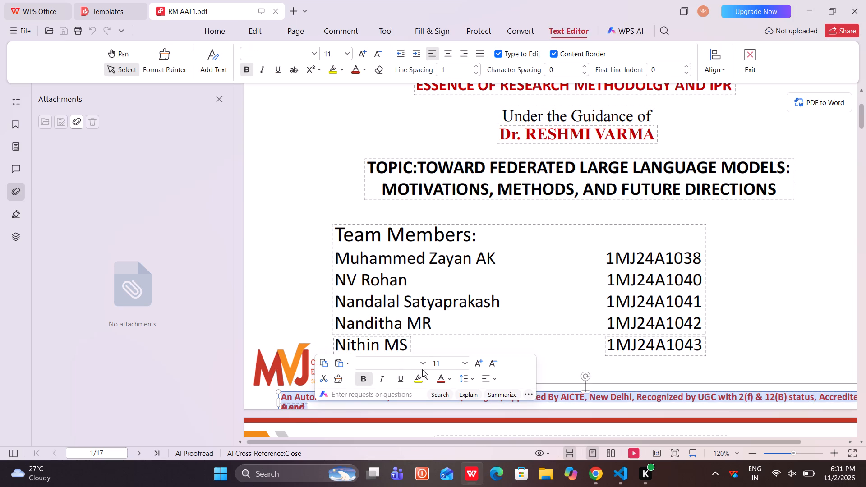
{"action": "left_click", "coordinate": [464, 367]}
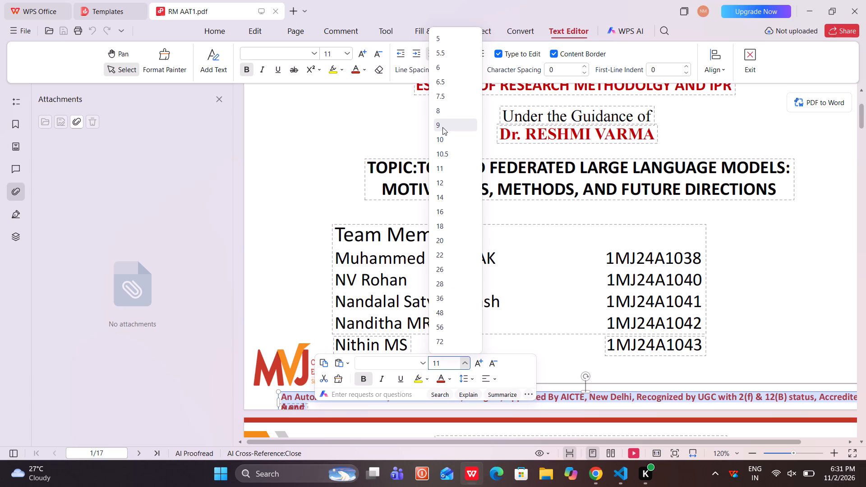
{"action": "left_click", "coordinate": [443, 115]}
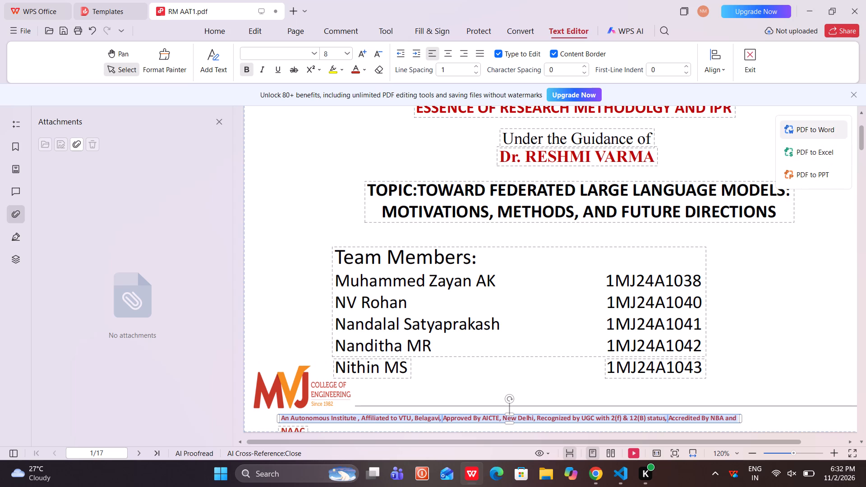
{"action": "left_click", "coordinate": [858, 96]}
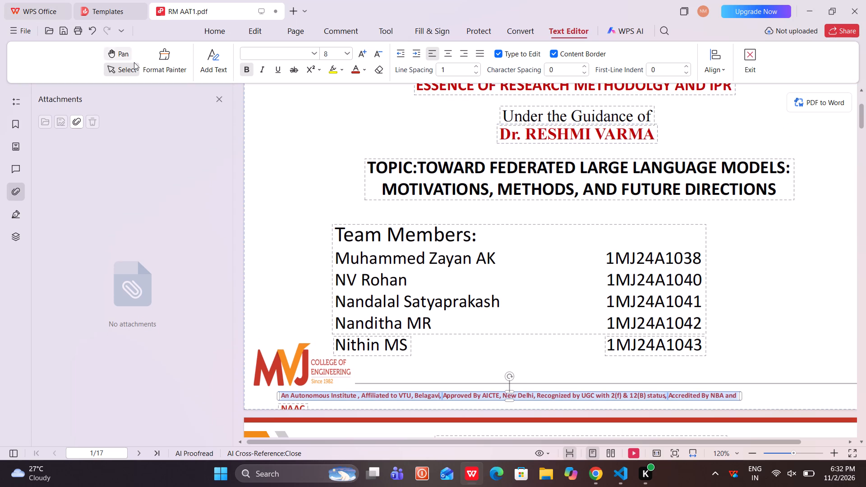
Close the Attachments pane.
{"action": "left_click", "coordinate": [219, 95]}
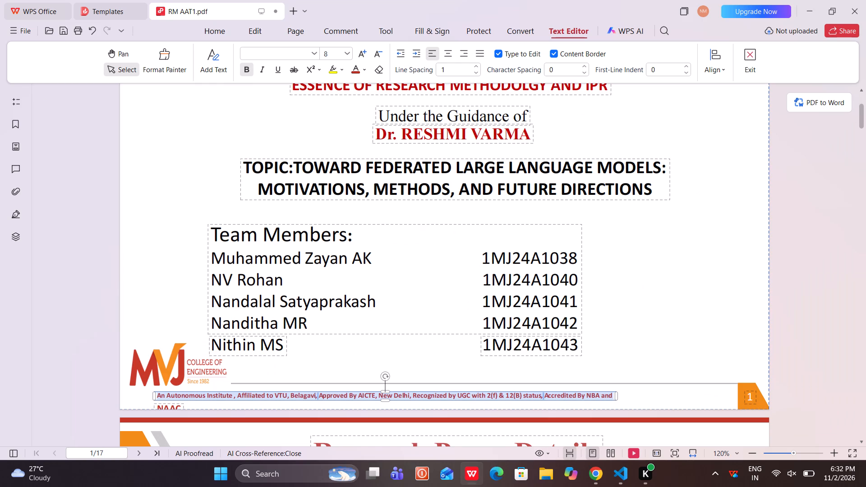
Exit text editing and zoom the PDF out to 66.7% to check the whole first page and its footer.
{"action": "scroll", "coordinate": [400, 156], "scroll_direction": "down", "scroll_amount": 4}
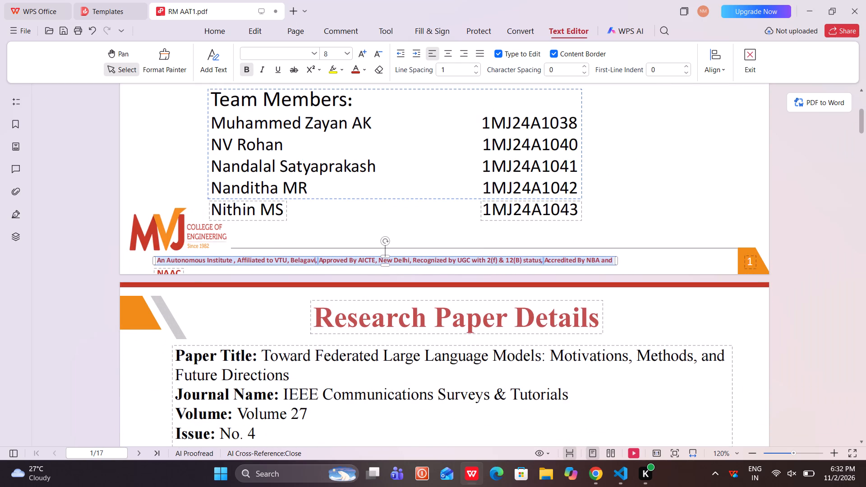
{"action": "key", "text": "ctrl+minus"}
{"action": "key", "text": "ctrl+minus"}
{"action": "key", "text": "ctrl+minus"}
{"action": "key", "text": "ctrl+minus"}
{"action": "double_click", "coordinate": [787, 152]}
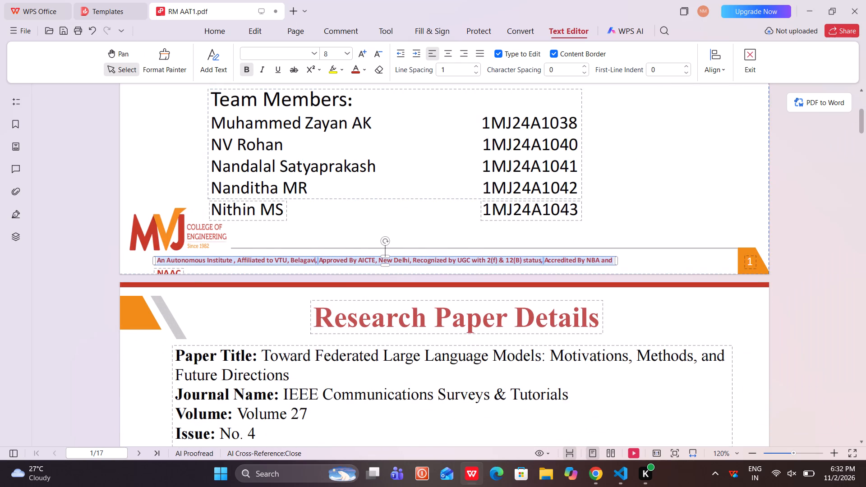
{"action": "left_click", "coordinate": [218, 32]}
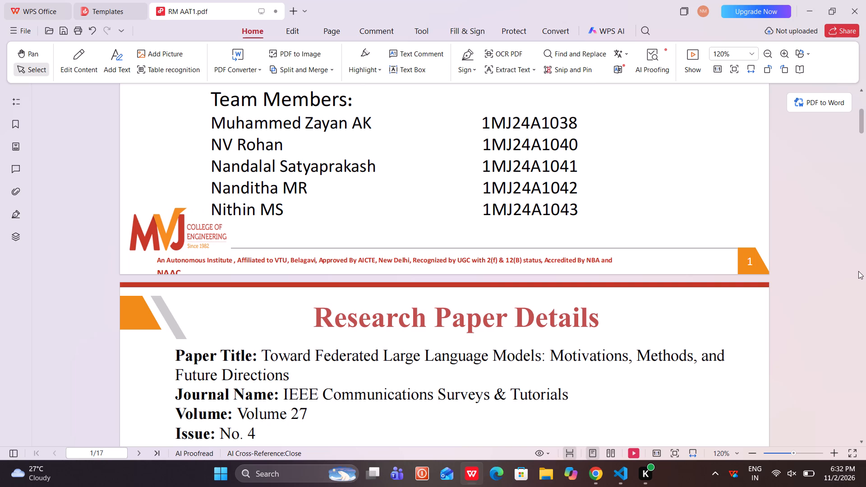
{"action": "key", "text": "ctrl+minus"}
{"action": "key", "text": "ctrl+minus"}
{"action": "key", "text": "ctrl+minus"}
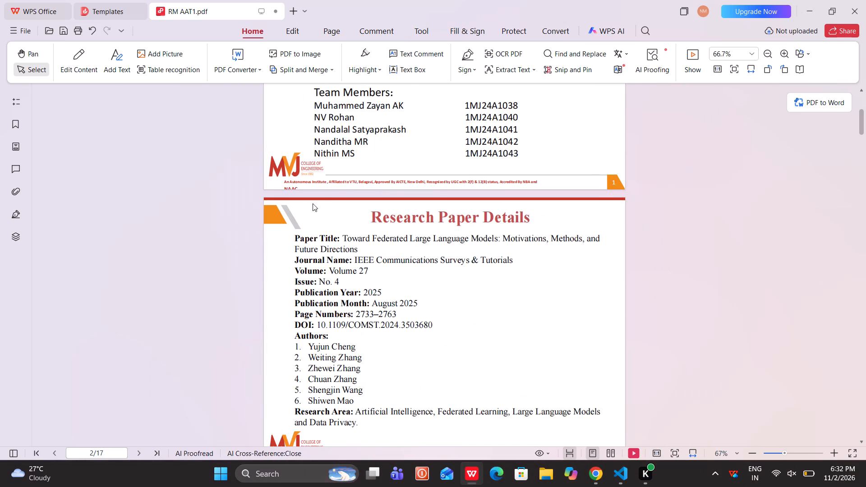
{"action": "scroll", "coordinate": [434, 200], "scroll_direction": "up", "scroll_amount": 7}
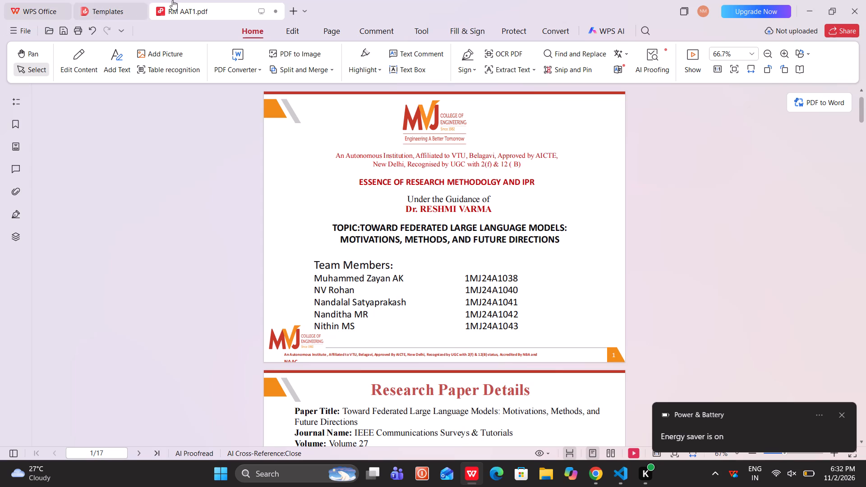
Switch to the open Templates page.
{"action": "left_click", "coordinate": [94, 3]}
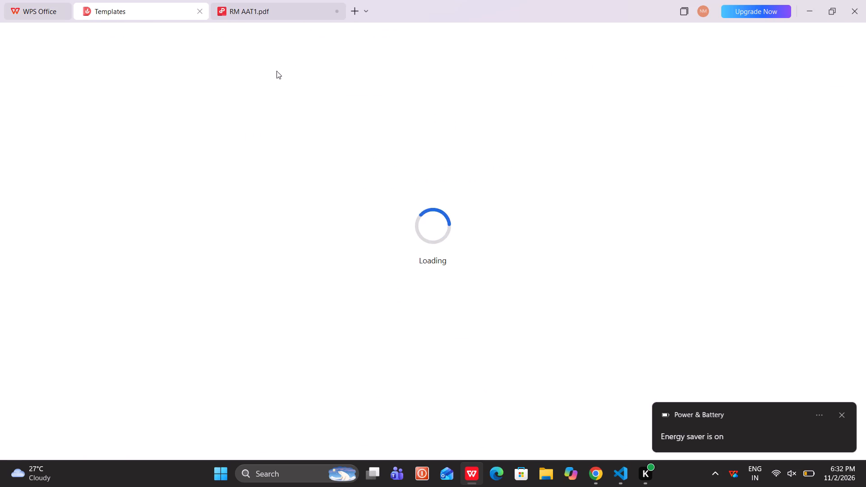
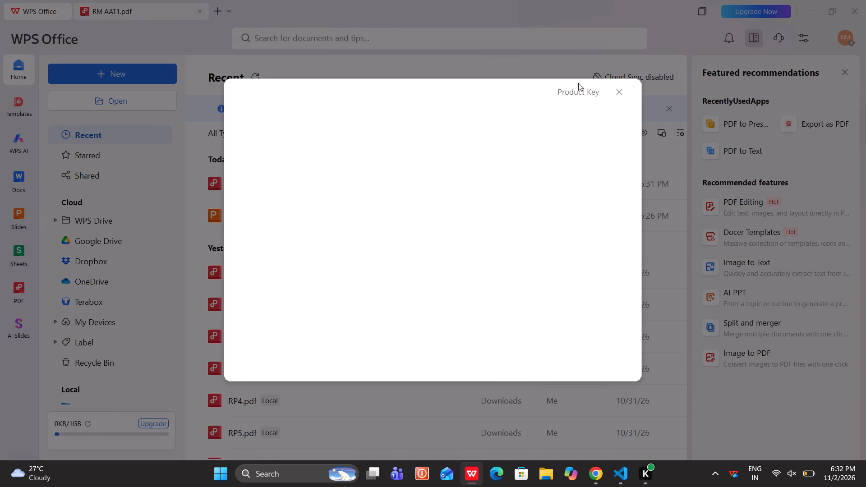
Dismiss the Product Key window and open review1 ppt.pptx from the recent files.
{"action": "left_click", "coordinate": [623, 93]}
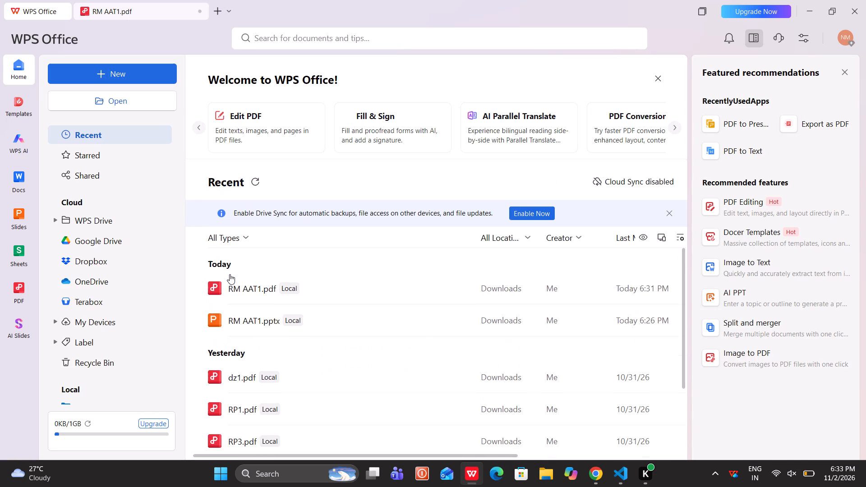
{"action": "scroll", "coordinate": [229, 379], "scroll_direction": "down", "scroll_amount": 3}
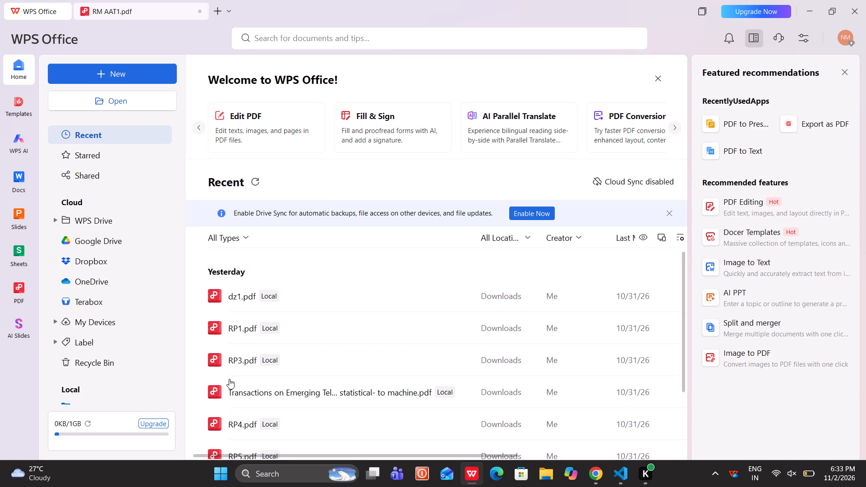
{"action": "scroll", "coordinate": [229, 379], "scroll_direction": "down", "scroll_amount": 10}
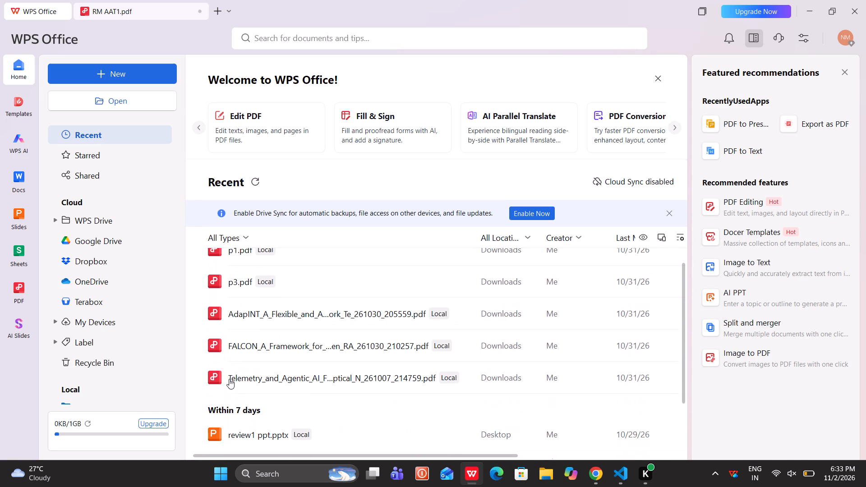
{"action": "scroll", "coordinate": [229, 379], "scroll_direction": "down", "scroll_amount": 3}
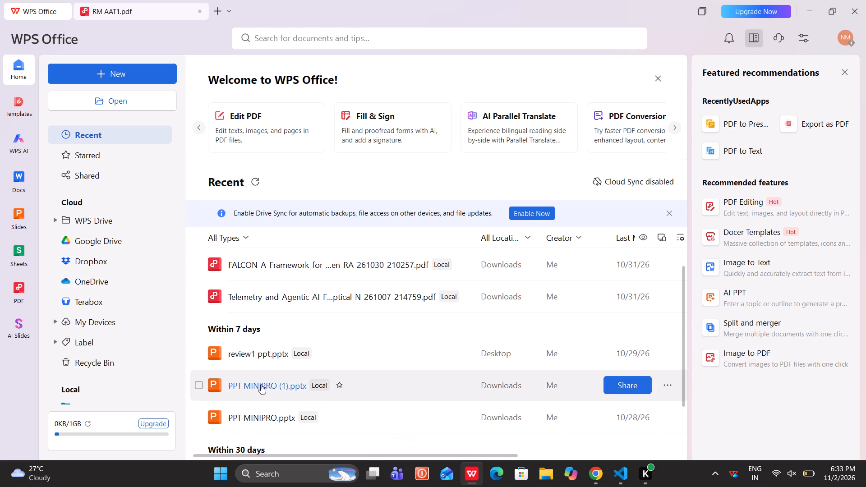
{"action": "left_click", "coordinate": [263, 362]}
{"action": "double_click", "coordinate": [263, 362]}
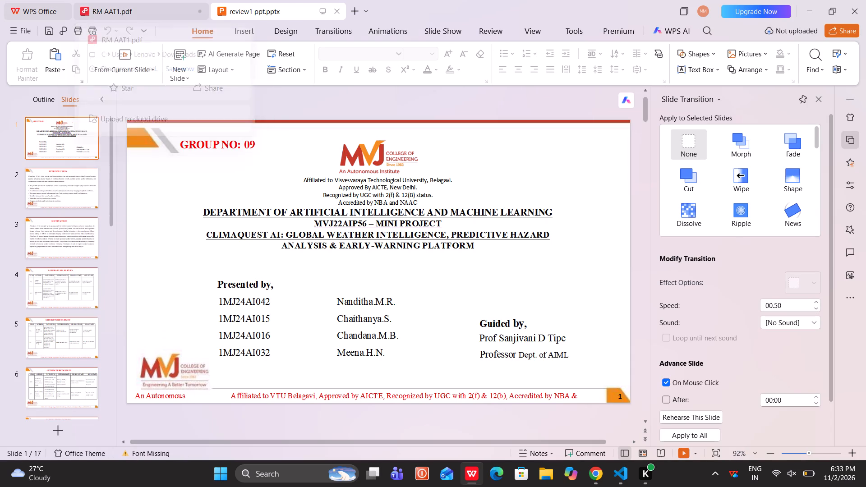
Delete the "GROUP NO: 09" text from the first slide of review1 ppt.pptx.
{"action": "left_click_drag", "start_coordinate": [262, 142], "coordinate": [160, 143]}
{"action": "key", "text": "BackSpace"}
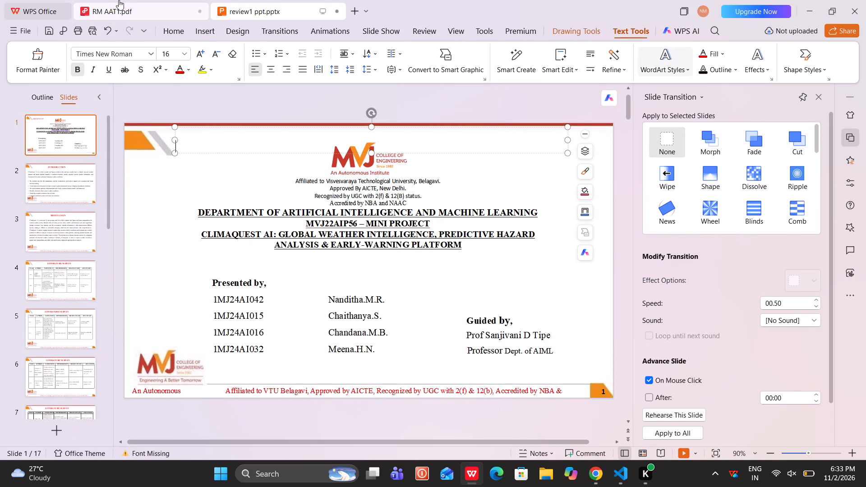
Switch to RM AAT1.pdf and select the "ESSENCE OF RESEARCH METHODOLGY AND IPR" heading on the first page.
{"action": "left_click", "coordinate": [139, 210]}
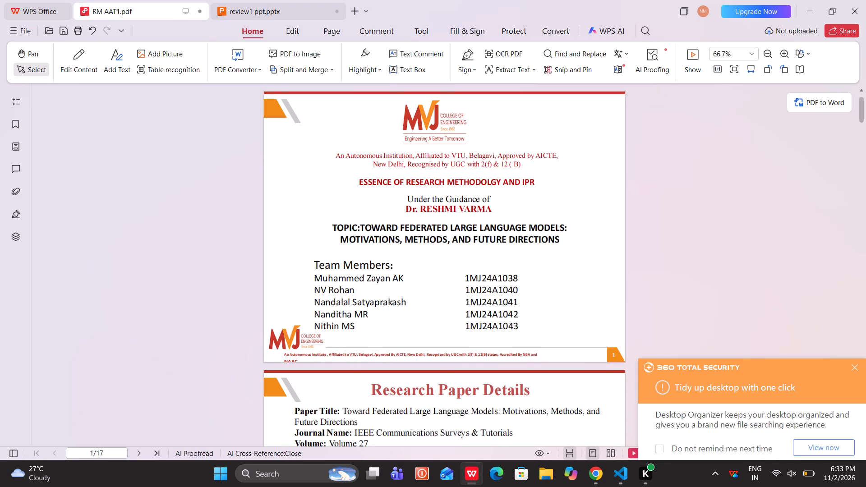
{"action": "left_click_drag", "start_coordinate": [536, 184], "coordinate": [521, 187]}
{"action": "left_click_drag", "start_coordinate": [521, 187], "coordinate": [357, 183]}
{"action": "left_click_drag", "start_coordinate": [357, 183], "coordinate": [392, 183]}
{"action": "left_click_drag", "start_coordinate": [392, 183], "coordinate": [542, 182]}
{"action": "left_click", "coordinate": [542, 182]}
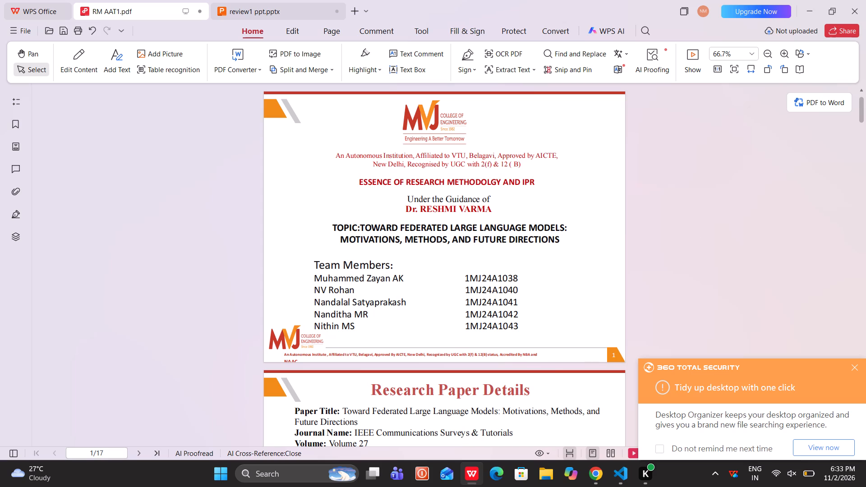
{"action": "left_click_drag", "start_coordinate": [536, 183], "coordinate": [376, 202]}
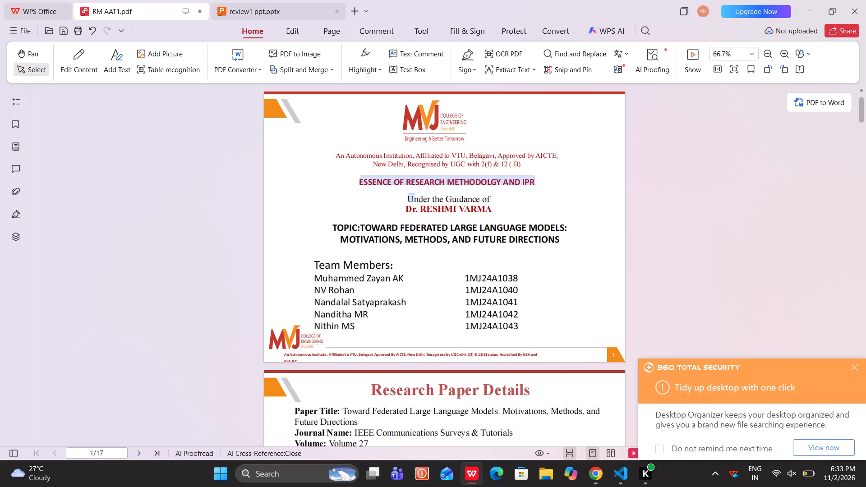
{"action": "left_click_drag", "start_coordinate": [376, 202], "coordinate": [366, 202]}
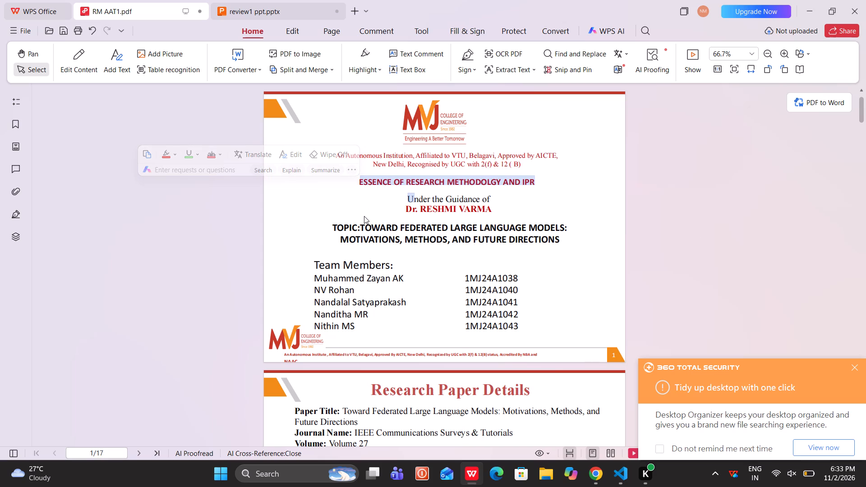
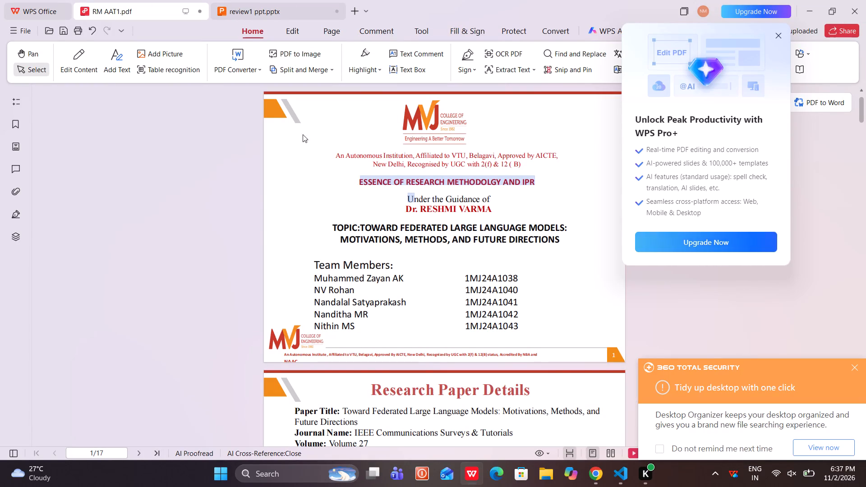
Delete the "MVJ22AIP56 – MINI PROJECT" line from the first slide of review1 ppt.pptx.
{"action": "left_click_drag", "start_coordinate": [283, 188], "coordinate": [286, 182]}
{"action": "left_click", "coordinate": [257, 8]}
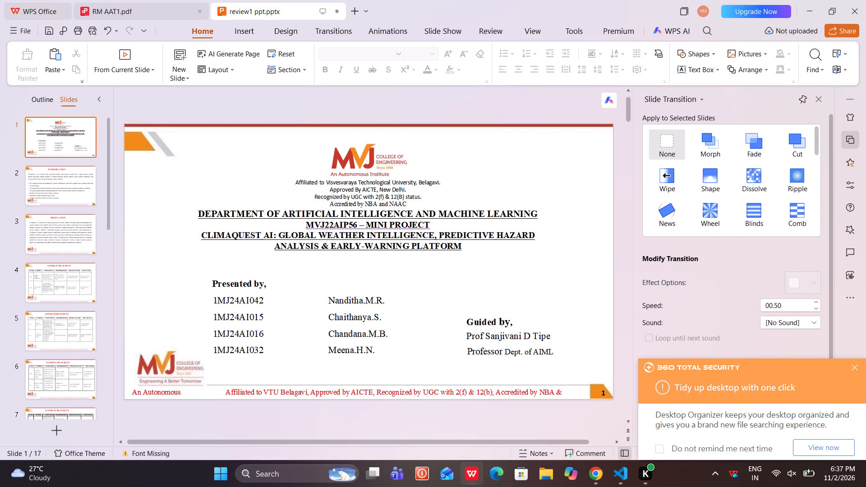
{"action": "left_click_drag", "start_coordinate": [434, 225], "coordinate": [309, 224]}
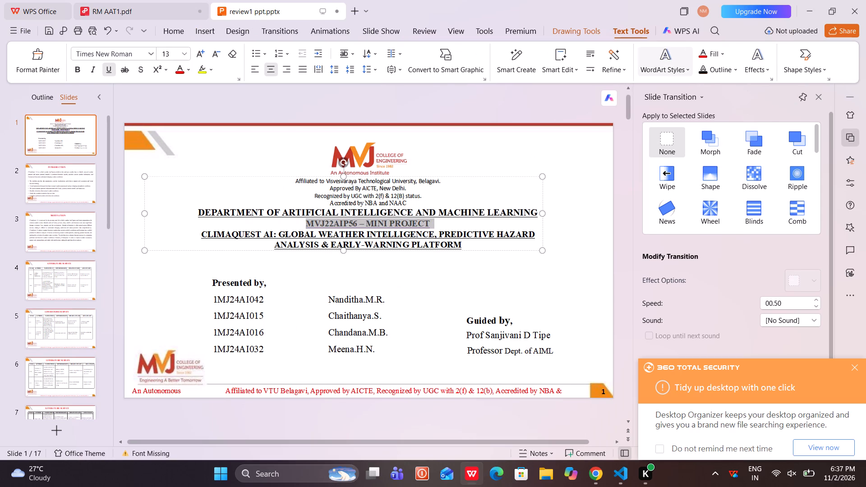
{"action": "left_click_drag", "start_coordinate": [309, 224], "coordinate": [306, 225]}
{"action": "key", "text": "BackSpace"}
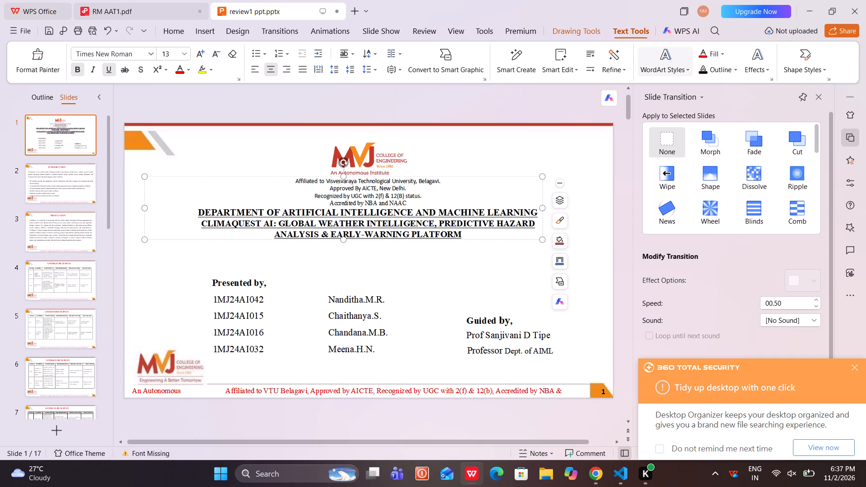
Copy the "ESSENCE OF RESEARCH METHODOLGY AND IPR" heading from RM AAT1.pdf onto its own line below the department name on the title slide.
{"action": "left_click", "coordinate": [182, 0]}
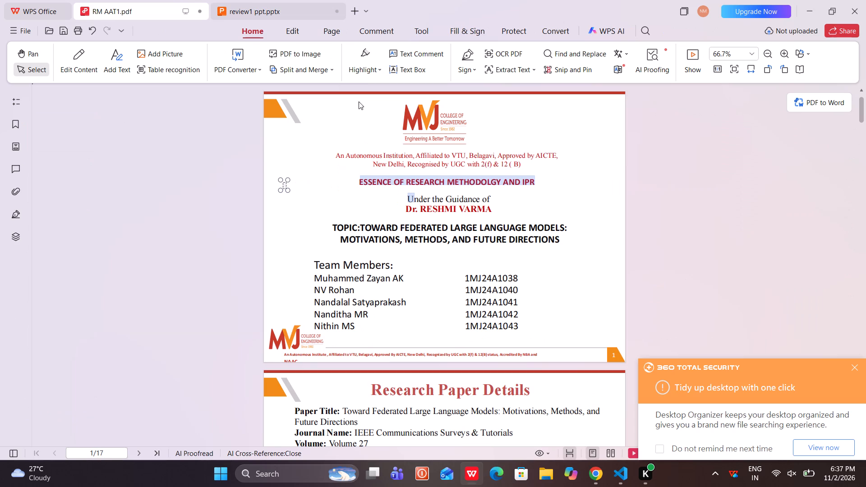
{"action": "left_click", "coordinate": [540, 181]}
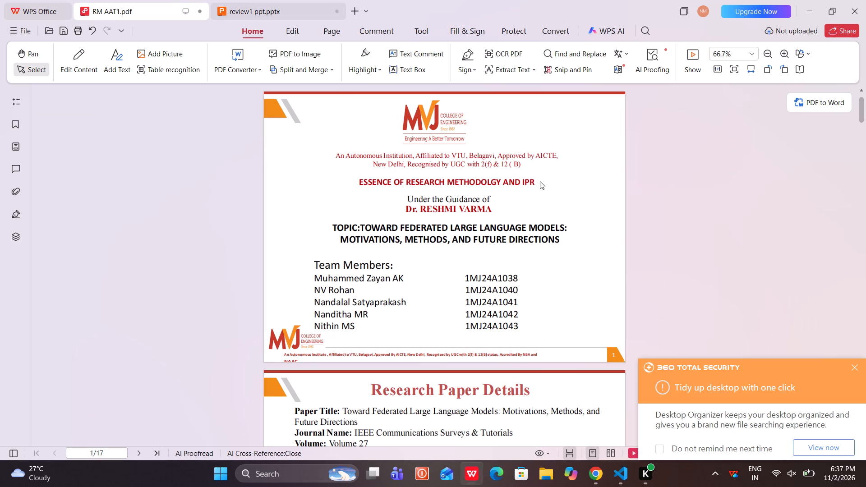
{"action": "left_click_drag", "start_coordinate": [540, 181], "coordinate": [364, 176]}
{"action": "left_click_drag", "start_coordinate": [359, 183], "coordinate": [547, 188]}
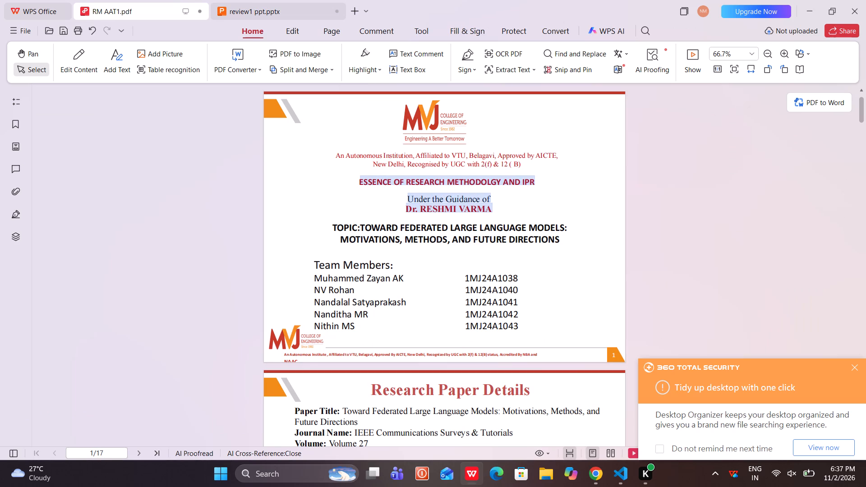
{"action": "left_click_drag", "start_coordinate": [547, 188], "coordinate": [489, 188]}
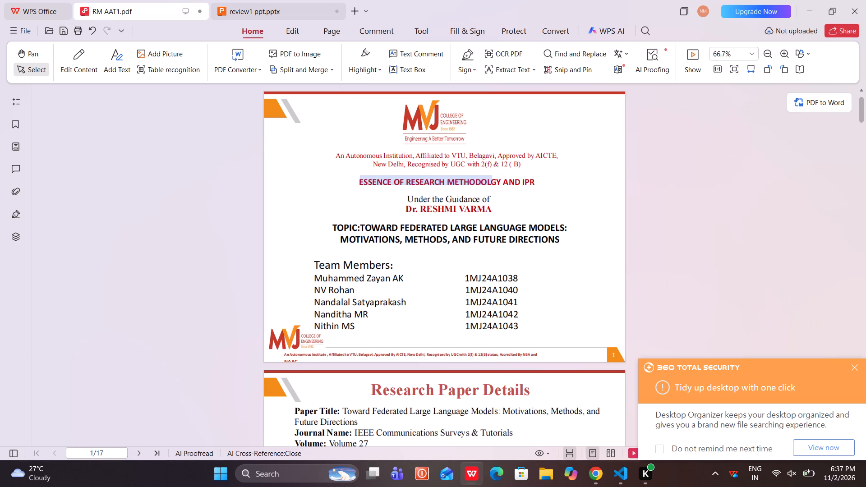
{"action": "left_click_drag", "start_coordinate": [489, 188], "coordinate": [539, 187]}
{"action": "key", "text": "ctrl+c"}
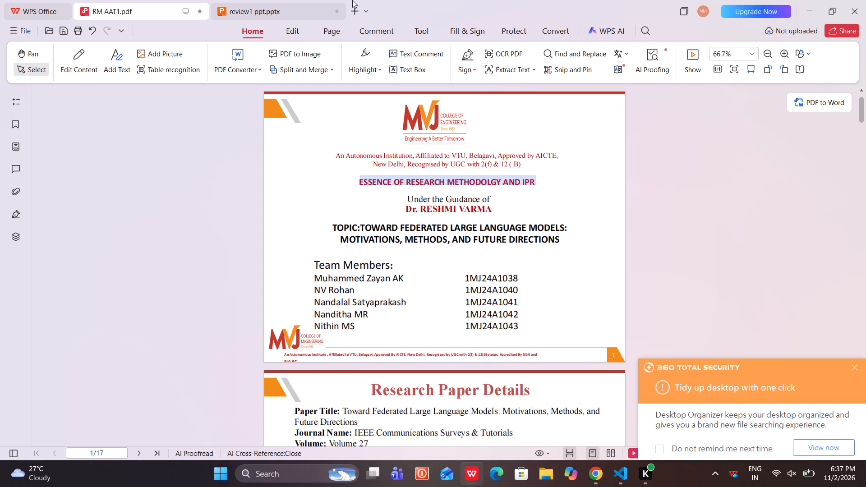
{"action": "left_click", "coordinate": [280, 0]}
{"action": "key", "text": "ctrl+v"}
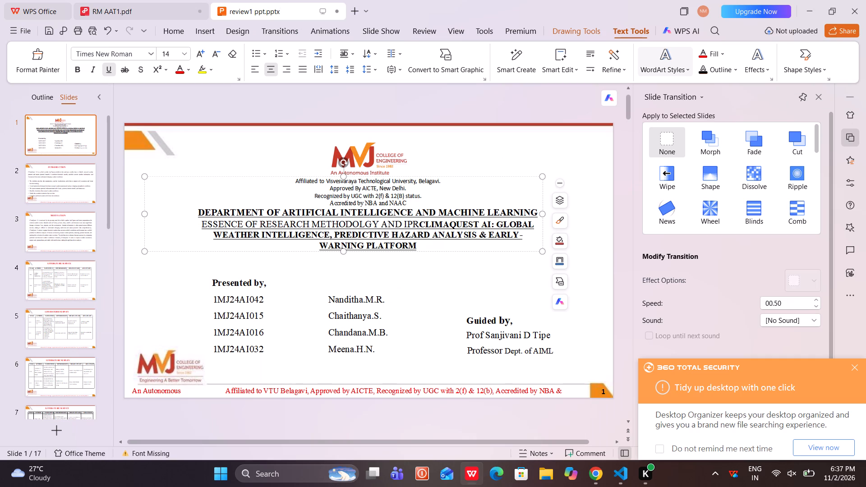
{"action": "key", "text": "Return"}
Make the "ESSENCE OF RESEARCH METHODOLGY AND IPR" line on the title slide bold.
{"action": "left_click_drag", "start_coordinate": [485, 221], "coordinate": [316, 209]}
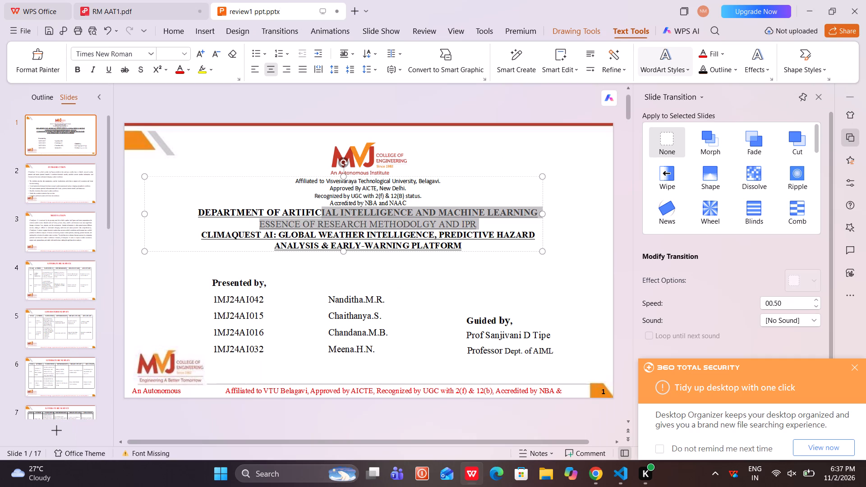
{"action": "left_click_drag", "start_coordinate": [316, 209], "coordinate": [259, 219]}
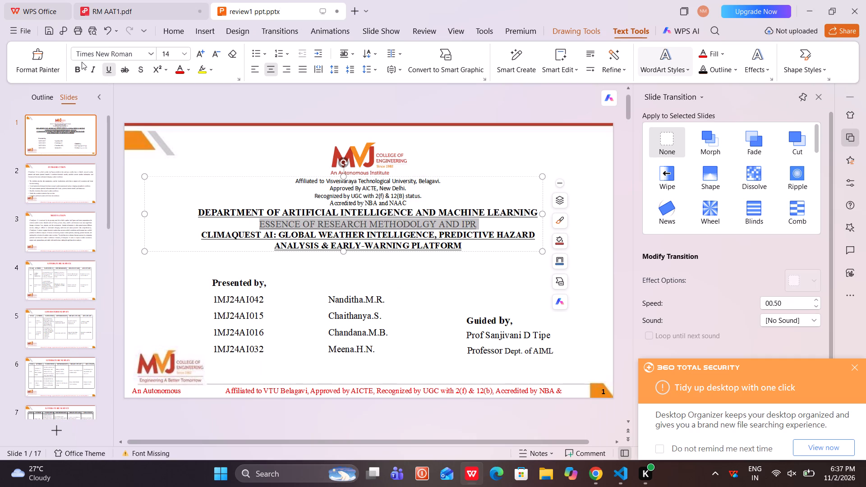
{"action": "left_click", "coordinate": [82, 62]}
{"action": "left_click", "coordinate": [78, 65]}
{"action": "left_click", "coordinate": [154, 117]}
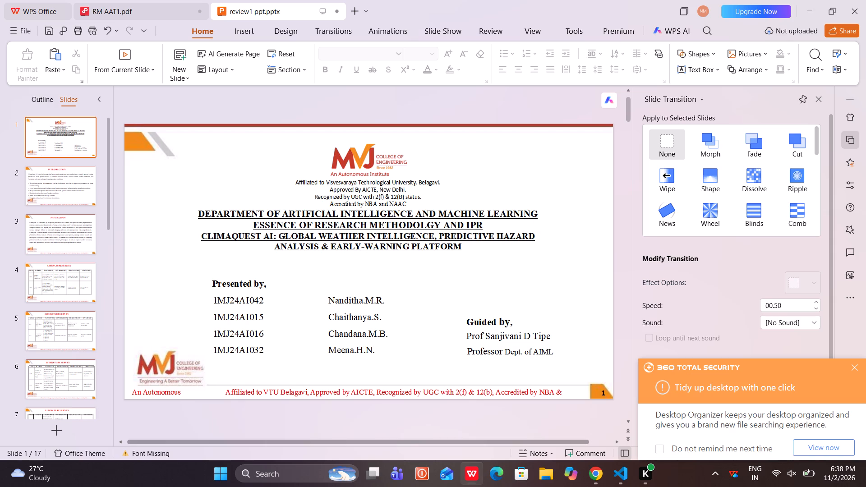
Replace the second presenter's name with the last team member listed in RM AAT1.pdf and end that row's roll number in 43.
{"action": "left_click", "coordinate": [268, 299]}
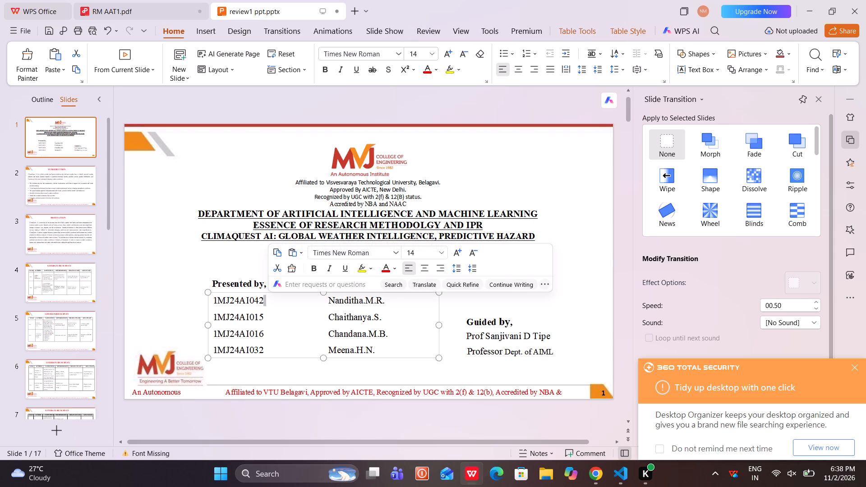
{"action": "left_click_drag", "start_coordinate": [387, 315], "coordinate": [334, 311]}
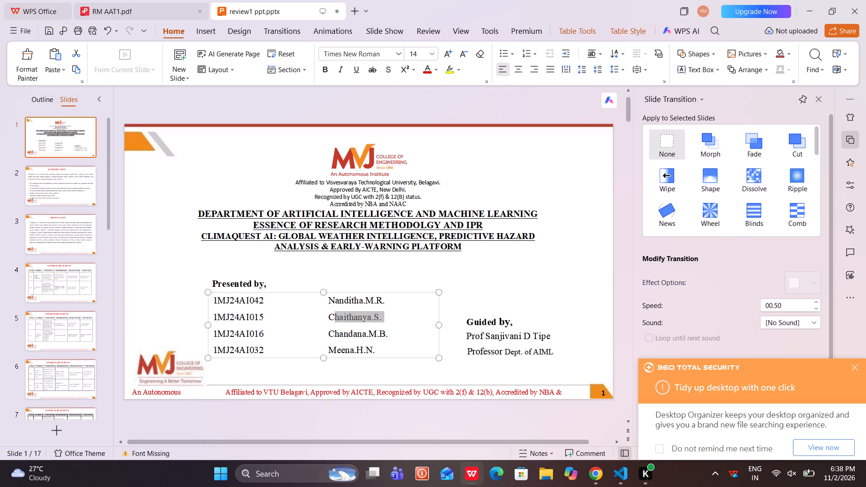
{"action": "left_click_drag", "start_coordinate": [334, 311], "coordinate": [325, 312]}
{"action": "key", "text": "BackSpace"}
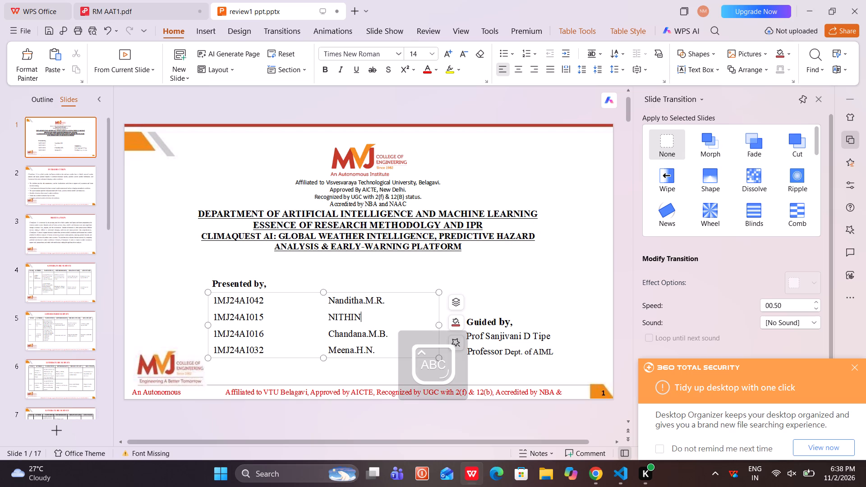
{"action": "key", "text": "BackSpace"}
{"action": "key", "text": "BackSpace"}
{"action": "key", "text": "BackSpace"}
{"action": "key", "text": "BackSpace"}
{"action": "key", "text": "BackSpace"}
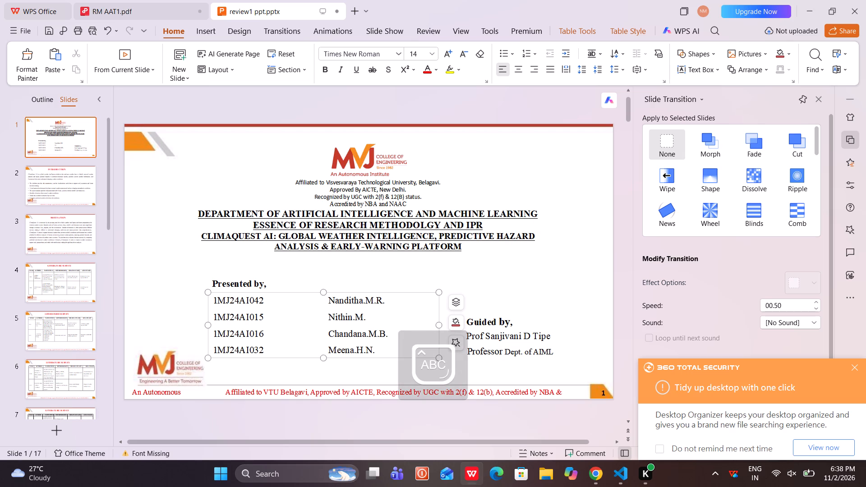
{"action": "left_click", "coordinate": [276, 317]}
{"action": "key", "text": "BackSpace"}
{"action": "key", "text": "BackSpace"}
{"action": "type", "text": "43"}
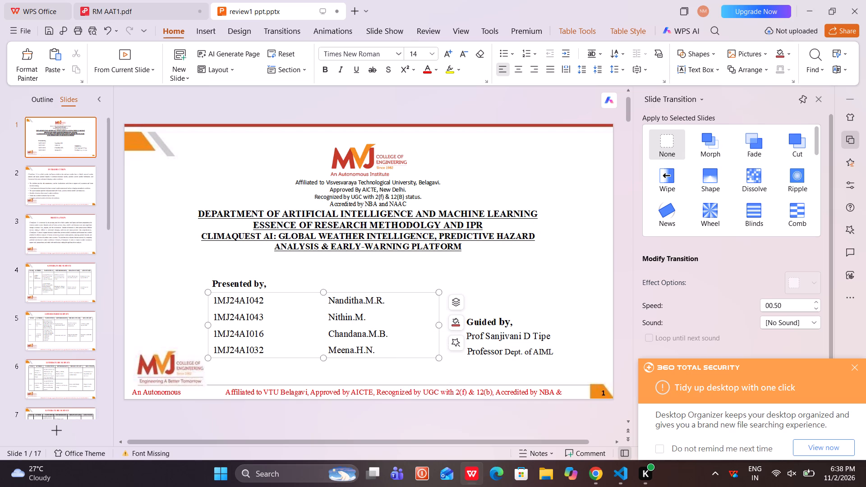
Change the ending of the third presenter's roll number to 38, matching the first team member in RM AAT1.pdf.
{"action": "left_click", "coordinate": [268, 333]}
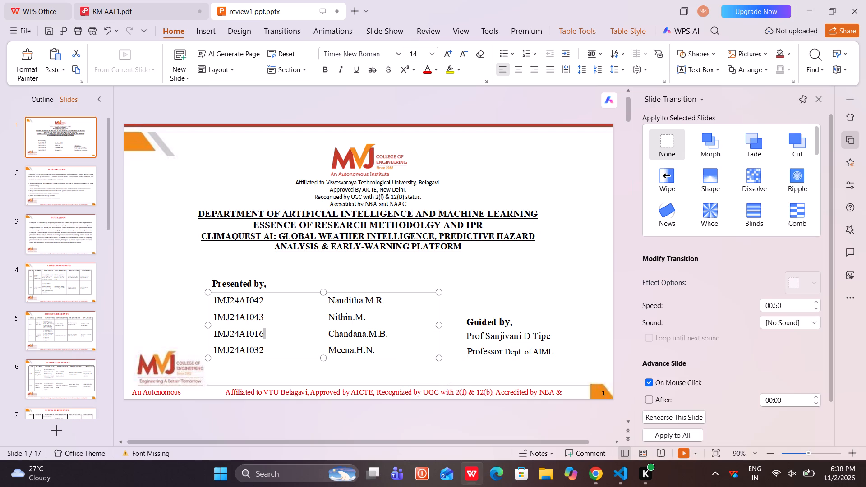
{"action": "key", "text": "BackSpace"}
{"action": "key", "text": "BackSpace"}
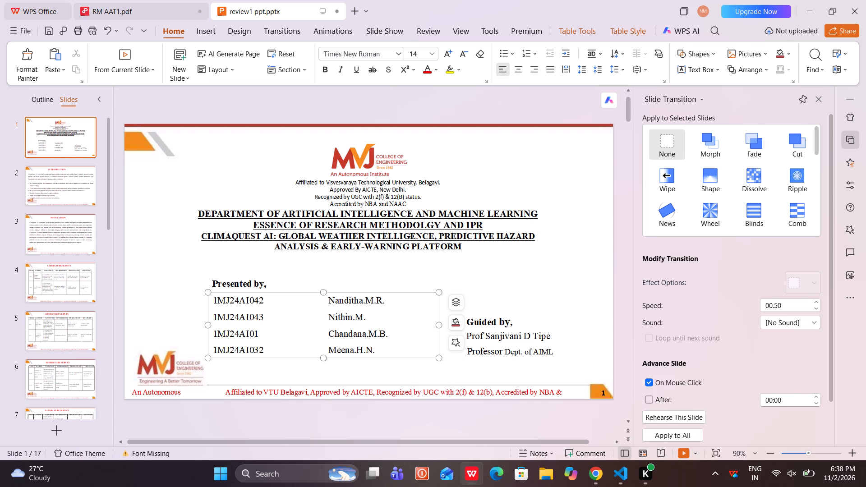
{"action": "key", "text": "BackSpace"}
{"action": "type", "text": "38"}
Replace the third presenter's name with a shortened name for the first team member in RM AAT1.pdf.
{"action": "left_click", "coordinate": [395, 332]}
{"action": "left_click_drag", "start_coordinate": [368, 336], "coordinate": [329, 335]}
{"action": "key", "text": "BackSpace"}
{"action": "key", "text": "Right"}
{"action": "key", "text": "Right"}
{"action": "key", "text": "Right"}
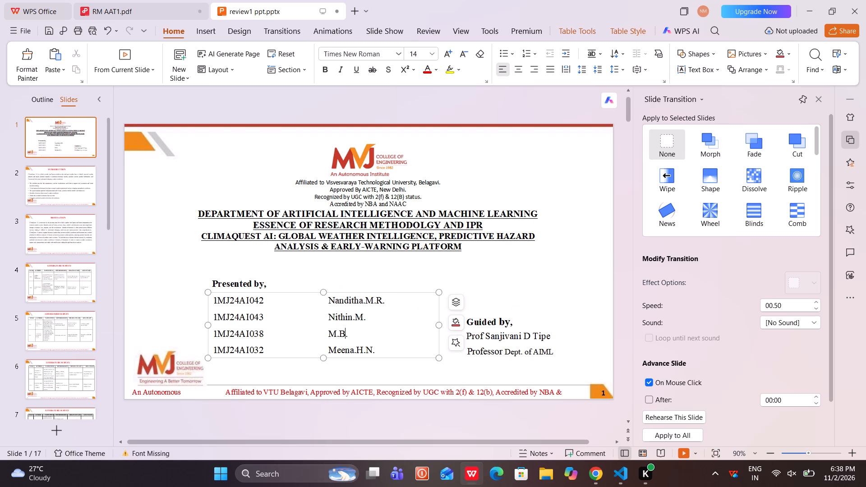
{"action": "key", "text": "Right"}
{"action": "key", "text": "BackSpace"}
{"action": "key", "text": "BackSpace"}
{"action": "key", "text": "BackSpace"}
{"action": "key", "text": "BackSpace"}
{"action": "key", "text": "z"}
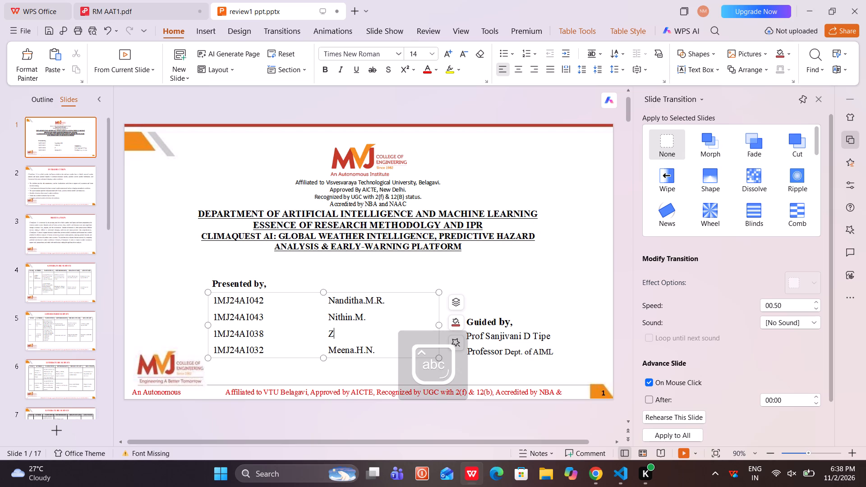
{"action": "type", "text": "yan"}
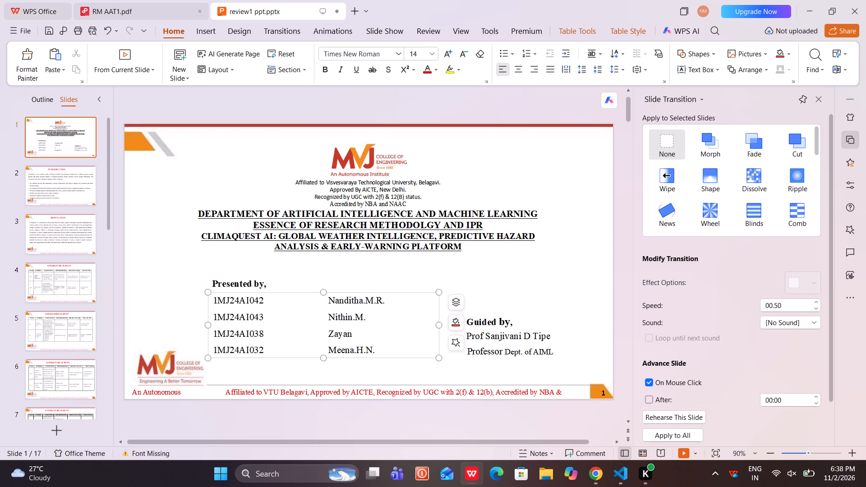
Copy the first team member's full name from RM AAT1.pdf and use it as the third presenter's name on the title slide.
{"action": "left_click", "coordinate": [178, 0]}
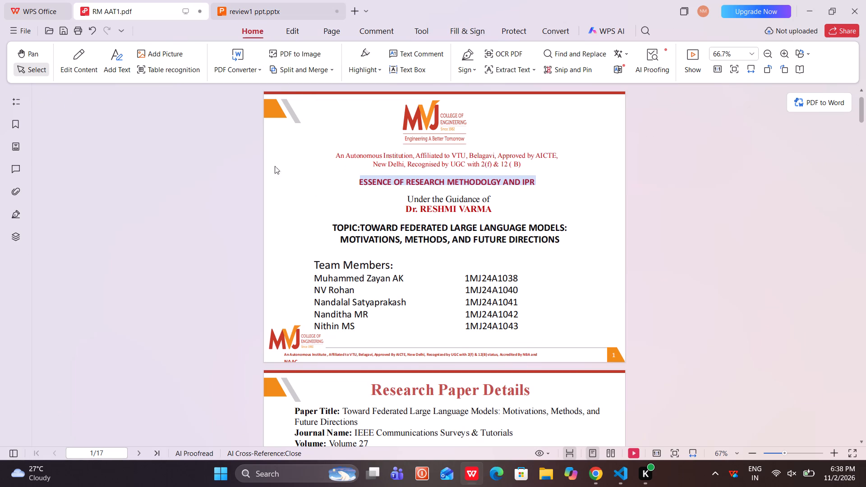
{"action": "left_click_drag", "start_coordinate": [410, 278], "coordinate": [320, 276]}
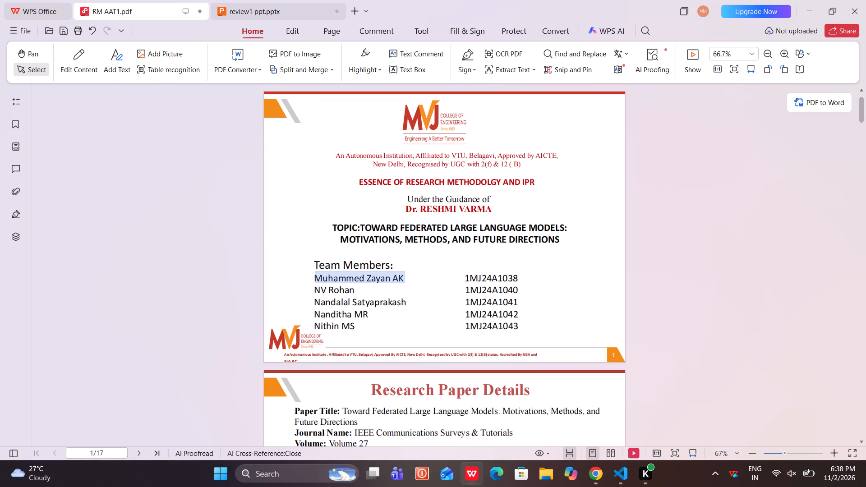
{"action": "left_click_drag", "start_coordinate": [320, 276], "coordinate": [317, 276]}
{"action": "key", "text": "ctrl+c"}
{"action": "left_click", "coordinate": [297, 0]}
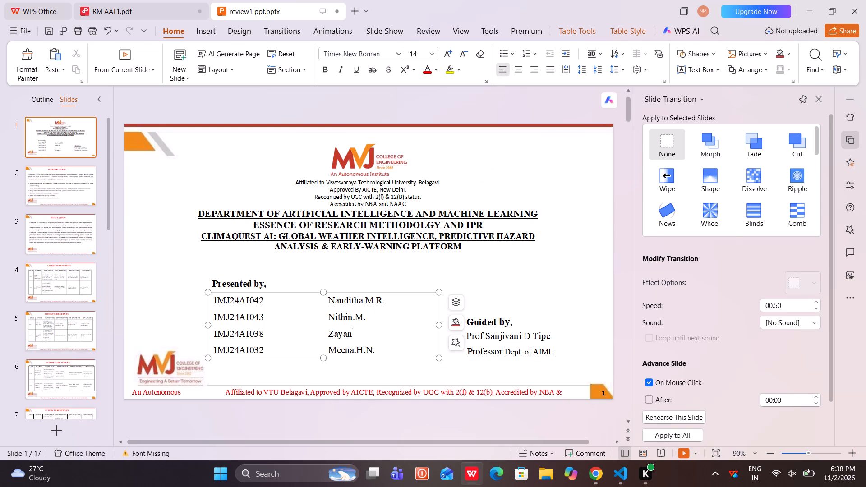
{"action": "key", "text": "BackSpace"}
{"action": "key", "text": "BackSpace"}
{"action": "key", "text": "BackSpace"}
{"action": "key", "text": "BackSpace"}
{"action": "key", "text": "BackSpace"}
{"action": "key", "text": "BackSpace"}
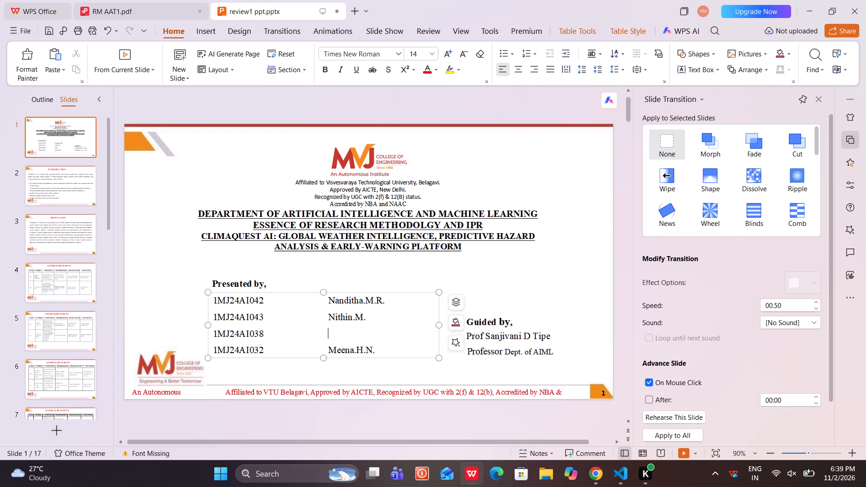
{"action": "key", "text": "ctrl+v"}
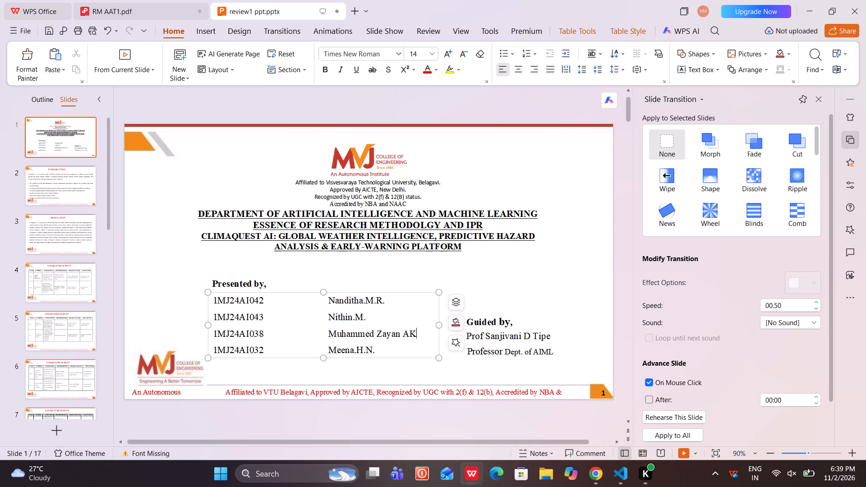
Change the ending of the fourth presenter's roll number to 49 on the title slide.
{"action": "left_click", "coordinate": [269, 352]}
{"action": "key", "text": "BackSpace"}
{"action": "key", "text": "BackSpace"}
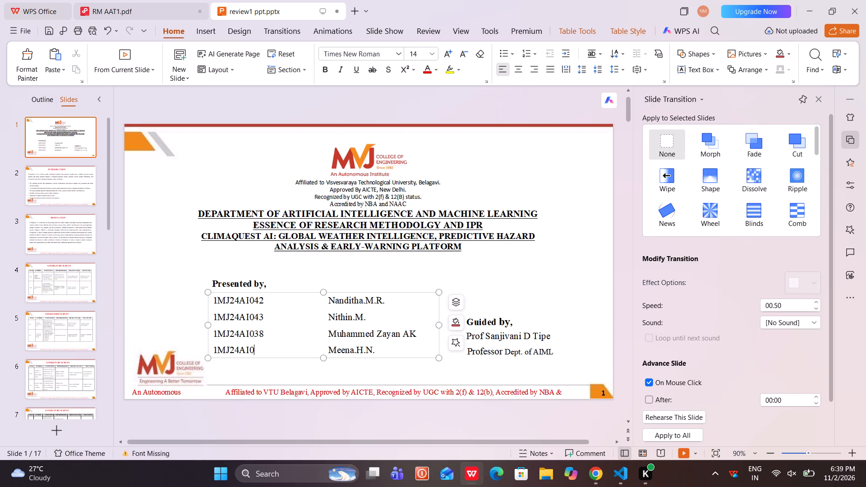
{"action": "key", "text": "4"}
{"action": "key", "text": "9"}
Replace the fourth presenter's name with the second team member's name copied from RM AAT1.pdf.
{"action": "left_click_drag", "start_coordinate": [379, 350], "coordinate": [351, 350]}
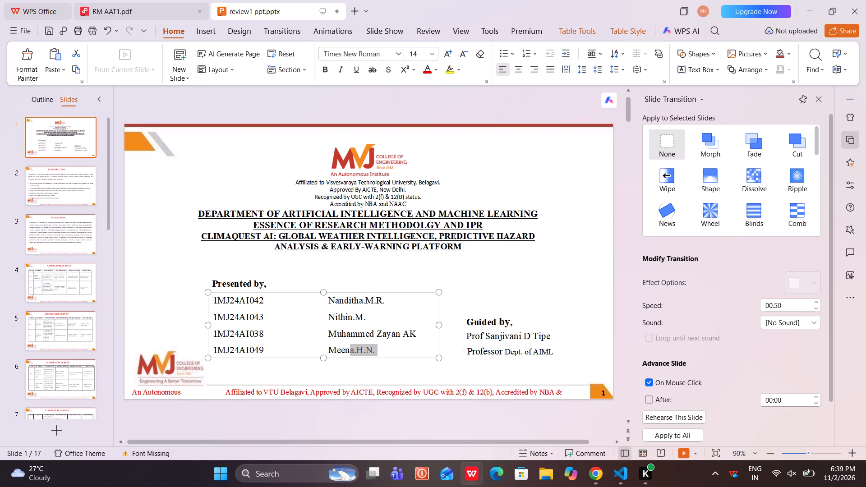
{"action": "left_click_drag", "start_coordinate": [351, 350], "coordinate": [328, 352]}
{"action": "key", "text": "BackSpace"}
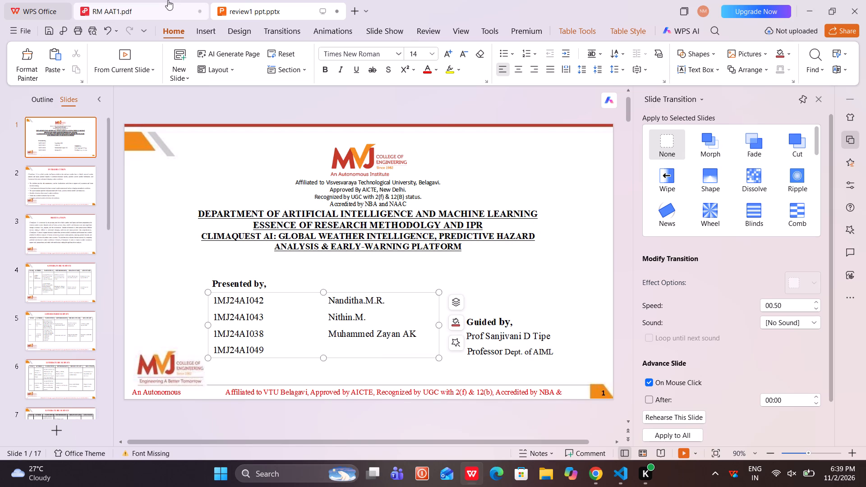
{"action": "left_click", "coordinate": [167, 0]}
{"action": "left_click_drag", "start_coordinate": [364, 298], "coordinate": [314, 296]}
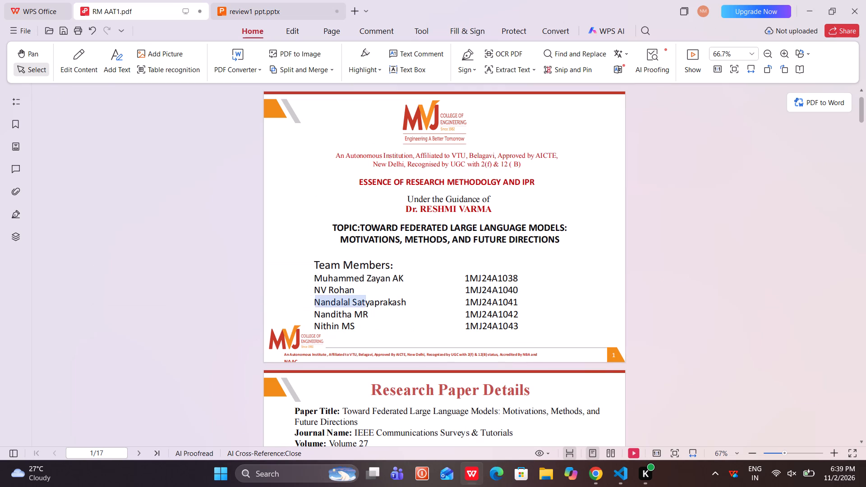
{"action": "left_click", "coordinate": [373, 287]}
{"action": "left_click", "coordinate": [371, 288]}
{"action": "left_click", "coordinate": [379, 289]}
{"action": "left_click_drag", "start_coordinate": [359, 289], "coordinate": [334, 298]}
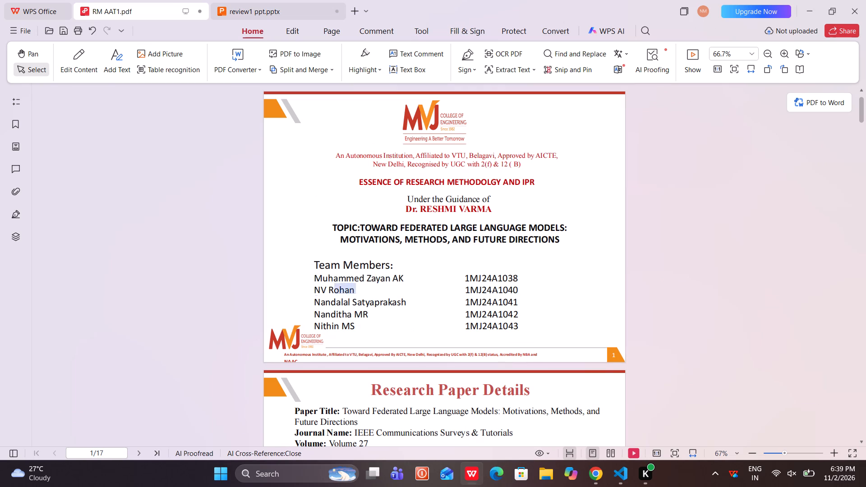
{"action": "left_click_drag", "start_coordinate": [334, 298], "coordinate": [317, 293]}
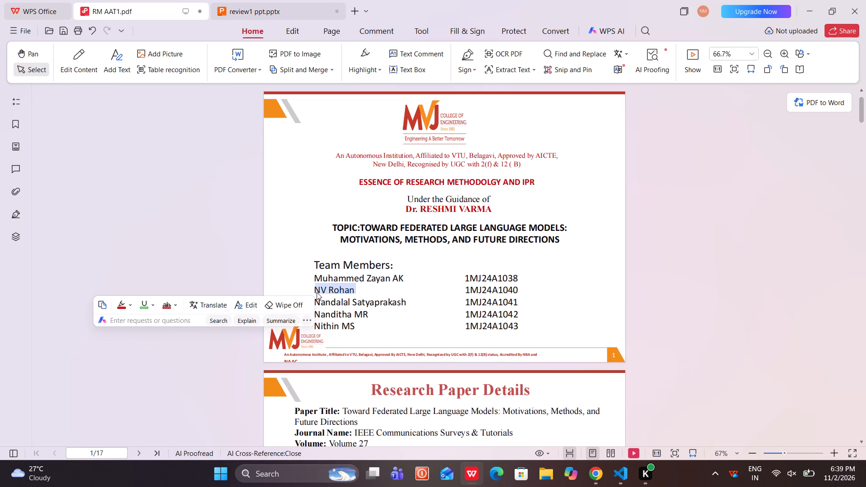
{"action": "key", "text": "ctrl+c"}
{"action": "left_click", "coordinate": [294, 0]}
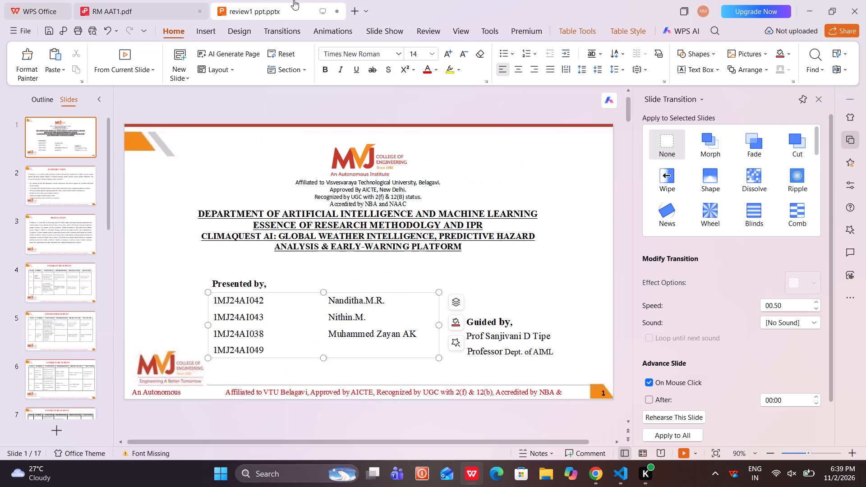
{"action": "key", "text": "ctrl+v"}
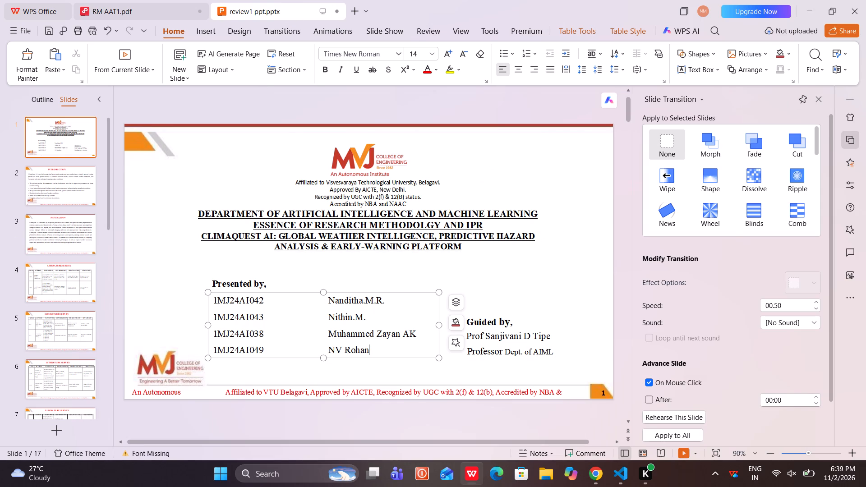
Add a blank line beneath the fourth presenter's name and another beneath that row's roll number.
{"action": "key", "text": "Return"}
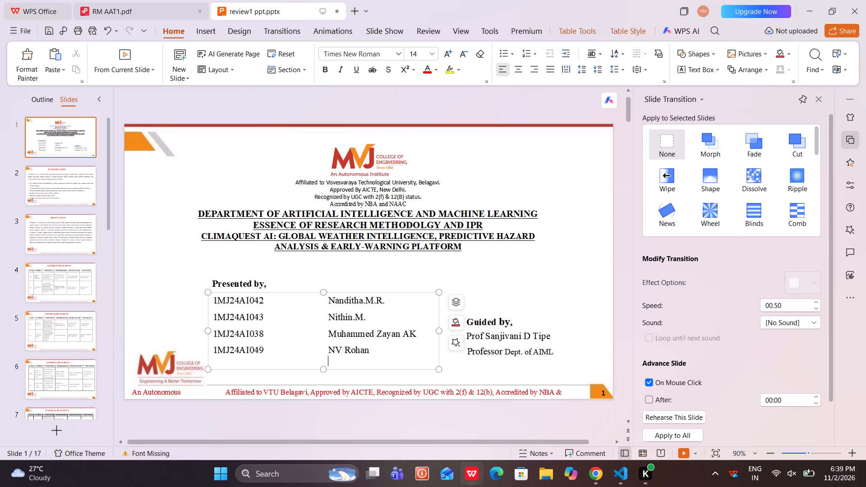
{"action": "key", "text": "BackSpace"}
{"action": "key", "text": "BackSpace"}
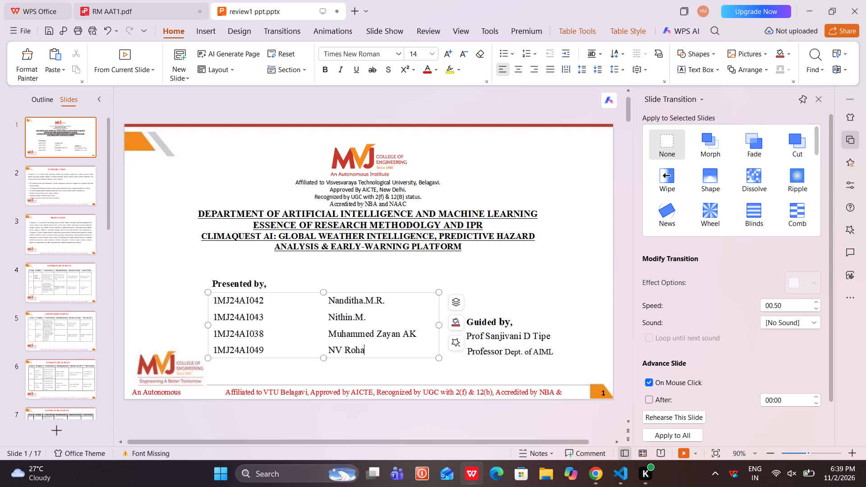
{"action": "key", "text": "n"}
{"action": "key", "text": "Return"}
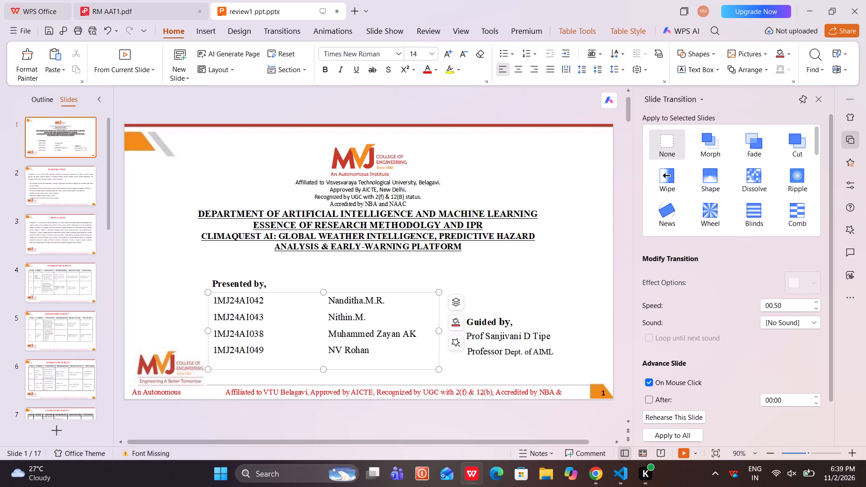
{"action": "left_click", "coordinate": [223, 360]}
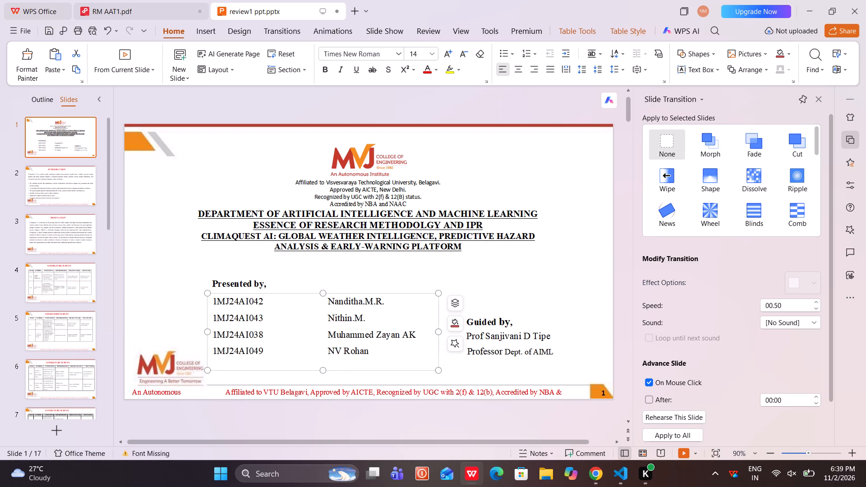
{"action": "left_click", "coordinate": [267, 352]}
{"action": "key", "text": "Return"}
Copy the fourth presenter's roll number onto the blank line beneath it.
{"action": "left_click_drag", "start_coordinate": [271, 351], "coordinate": [211, 353]}
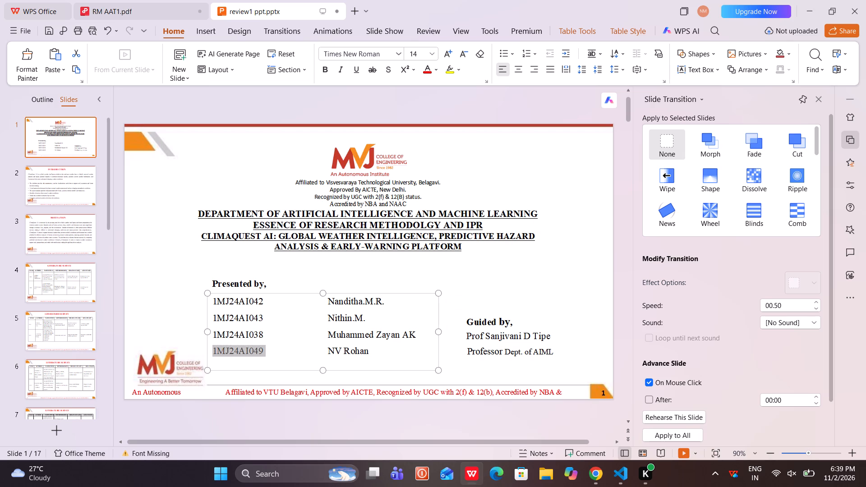
{"action": "key", "text": "ctrl+c"}
{"action": "left_click", "coordinate": [219, 361]}
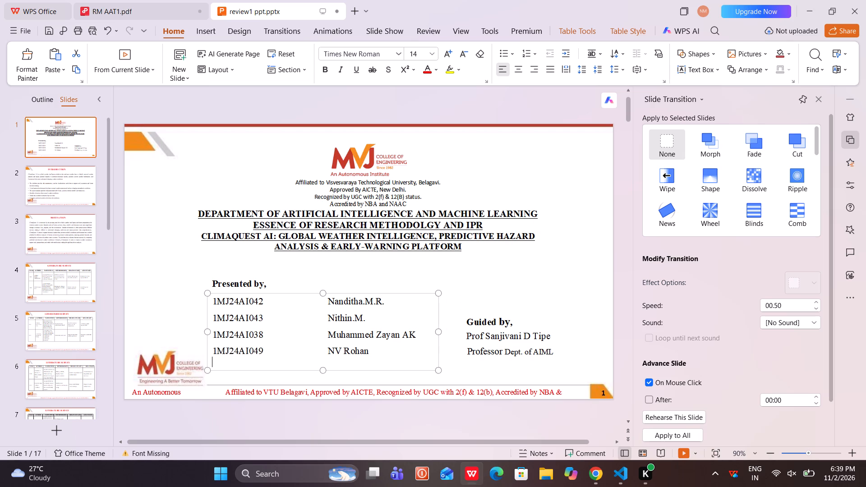
{"action": "key", "text": "ctrl+v"}
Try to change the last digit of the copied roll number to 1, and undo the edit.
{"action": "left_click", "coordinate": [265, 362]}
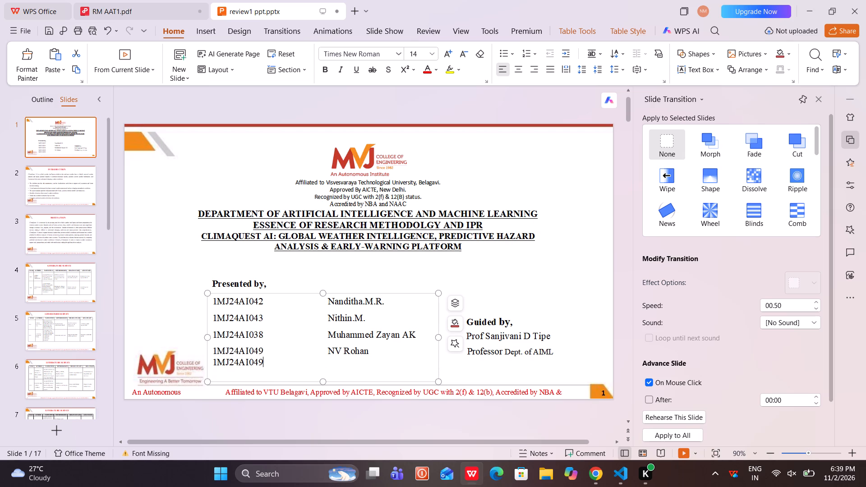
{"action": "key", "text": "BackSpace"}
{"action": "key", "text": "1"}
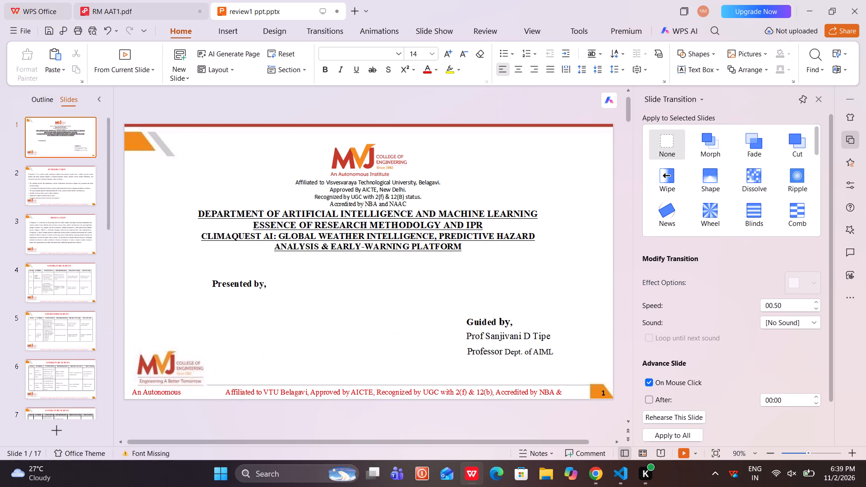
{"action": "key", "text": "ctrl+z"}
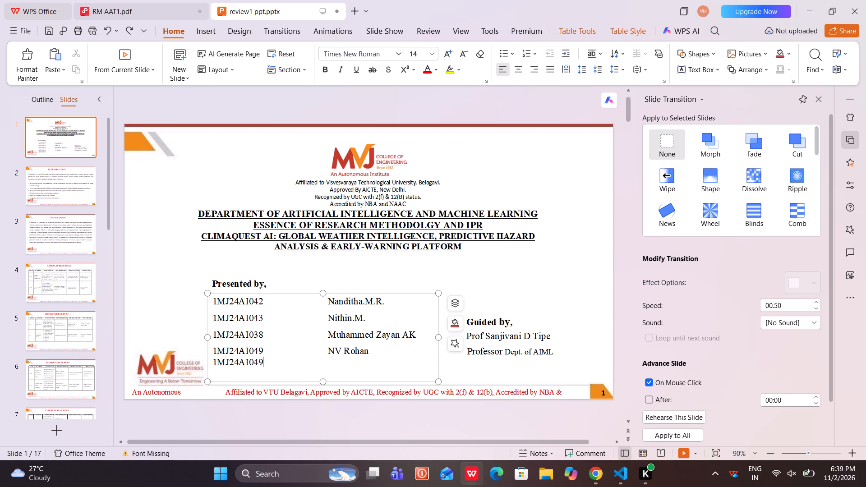
Move the "Presented by," heading and the presenter table slightly higher on the title slide.
{"action": "left_click", "coordinate": [267, 285]}
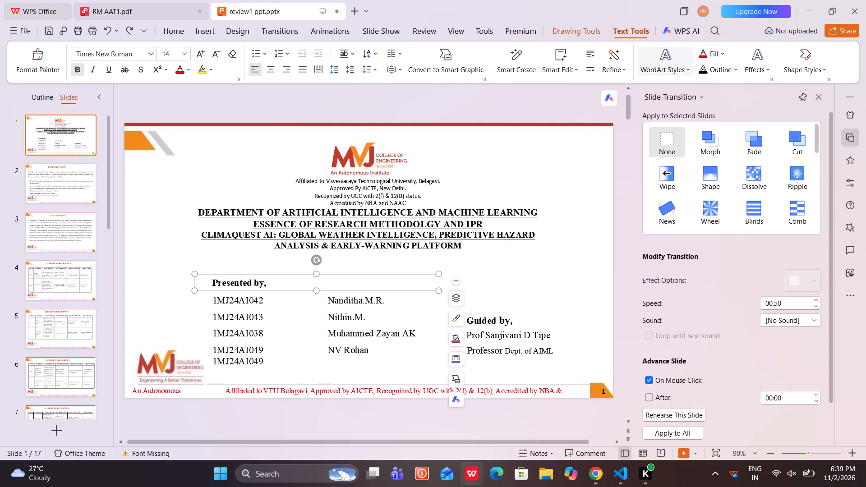
{"action": "left_click_drag", "start_coordinate": [316, 275], "coordinate": [319, 262]}
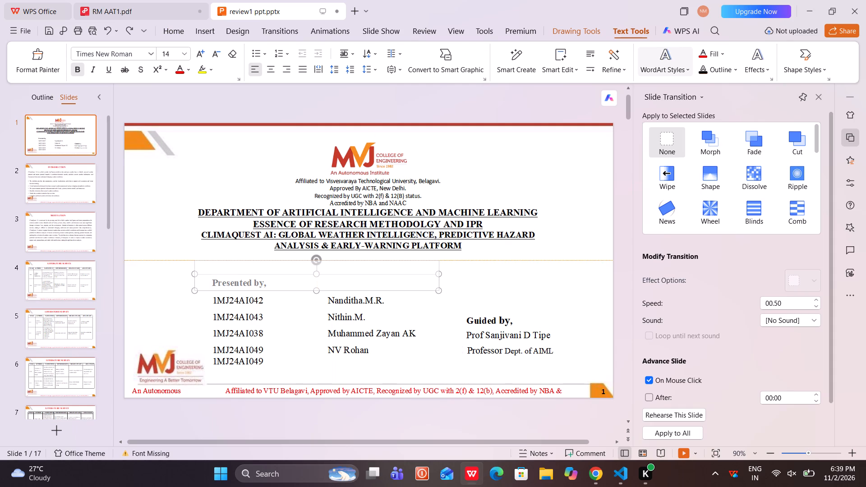
{"action": "left_click_drag", "start_coordinate": [319, 262], "coordinate": [319, 262]}
{"action": "left_click_drag", "start_coordinate": [318, 290], "coordinate": [319, 281]}
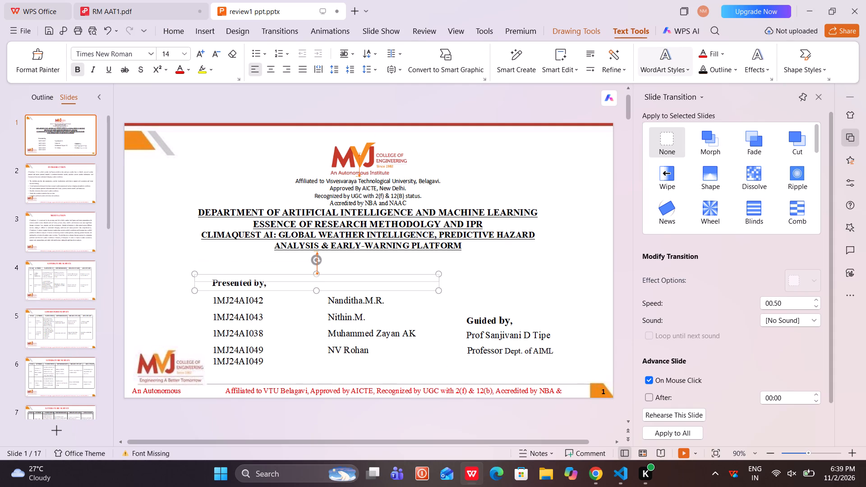
{"action": "left_click_drag", "start_coordinate": [319, 281], "coordinate": [319, 277]}
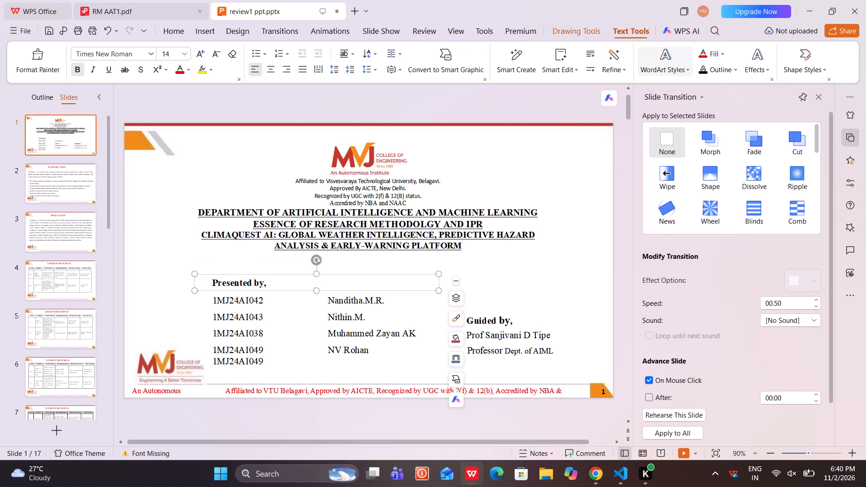
{"action": "left_click_drag", "start_coordinate": [311, 272], "coordinate": [310, 270]}
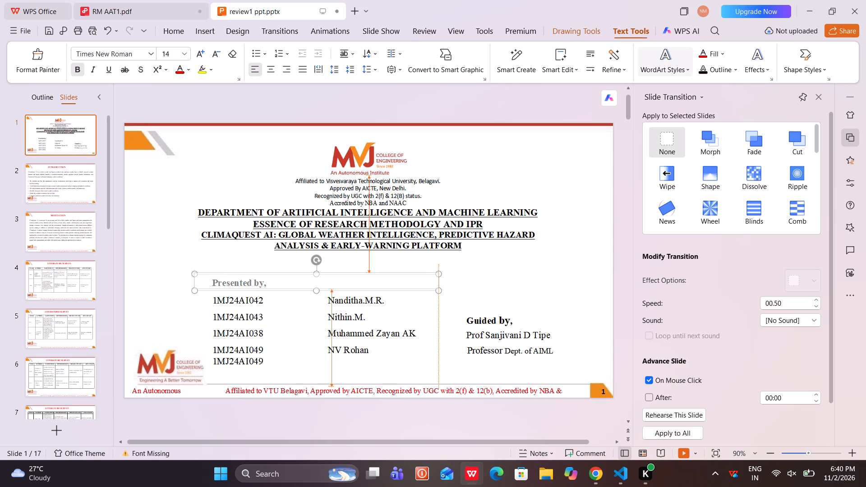
{"action": "left_click_drag", "start_coordinate": [310, 270], "coordinate": [309, 261]}
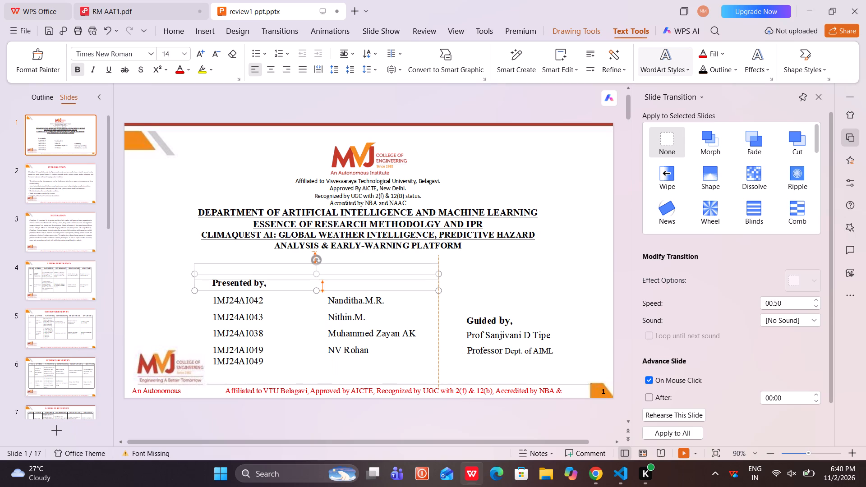
{"action": "left_click_drag", "start_coordinate": [309, 261], "coordinate": [308, 261]}
{"action": "left_click", "coordinate": [312, 294]}
{"action": "left_click_drag", "start_coordinate": [334, 288], "coordinate": [332, 278]}
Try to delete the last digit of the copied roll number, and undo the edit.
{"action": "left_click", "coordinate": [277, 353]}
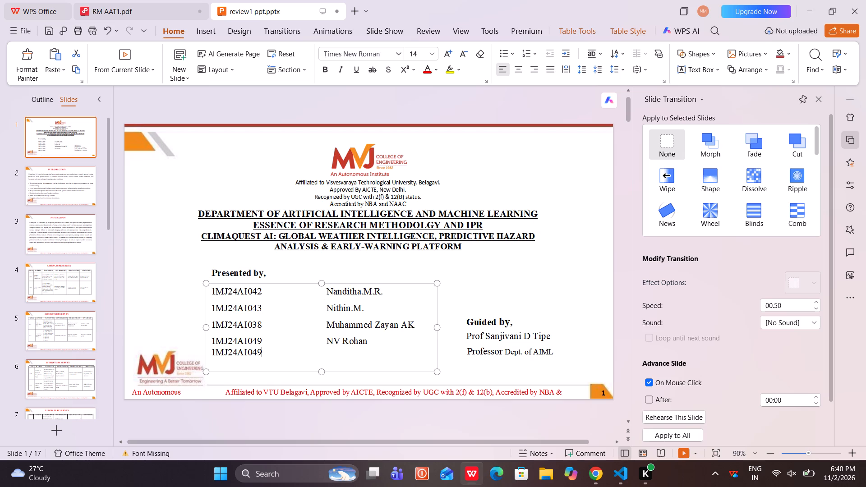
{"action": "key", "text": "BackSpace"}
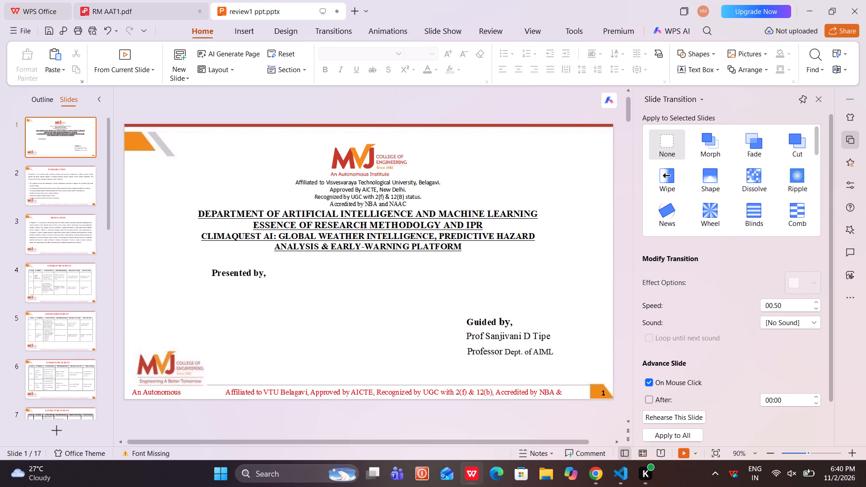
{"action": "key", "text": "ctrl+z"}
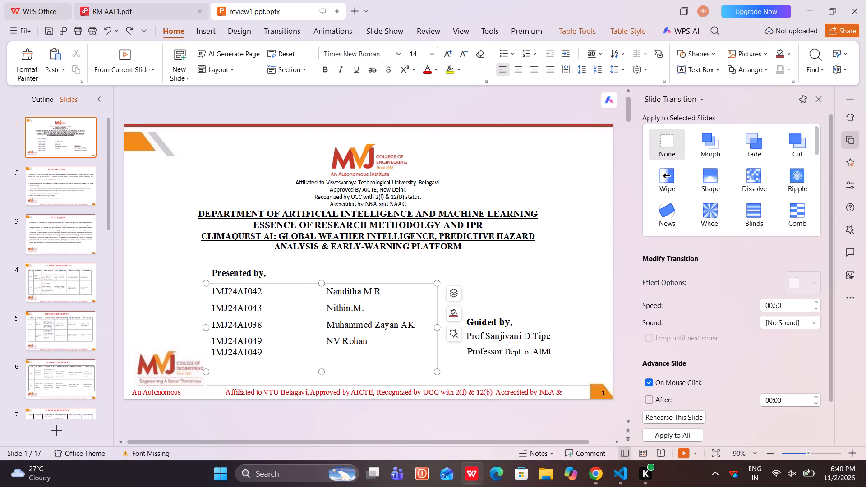
Raise the "Presented by," heading and the presenter table a little further towards the project title.
{"action": "left_click", "coordinate": [286, 271]}
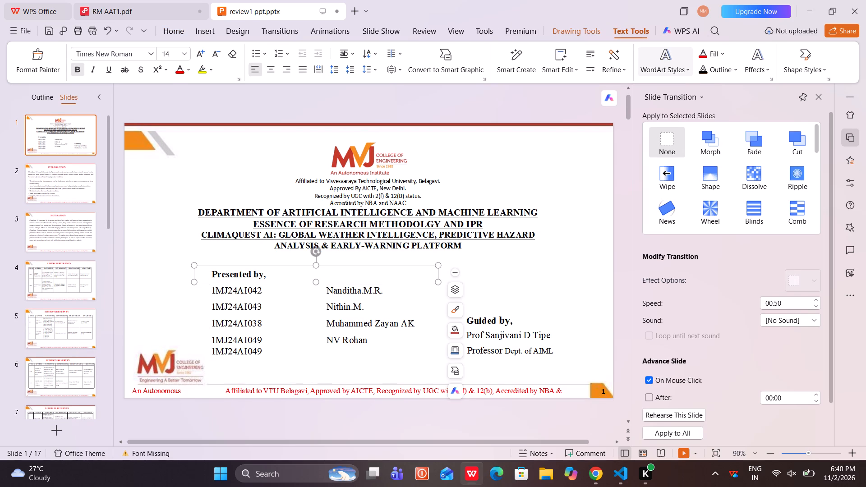
{"action": "left_click_drag", "start_coordinate": [287, 262], "coordinate": [287, 258]}
{"action": "left_click", "coordinate": [284, 272]}
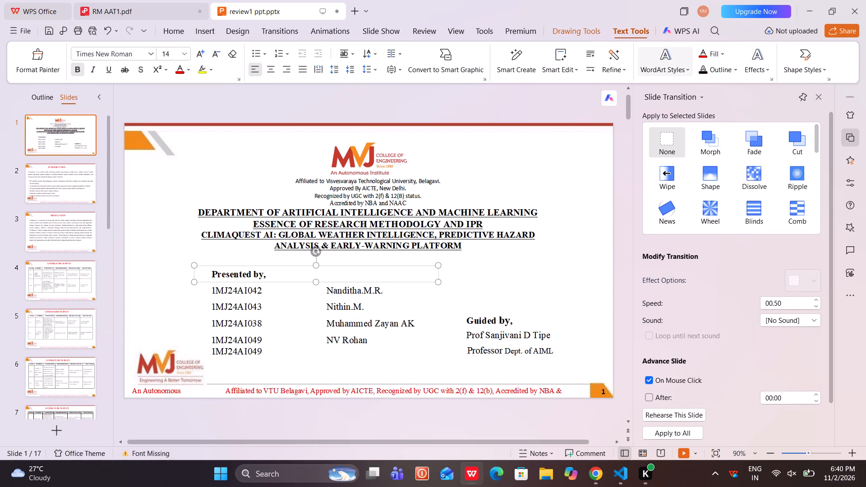
{"action": "left_click_drag", "start_coordinate": [283, 262], "coordinate": [280, 255]}
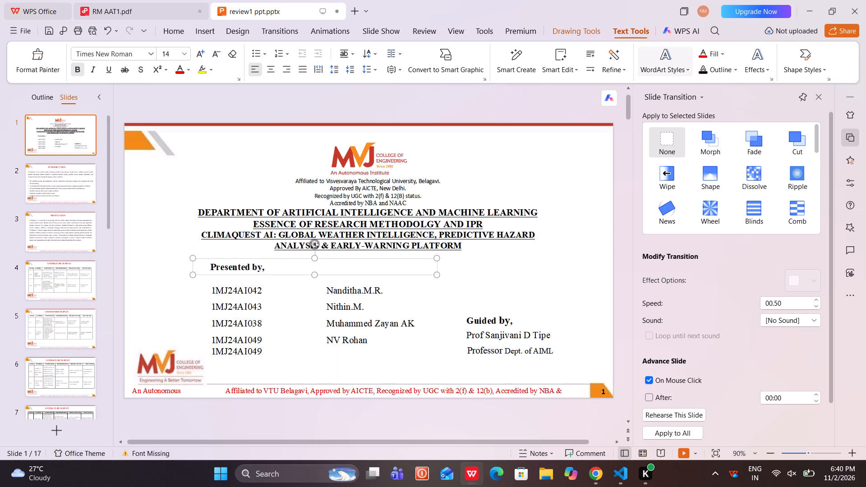
{"action": "left_click", "coordinate": [296, 295]}
{"action": "left_click_drag", "start_coordinate": [310, 280], "coordinate": [308, 276]}
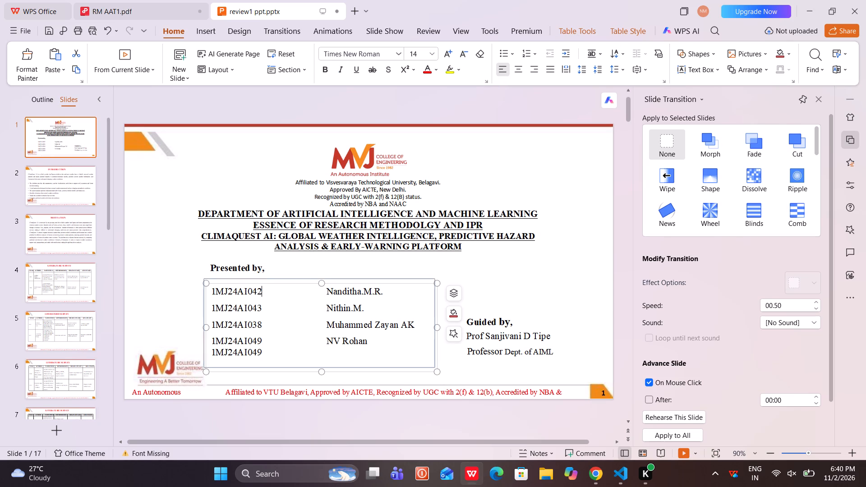
{"action": "left_click_drag", "start_coordinate": [308, 276], "coordinate": [307, 275]}
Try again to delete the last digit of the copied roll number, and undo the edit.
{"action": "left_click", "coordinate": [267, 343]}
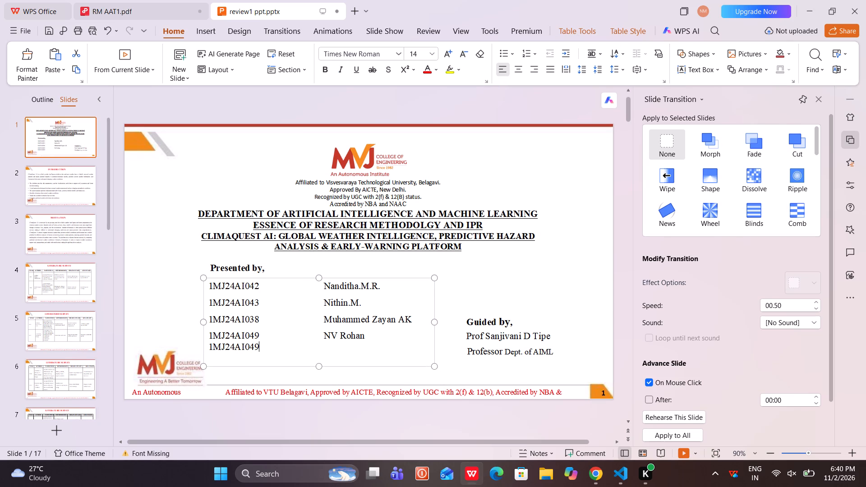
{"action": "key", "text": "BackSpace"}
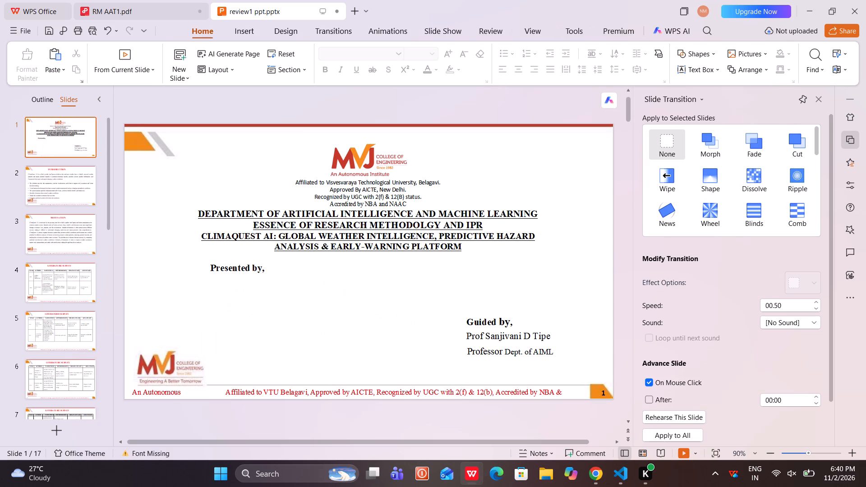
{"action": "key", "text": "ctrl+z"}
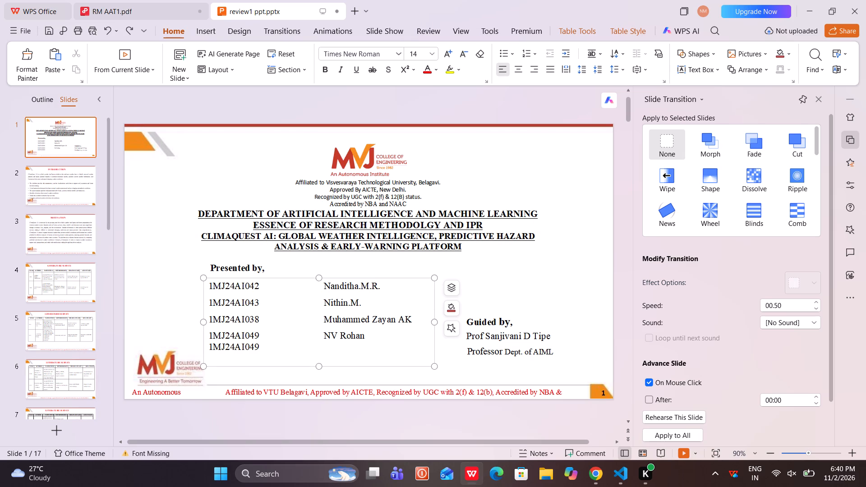
Clear the copied roll number on the extra line beneath the fourth presenter's roll number.
{"action": "left_click_drag", "start_coordinate": [272, 341], "coordinate": [204, 346]}
{"action": "key", "text": "BackSpace"}
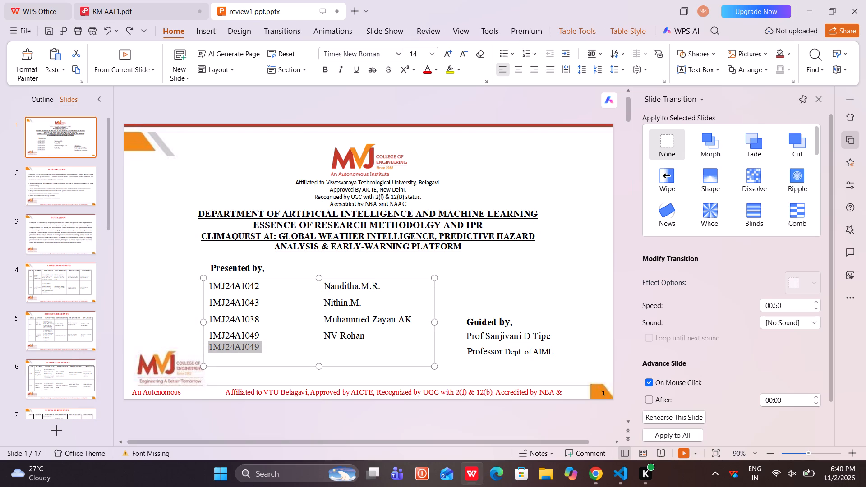
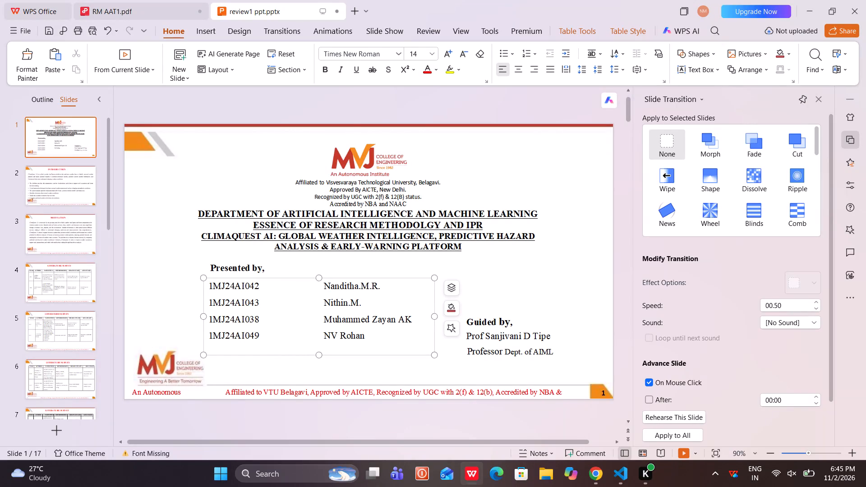
Delete the guide's name after "Prof" on the line beneath the "Guided by," heading.
{"action": "left_click_drag", "start_coordinate": [551, 335], "coordinate": [469, 337]}
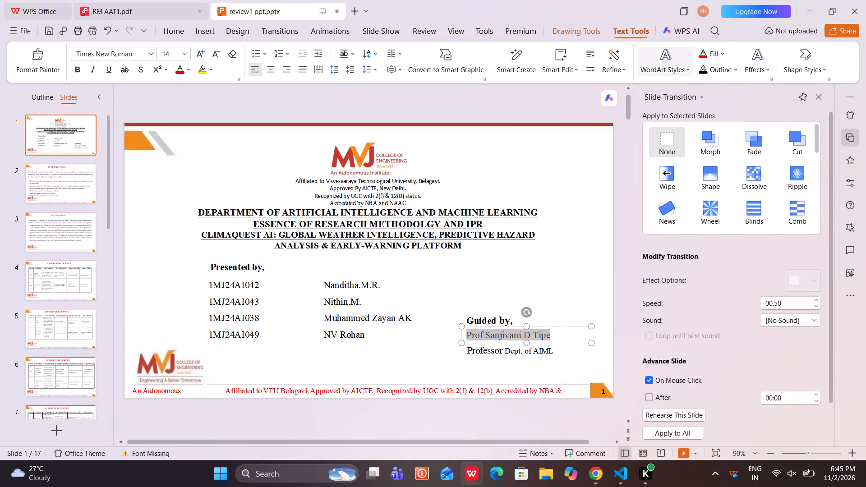
{"action": "left_click_drag", "start_coordinate": [469, 337], "coordinate": [485, 341]}
{"action": "key", "text": "BackSpace"}
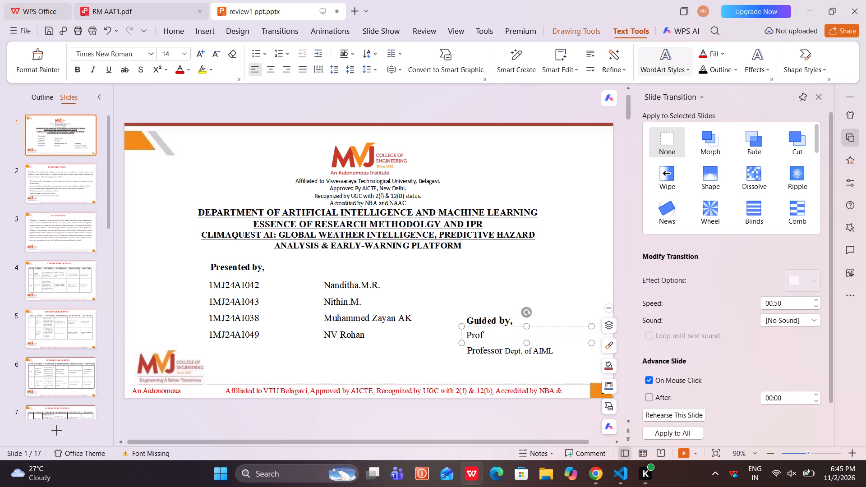
Clear the "Professor Dept. of AIML" text from the guide details on the title slide.
{"action": "left_click_drag", "start_coordinate": [556, 350], "coordinate": [521, 353]}
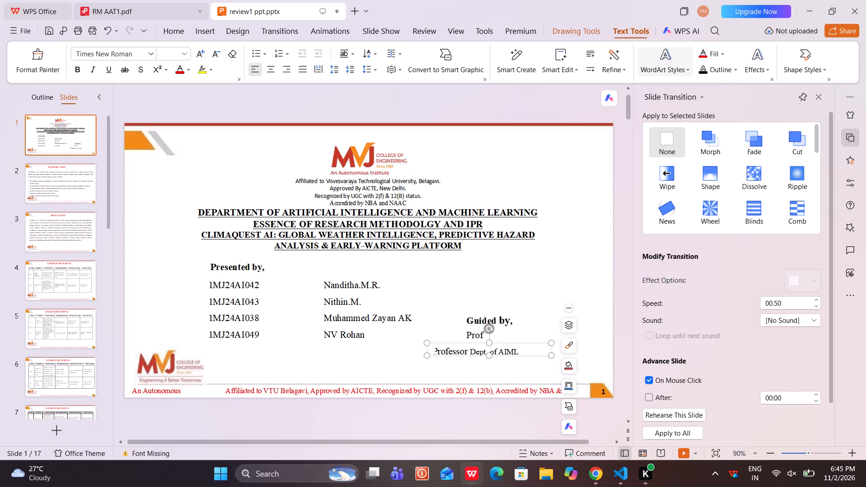
{"action": "left_click", "coordinate": [531, 350]}
{"action": "left_click", "coordinate": [520, 353]}
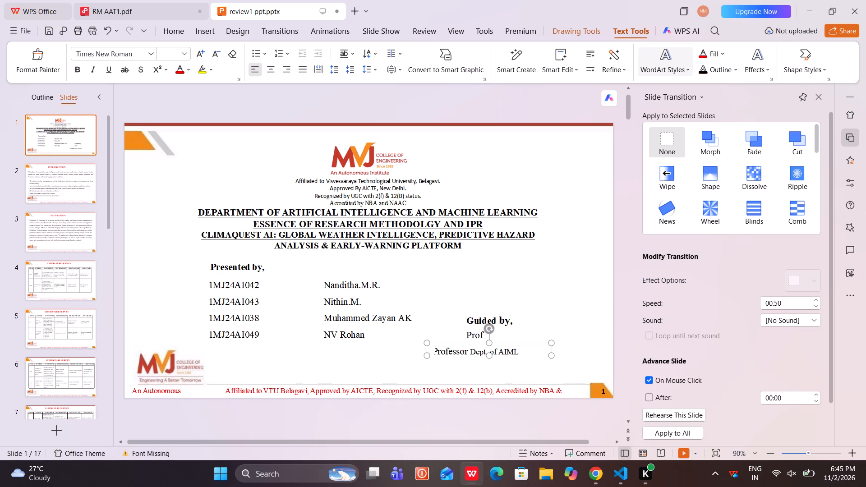
{"action": "left_click", "coordinate": [520, 352]}
{"action": "left_click", "coordinate": [518, 350]}
{"action": "left_click_drag", "start_coordinate": [518, 350], "coordinate": [439, 343]}
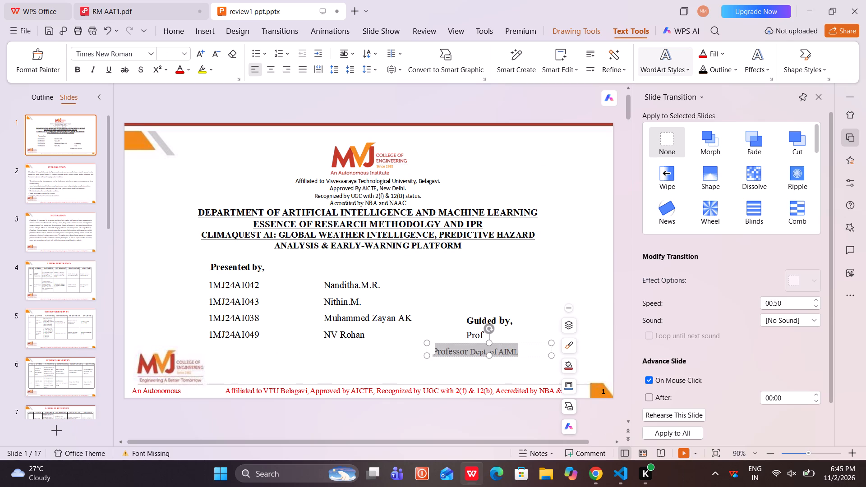
{"action": "key", "text": "BackSpace"}
Clear the remaining "Prof" text from the line beneath the "Guided by," heading.
{"action": "left_click", "coordinate": [524, 337]}
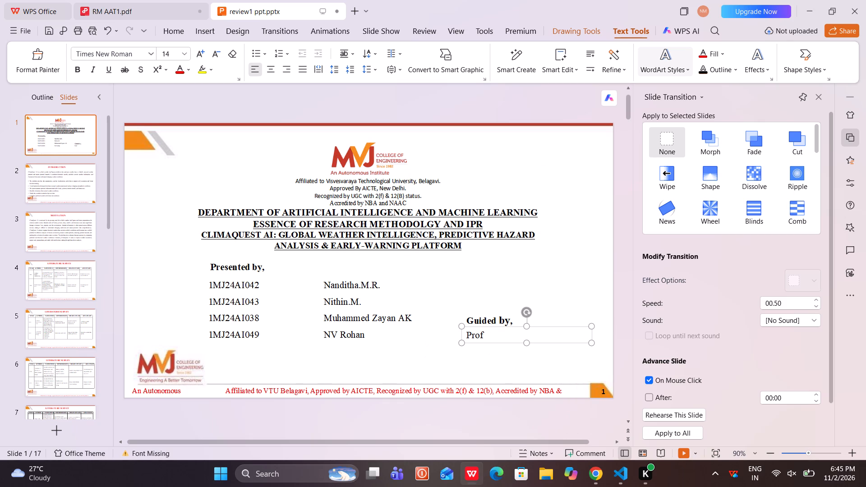
{"action": "left_click", "coordinate": [484, 335]}
{"action": "key", "text": "BackSpace"}
{"action": "key", "text": "BackSpace"}
{"action": "key", "text": "BackSpace"}
{"action": "key", "text": "BackSpace"}
{"action": "key", "text": "BackSpace"}
{"action": "key", "text": "BackSpace"}
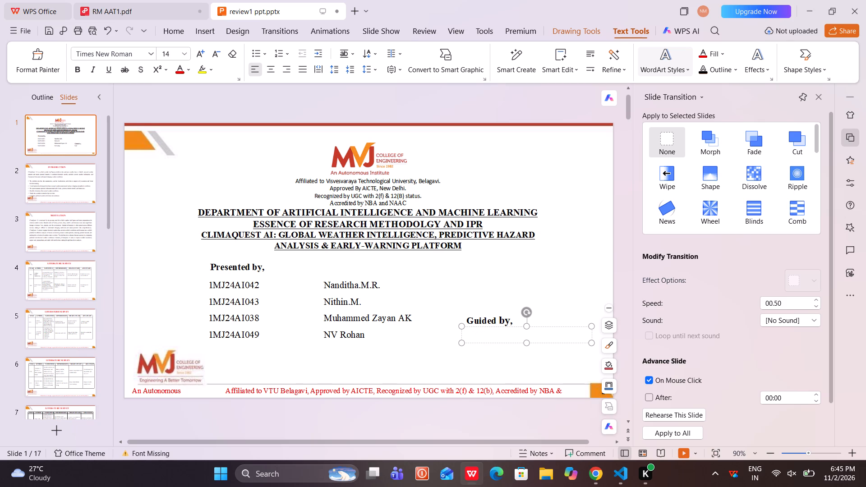
Delete the "Guided by," heading text from the title slide and deselect its text box.
{"action": "left_click", "coordinate": [517, 322]}
{"action": "left_click", "coordinate": [515, 322]}
{"action": "left_click", "coordinate": [512, 322]}
{"action": "key", "text": "BackSpace"}
{"action": "key", "text": "BackSpace"}
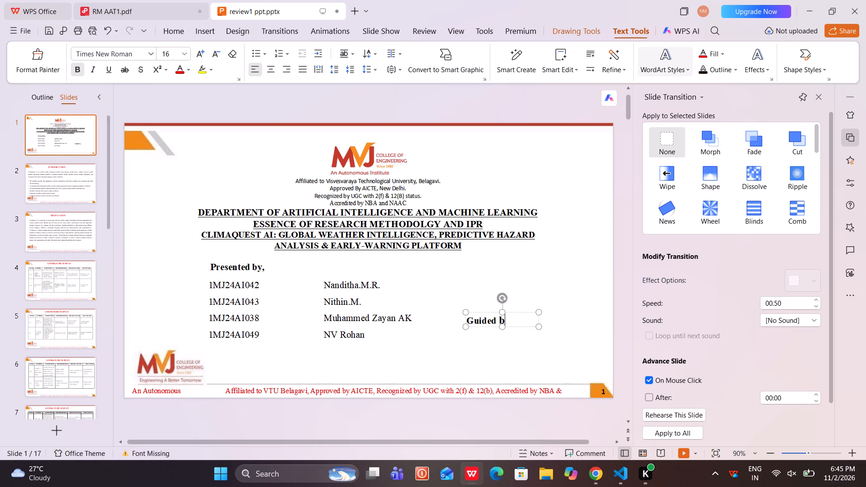
{"action": "key", "text": "BackSpace"}
{"action": "key", "text": "BackSpace"}
{"action": "key", "text": "BackSpace"}
{"action": "key", "text": "BackSpace"}
{"action": "key", "text": "BackSpace"}
{"action": "key", "text": "BackSpace"}
{"action": "key", "text": "BackSpace"}
{"action": "key", "text": "BackSpace"}
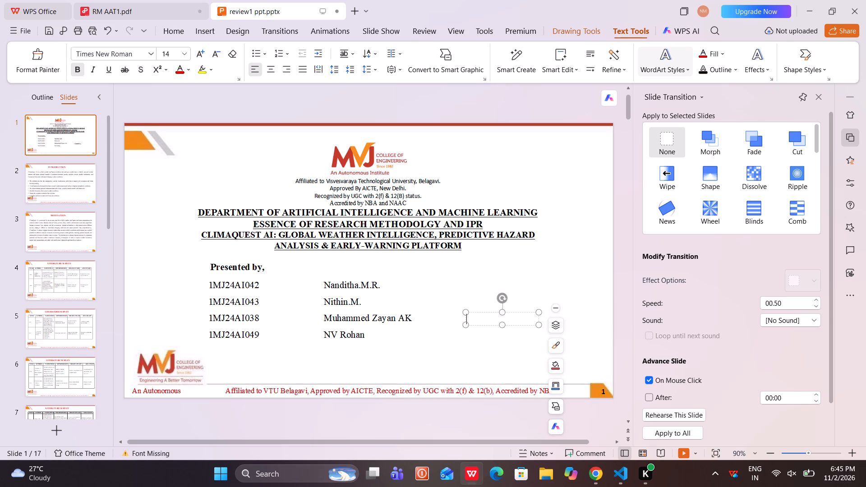
{"action": "left_click", "coordinate": [457, 287]}
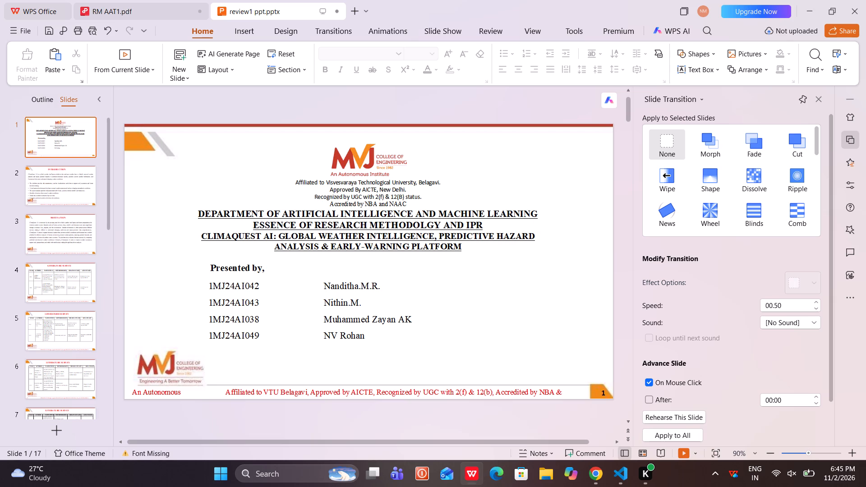
Shift the "Presented by," heading slightly to the left above the presenter table.
{"action": "left_click", "coordinate": [231, 266]}
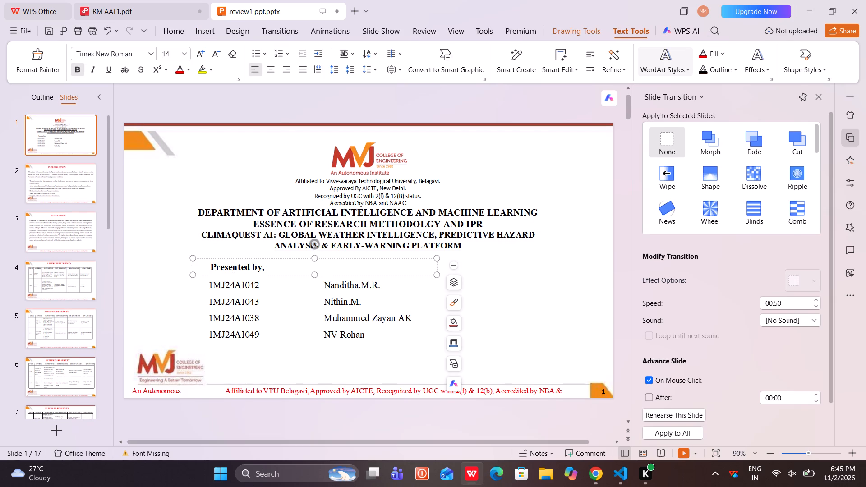
{"action": "left_click_drag", "start_coordinate": [297, 269], "coordinate": [290, 269]}
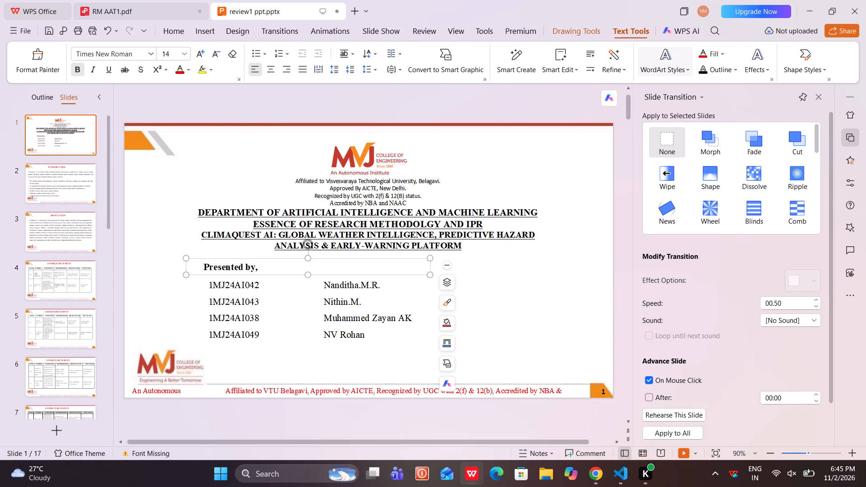
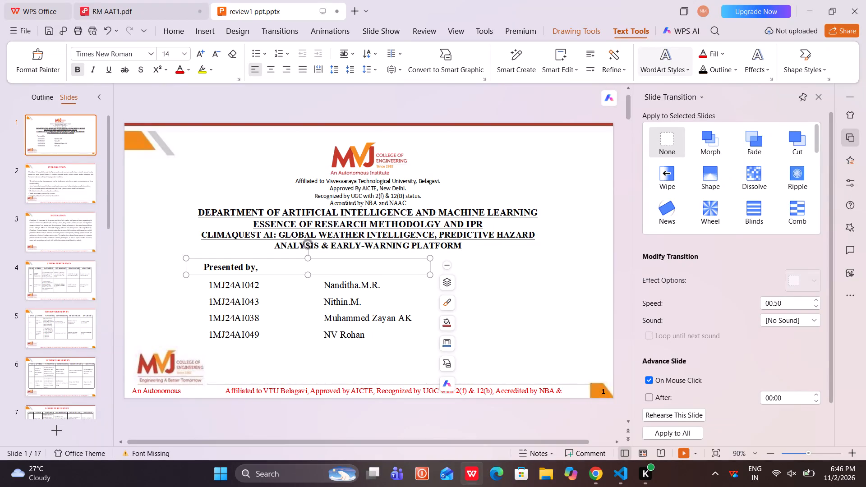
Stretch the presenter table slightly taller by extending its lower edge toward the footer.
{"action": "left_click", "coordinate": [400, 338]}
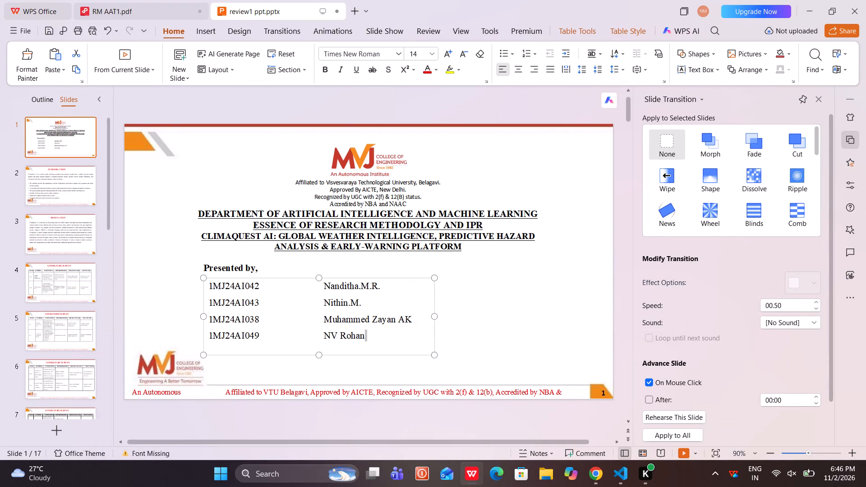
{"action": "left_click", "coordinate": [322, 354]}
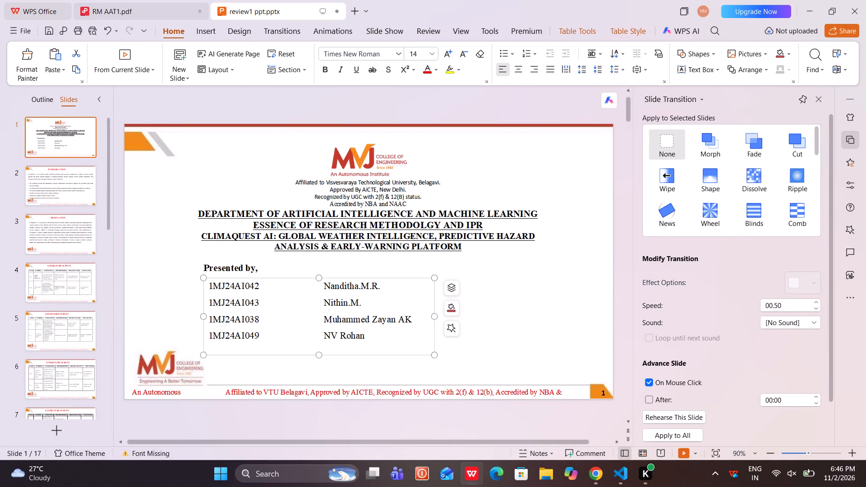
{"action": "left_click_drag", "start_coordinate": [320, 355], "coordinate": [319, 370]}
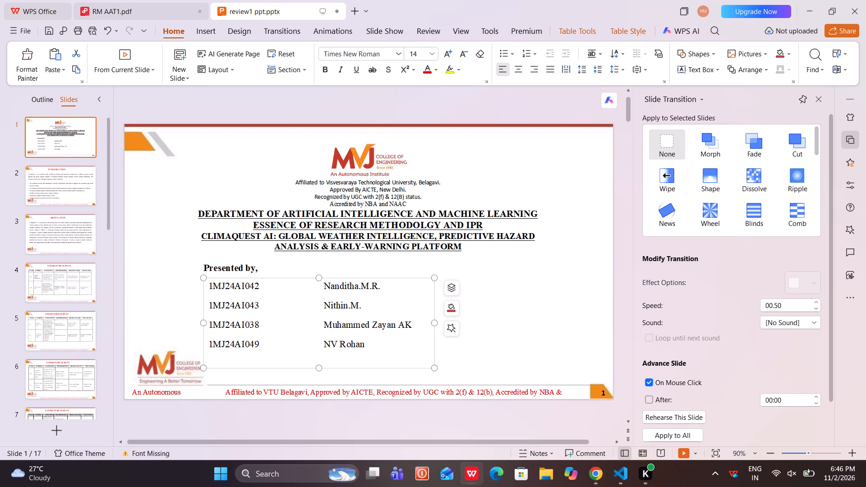
Add the fifth team member's registration number on a new line beneath the last number in the presenter table.
{"action": "left_click", "coordinate": [374, 348]}
{"action": "key", "text": "Return"}
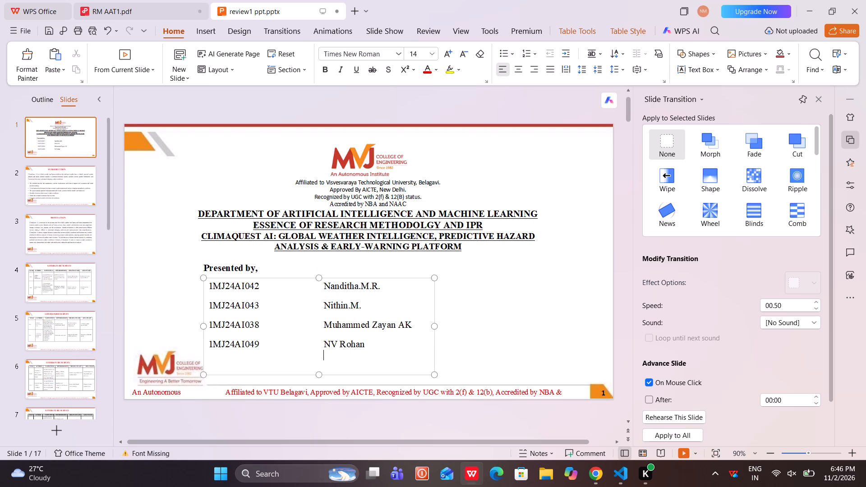
{"action": "left_click", "coordinate": [214, 356]}
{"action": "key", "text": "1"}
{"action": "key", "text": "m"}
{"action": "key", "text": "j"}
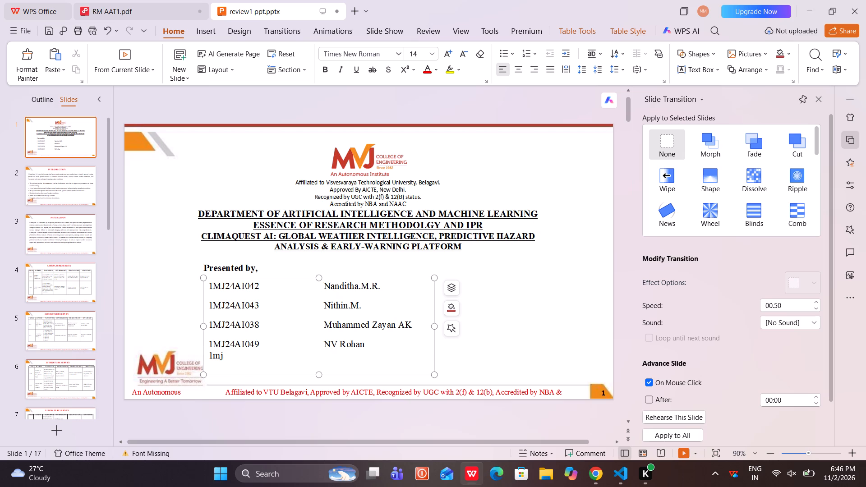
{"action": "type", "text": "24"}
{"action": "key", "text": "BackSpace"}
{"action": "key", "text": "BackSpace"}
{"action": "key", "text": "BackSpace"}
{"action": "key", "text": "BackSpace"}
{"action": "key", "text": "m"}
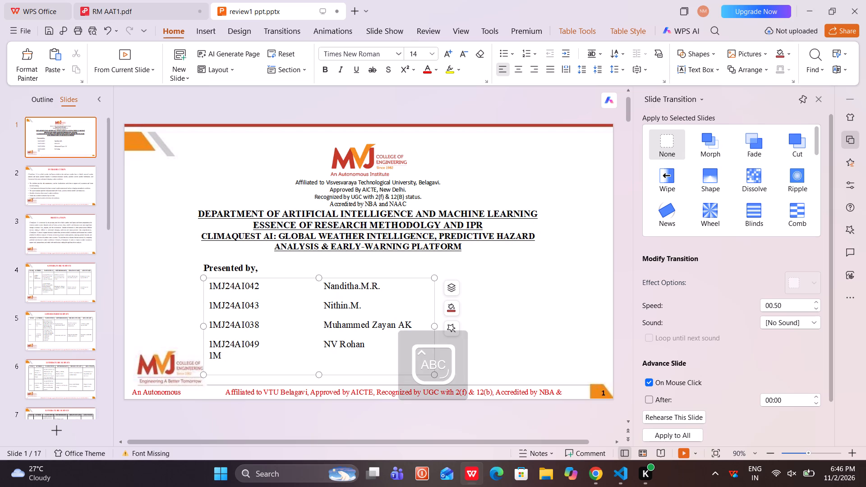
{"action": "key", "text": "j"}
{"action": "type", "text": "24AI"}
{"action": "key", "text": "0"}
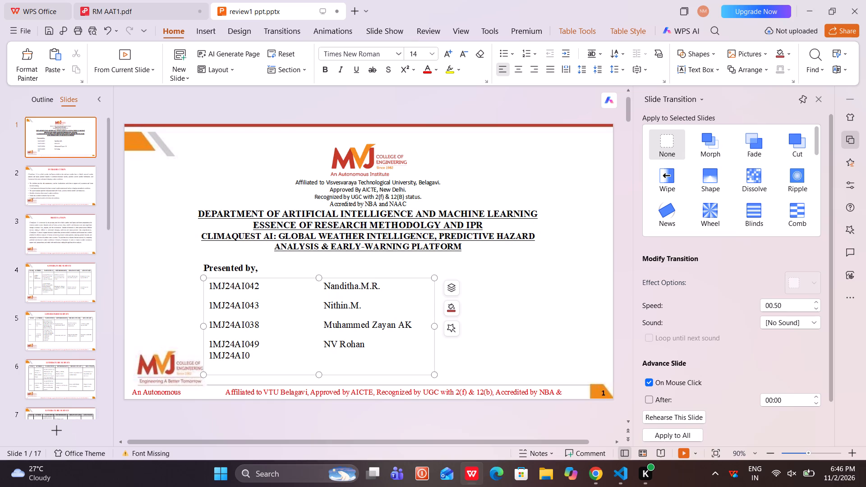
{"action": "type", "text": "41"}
Copy the name of the missing fifth member from RM AAT1.pdf onto a new line beneath the table's last name.
{"action": "left_click", "coordinate": [367, 347]}
{"action": "key", "text": "Return"}
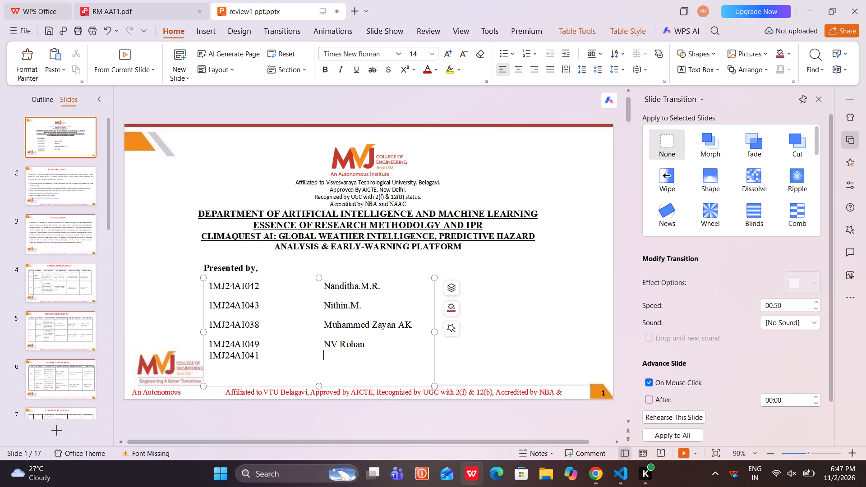
{"action": "left_click", "coordinate": [158, 0]}
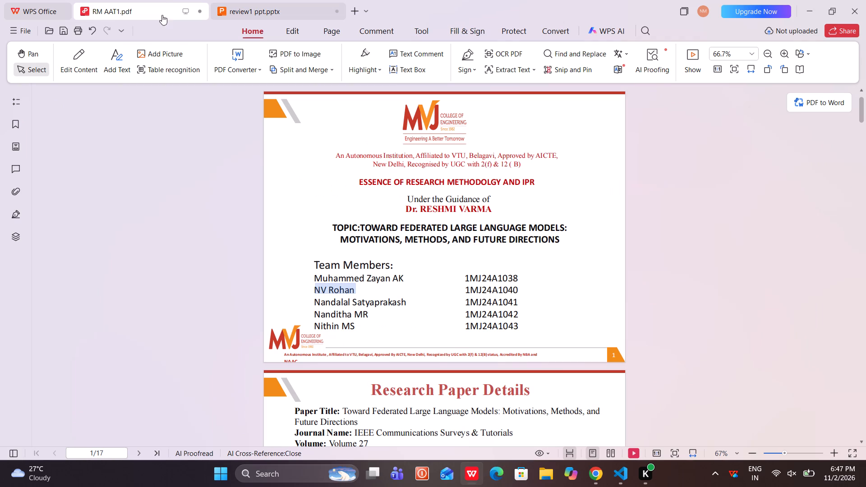
{"action": "left_click_drag", "start_coordinate": [408, 304], "coordinate": [370, 301]}
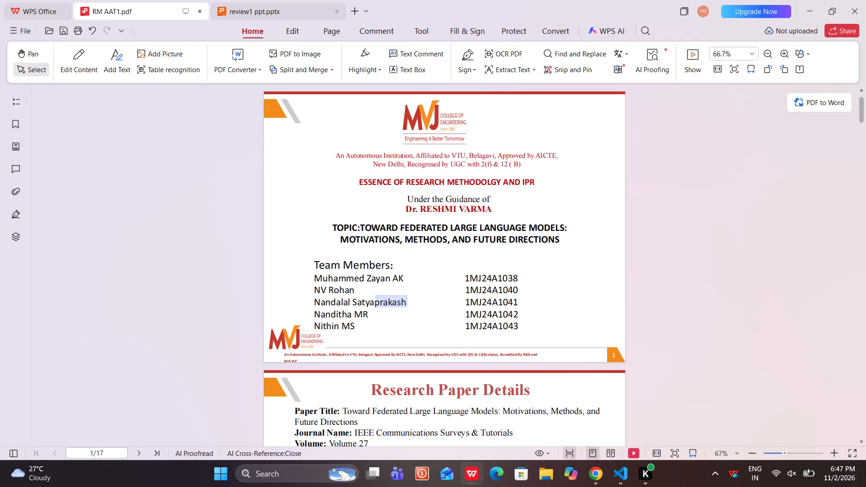
{"action": "left_click_drag", "start_coordinate": [370, 301], "coordinate": [312, 300]}
{"action": "key", "text": "ctrl+c"}
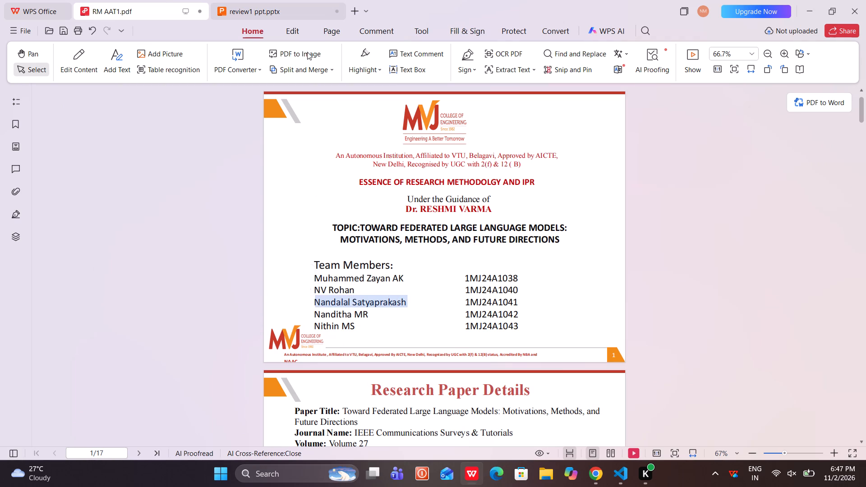
{"action": "left_click", "coordinate": [294, 0]}
{"action": "key", "text": "ctrl+v"}
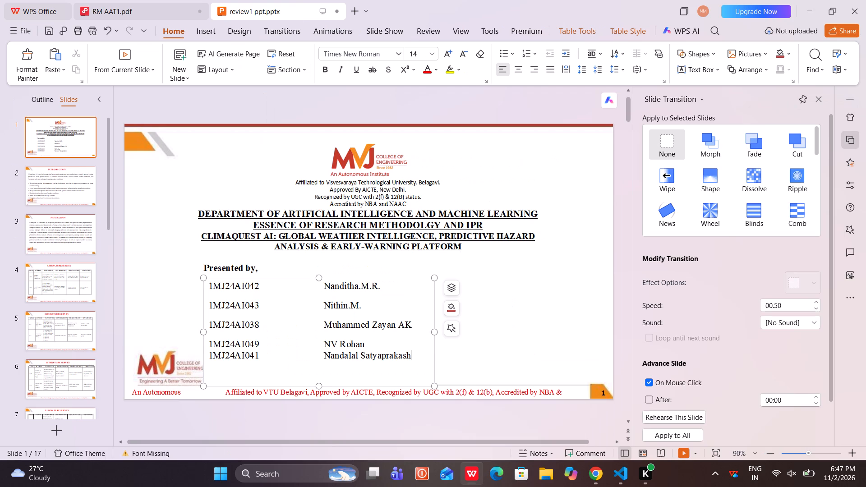
{"action": "left_click", "coordinate": [480, 328]}
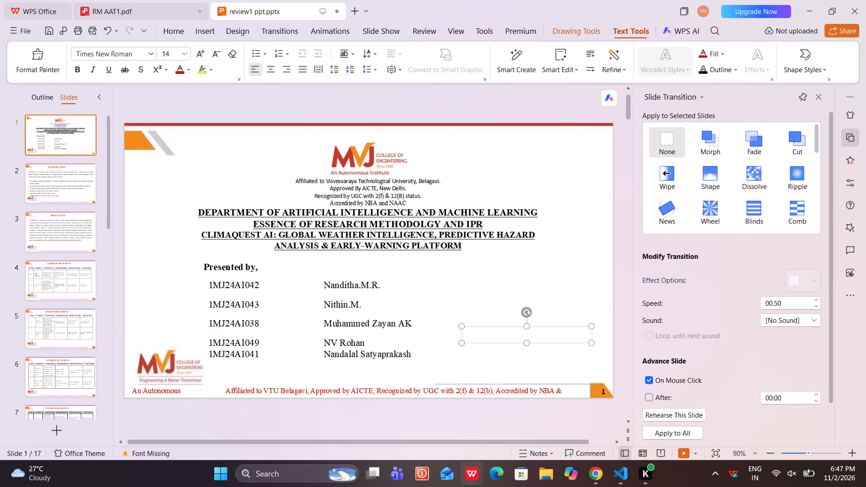
Shrink the presenter table's height to raise its lower edge clear of the footer text.
{"action": "left_click", "coordinate": [206, 335]}
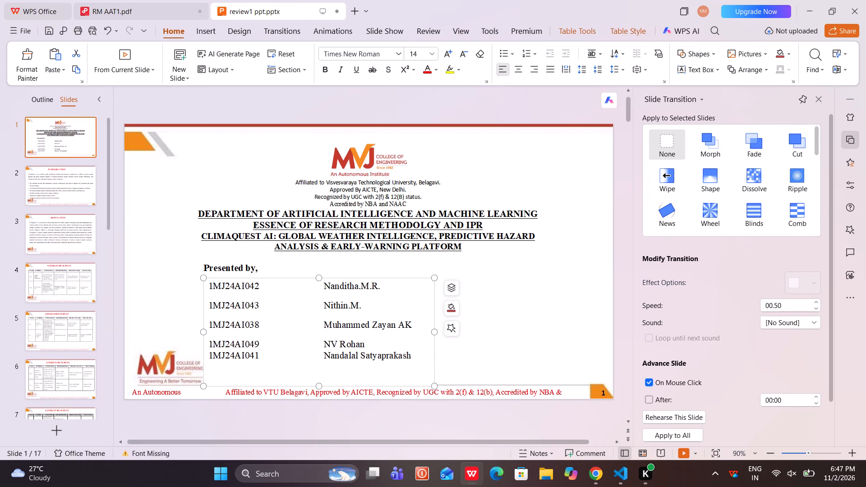
{"action": "left_click_drag", "start_coordinate": [319, 387], "coordinate": [318, 373]}
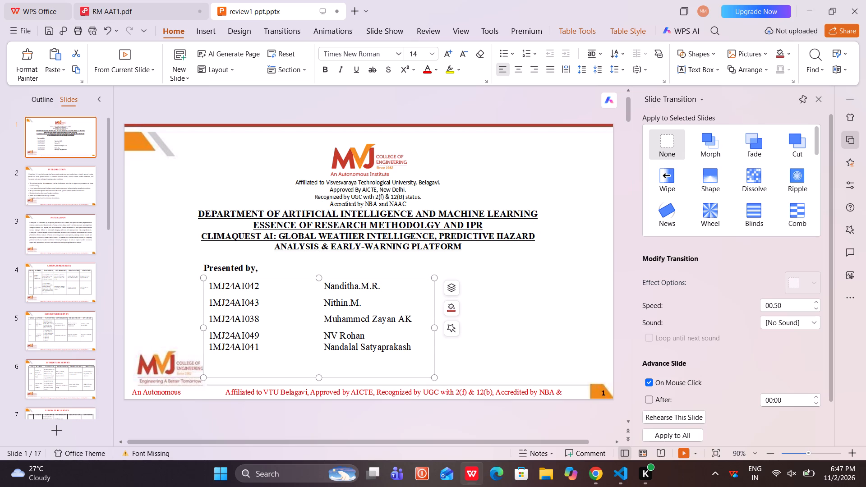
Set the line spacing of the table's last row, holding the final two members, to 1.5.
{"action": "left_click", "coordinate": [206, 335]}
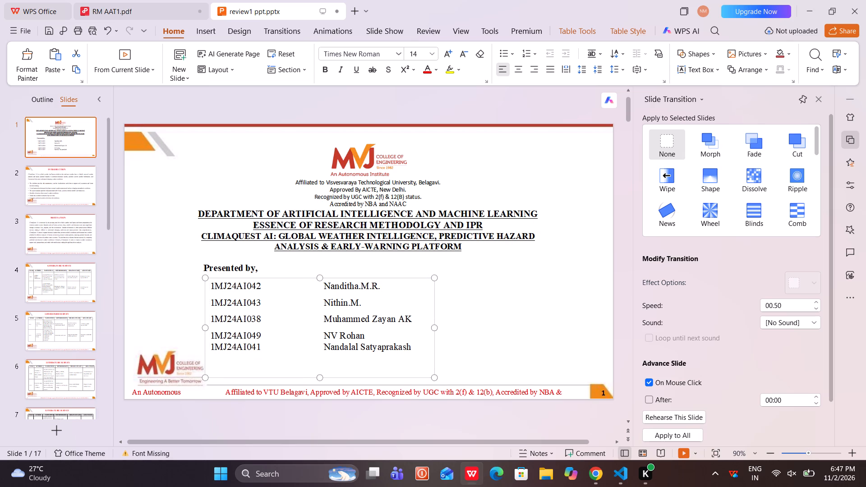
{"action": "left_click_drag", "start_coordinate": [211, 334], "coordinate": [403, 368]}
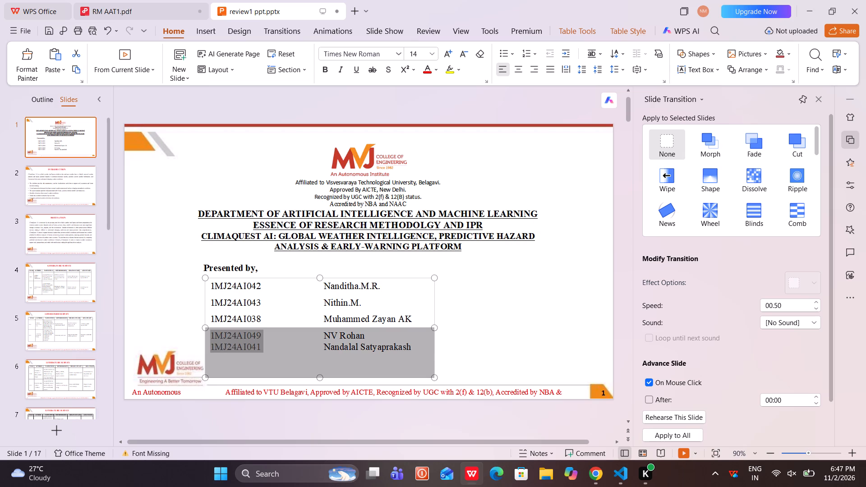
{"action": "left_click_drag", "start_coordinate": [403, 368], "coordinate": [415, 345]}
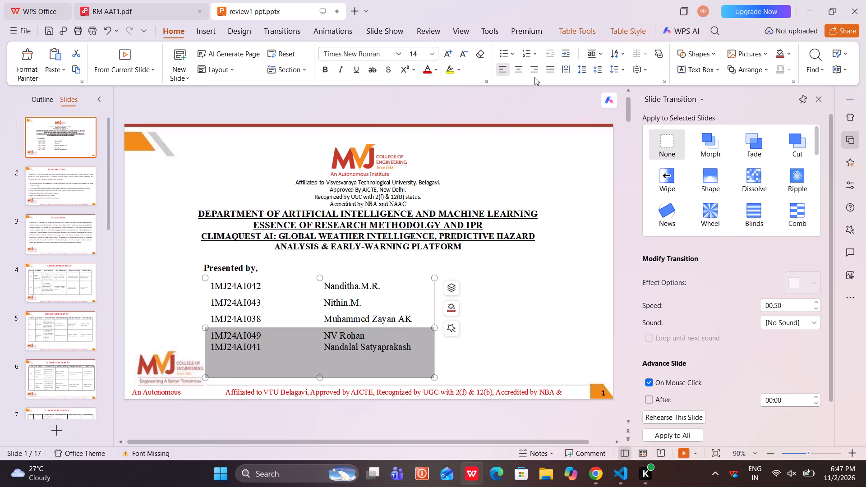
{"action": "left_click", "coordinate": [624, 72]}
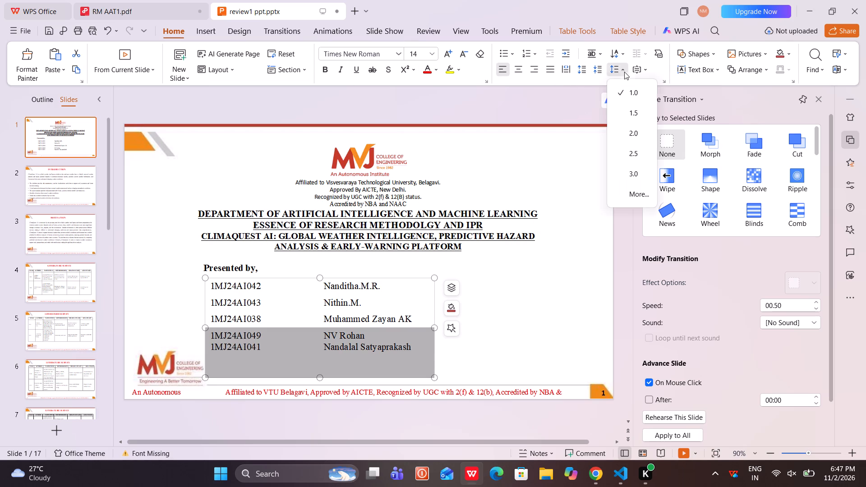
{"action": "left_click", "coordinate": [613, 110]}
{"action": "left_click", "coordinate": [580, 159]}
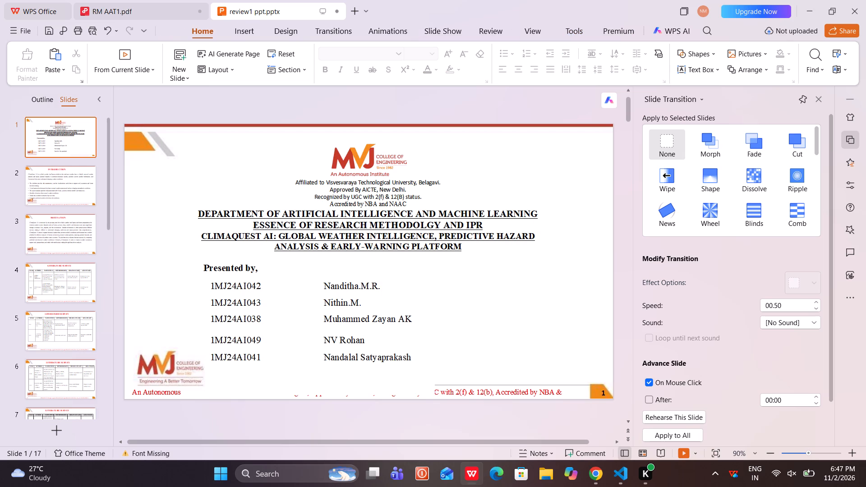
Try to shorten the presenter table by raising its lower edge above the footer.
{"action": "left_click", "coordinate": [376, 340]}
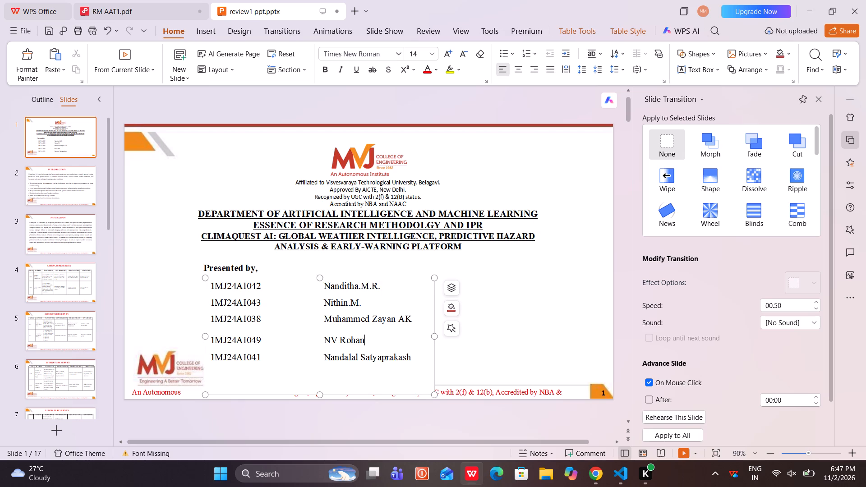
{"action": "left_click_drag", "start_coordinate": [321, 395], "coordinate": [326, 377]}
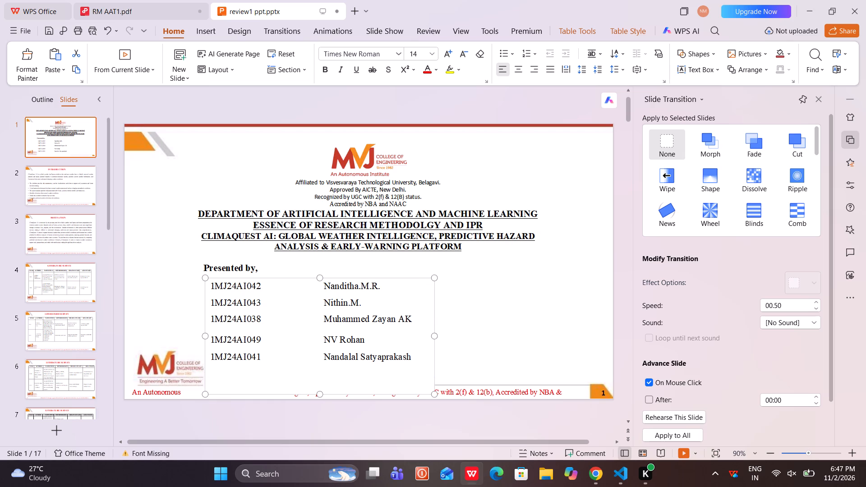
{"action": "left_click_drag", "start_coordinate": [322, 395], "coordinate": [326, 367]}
Extend the presenter table's left edge slightly outward to line up with the "Presented by," heading.
{"action": "left_click_drag", "start_coordinate": [209, 285], "coordinate": [209, 294]}
{"action": "left_click_drag", "start_coordinate": [209, 294], "coordinate": [207, 294]}
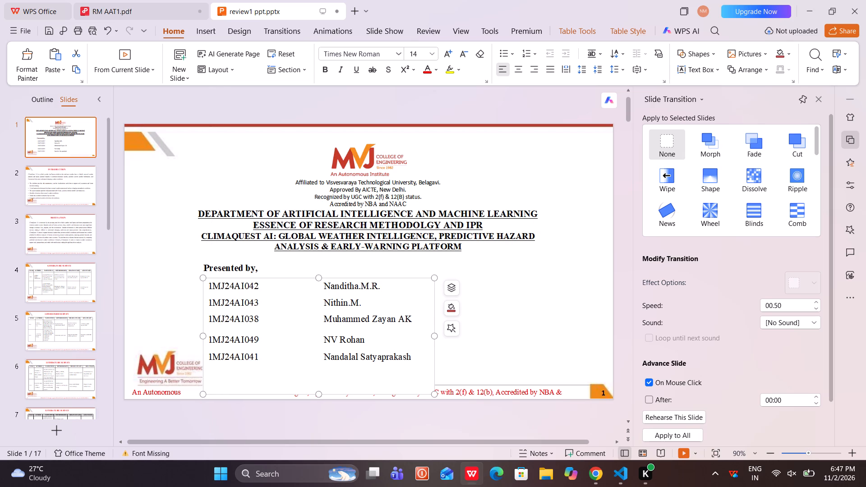
Set the line spacing of all text in the presenter table to 1.0.
{"action": "left_click_drag", "start_coordinate": [209, 284], "coordinate": [252, 314]}
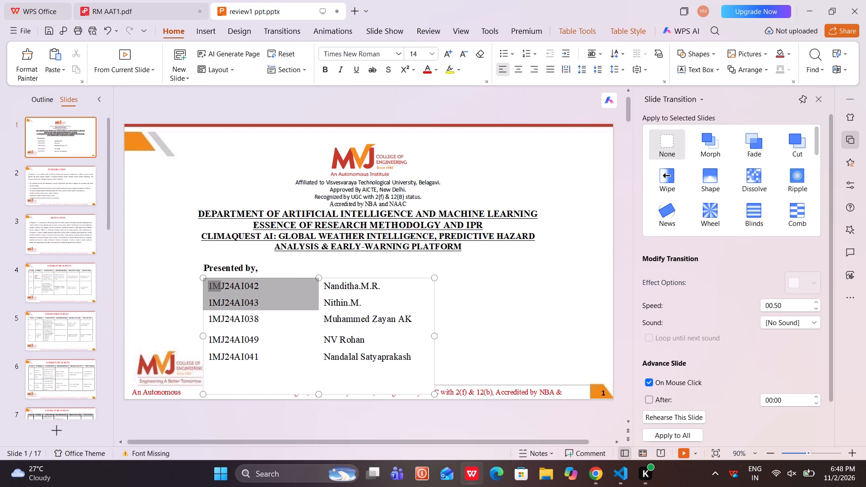
{"action": "left_click_drag", "start_coordinate": [252, 314], "coordinate": [397, 360]}
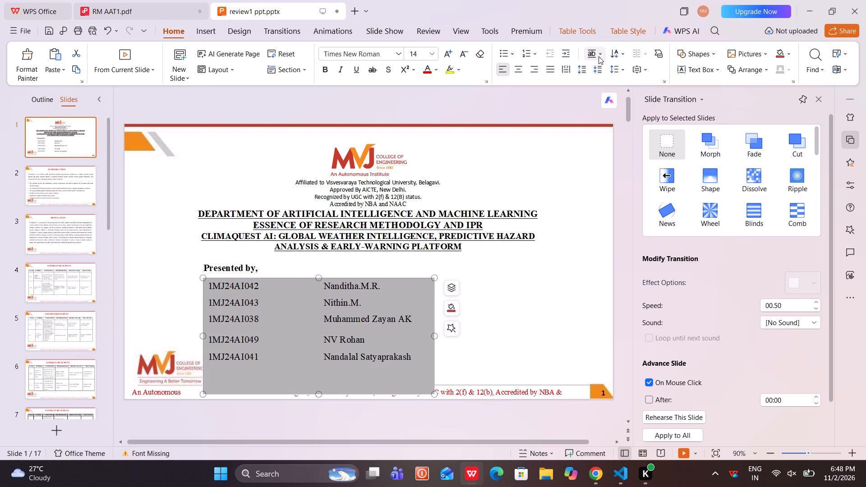
{"action": "left_click", "coordinate": [611, 71]}
{"action": "left_click", "coordinate": [620, 94]}
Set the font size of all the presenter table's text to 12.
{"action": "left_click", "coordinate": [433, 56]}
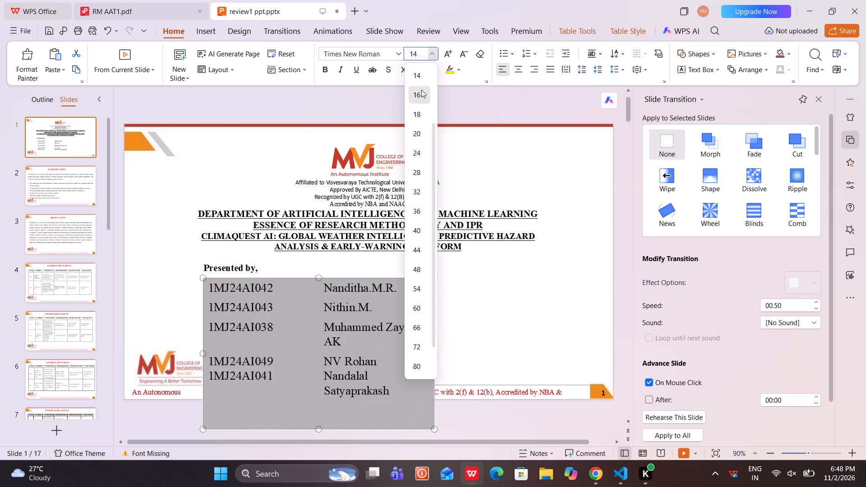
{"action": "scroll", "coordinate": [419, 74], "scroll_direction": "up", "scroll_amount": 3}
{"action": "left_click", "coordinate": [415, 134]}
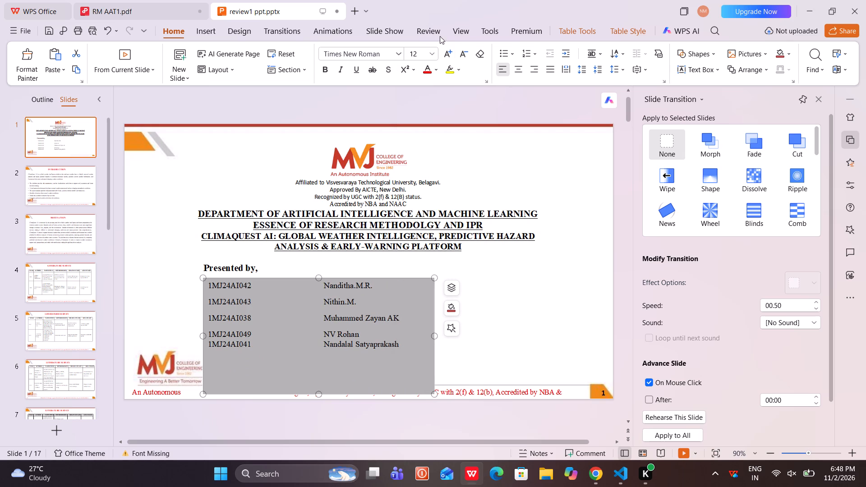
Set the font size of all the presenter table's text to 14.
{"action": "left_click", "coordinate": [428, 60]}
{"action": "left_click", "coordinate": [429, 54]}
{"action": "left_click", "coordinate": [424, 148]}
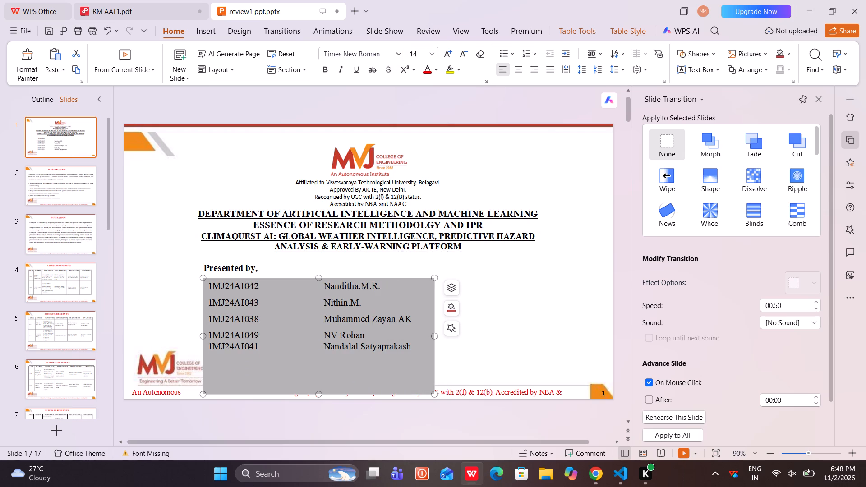
Shorten the presenter table so its lower edge sits above the footer line, and deselect it.
{"action": "left_click_drag", "start_coordinate": [320, 395], "coordinate": [324, 360]}
{"action": "left_click", "coordinate": [488, 334]}
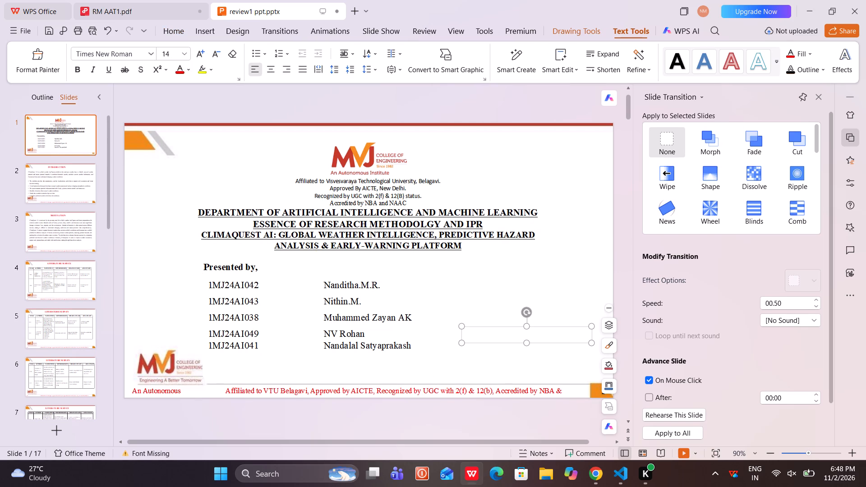
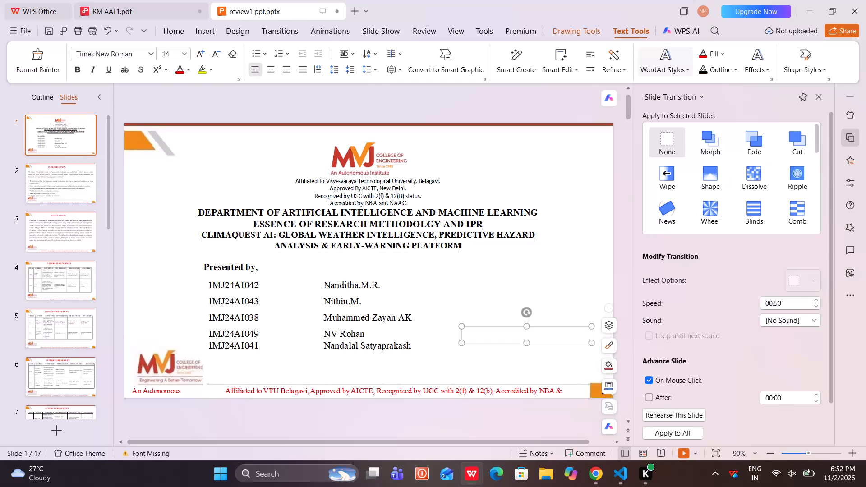
Deselect the empty text box and review the slides after the title page, from the introduction through the block diagram.
{"action": "key", "text": "Down"}
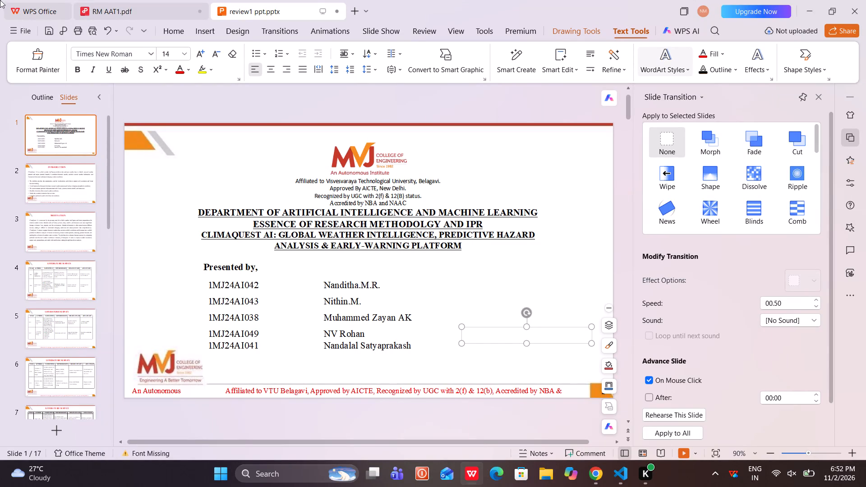
{"action": "left_click", "coordinate": [313, 99]}
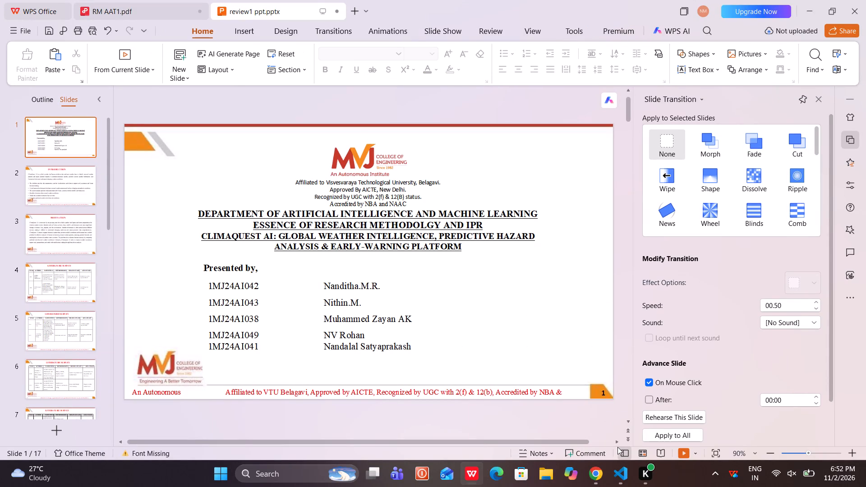
{"action": "left_click_drag", "start_coordinate": [617, 447], "coordinate": [635, 460]}
{"action": "key", "text": "Down"}
{"action": "key", "text": "Down"}
{"action": "key", "text": "Down"}
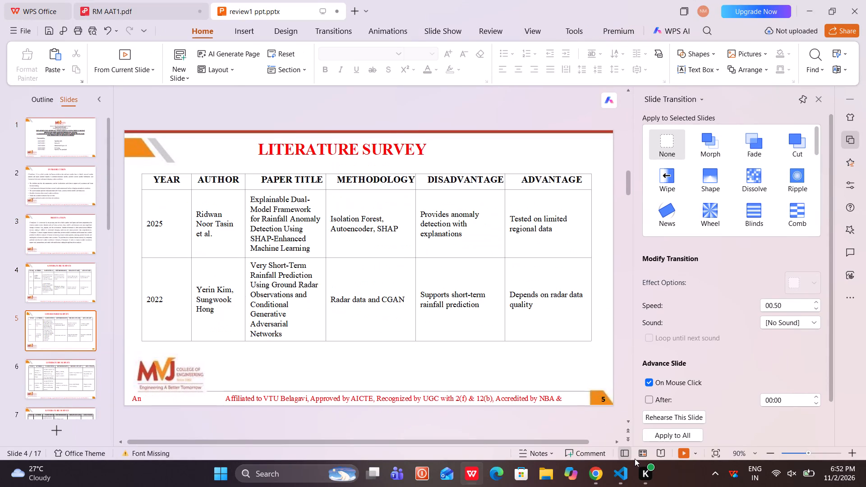
{"action": "key", "text": "Down"}
{"action": "key", "text": "Down"}
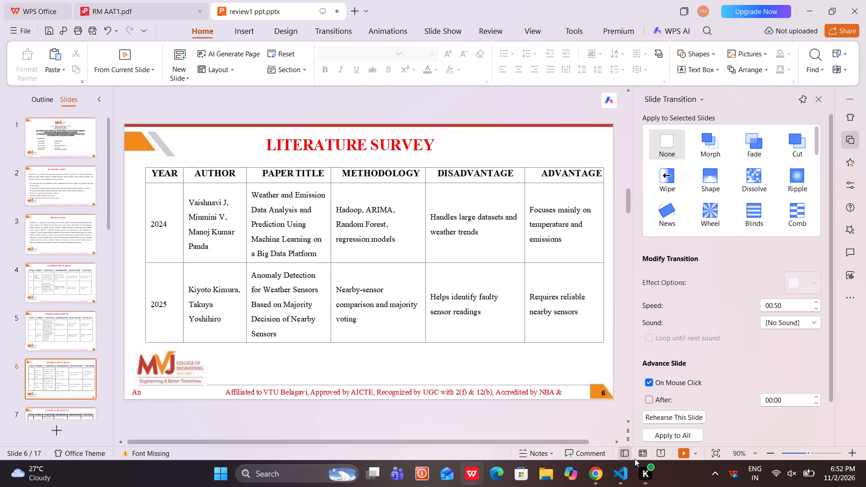
{"action": "key", "text": "Down"}
{"action": "key", "text": "Down"}
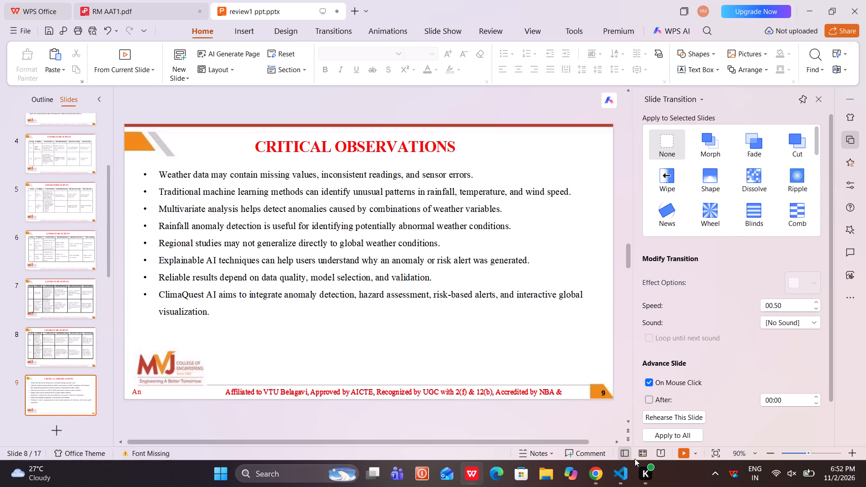
{"action": "key", "text": "Down"}
{"action": "key", "text": "Down"}
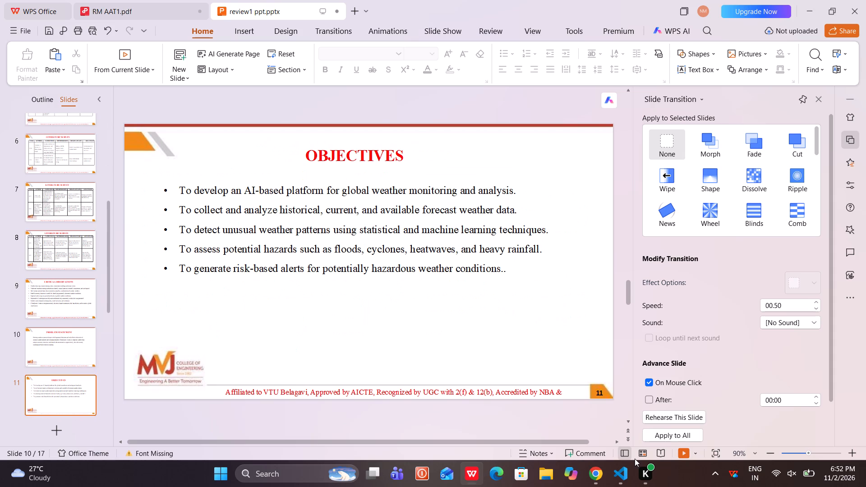
{"action": "key", "text": "Down"}
{"action": "key", "text": "Down"}
{"action": "key", "text": "Down"}
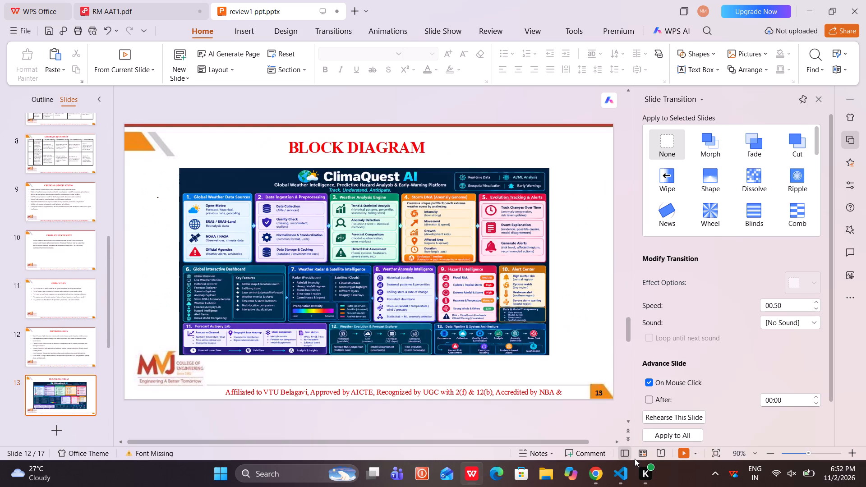
{"action": "key", "text": "Up"}
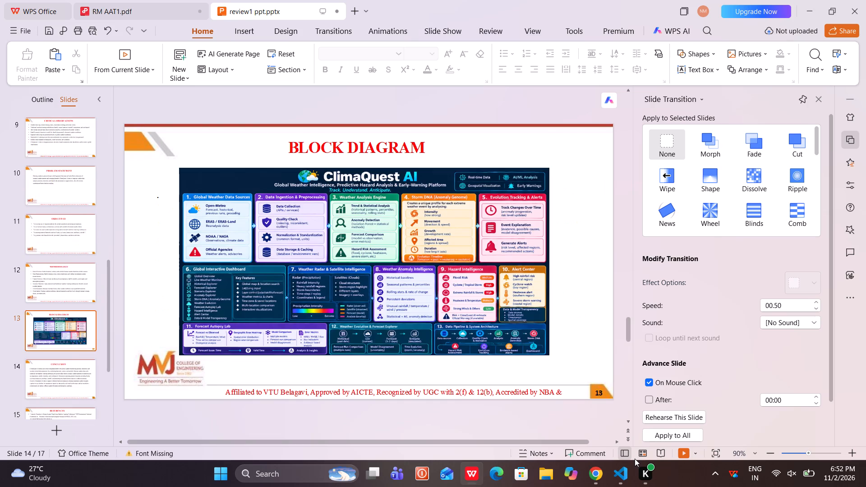
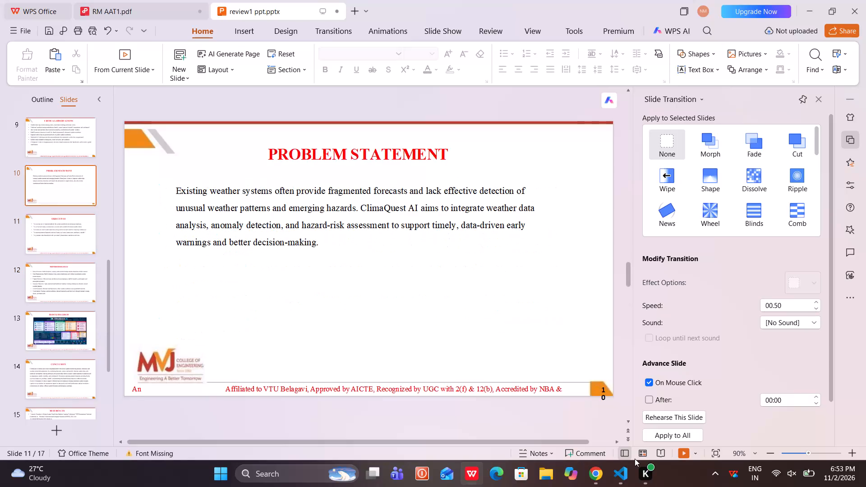
Review the remaining slides from the problem statement through the closing THANK YOU slide, ending back at the title page.
{"action": "key", "text": "Up"}
{"action": "key", "text": "Down"}
{"action": "key", "text": "Down"}
{"action": "key", "text": "Down"}
{"action": "key", "text": "Down"}
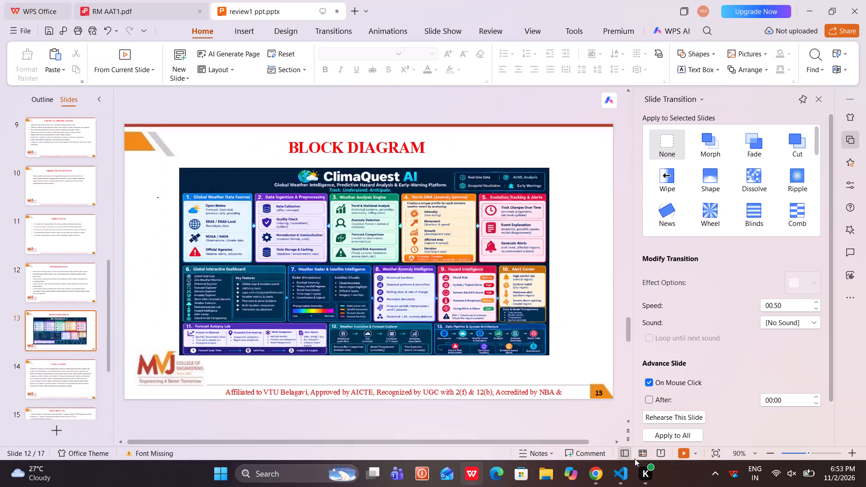
{"action": "key", "text": "Down"}
{"action": "key", "text": "Down"}
{"action": "key", "text": "Down"}
{"action": "key", "text": "Down"}
{"action": "key", "text": "Down"}
{"action": "key", "text": "Down"}
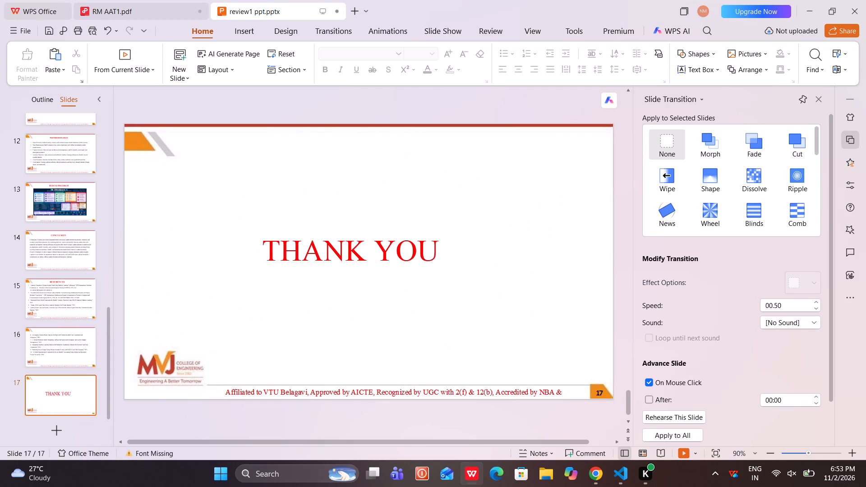
{"action": "key", "text": "Up"}
{"action": "key", "text": "Up"}
{"action": "key", "text": "Up"}
{"action": "key", "text": "Up"}
{"action": "key", "text": "Up"}
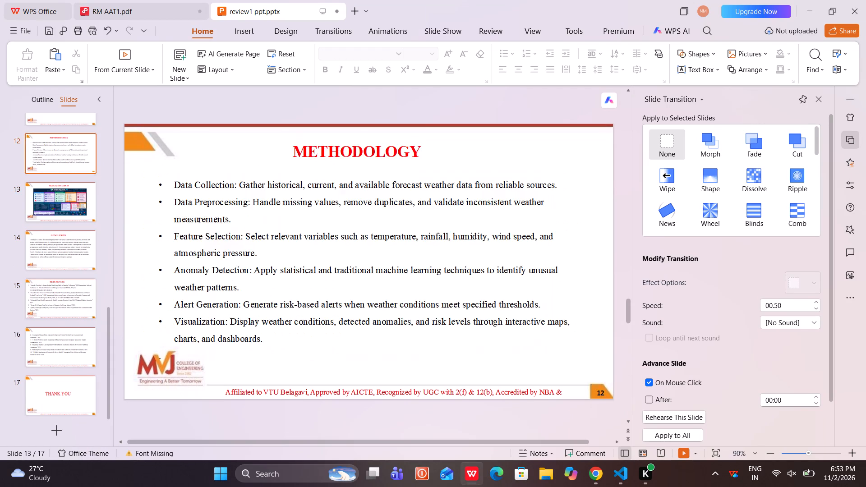
{"action": "key", "text": "Up"}
{"action": "key", "text": "Up"}
{"action": "key", "text": "Up"}
{"action": "key", "text": "Up"}
{"action": "key", "text": "Up"}
{"action": "key", "text": "Up"}
{"action": "key", "text": "Up"}
{"action": "key", "text": "Up"}
{"action": "key", "text": "Up"}
{"action": "key", "text": "Up"}
{"action": "key", "text": "Up"}
{"action": "key", "text": "Up"}
{"action": "key", "text": "Up"}
{"action": "key", "text": "Up"}
{"action": "key", "text": "Up"}
{"action": "key", "text": "Up"}
{"action": "key", "text": "Up"}
{"action": "key", "text": "Up"}
{"action": "key", "text": "Up"}
{"action": "key", "text": "Up"}
{"action": "key", "text": "Up"}
{"action": "key", "text": "Up"}
{"action": "key", "text": "Up"}
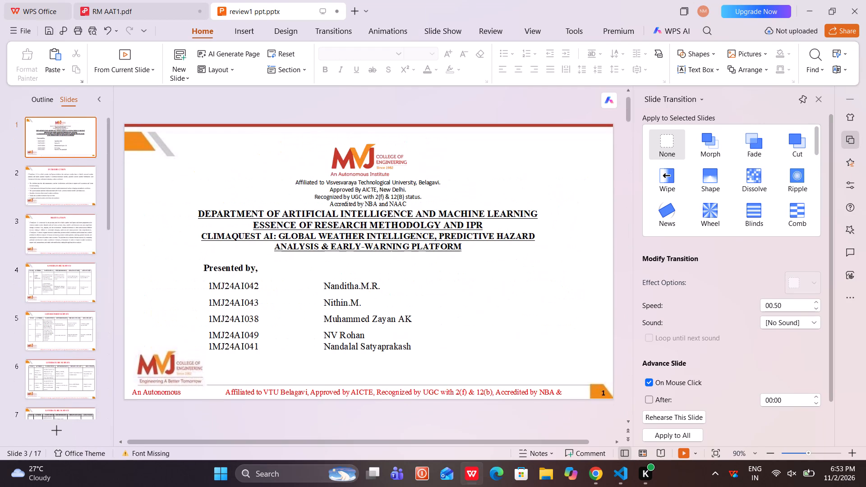
{"action": "key", "text": "Up"}
{"action": "key", "text": "Up"}
{"action": "key", "text": "Up"}
{"action": "key", "text": "Up"}
{"action": "key", "text": "Up"}
{"action": "key", "text": "Up"}
{"action": "key", "text": "Up"}
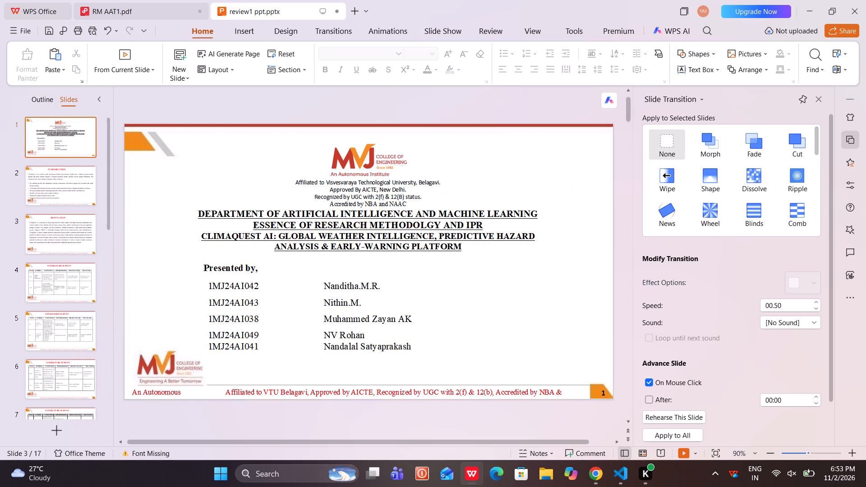
Delete the ClimaQuest AI project title from the heading block on the title page.
{"action": "left_click_drag", "start_coordinate": [467, 248], "coordinate": [216, 235]}
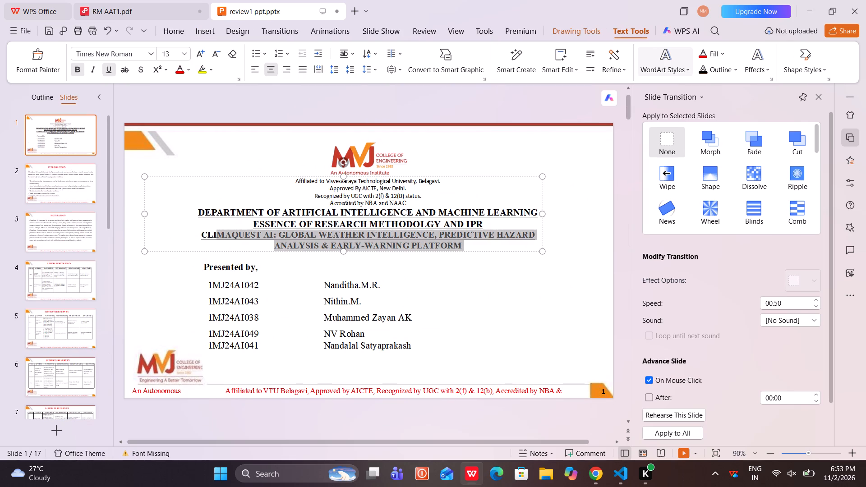
{"action": "left_click_drag", "start_coordinate": [216, 235], "coordinate": [213, 234]}
{"action": "key", "text": "BackSpace"}
{"action": "key", "text": "BackSpace"}
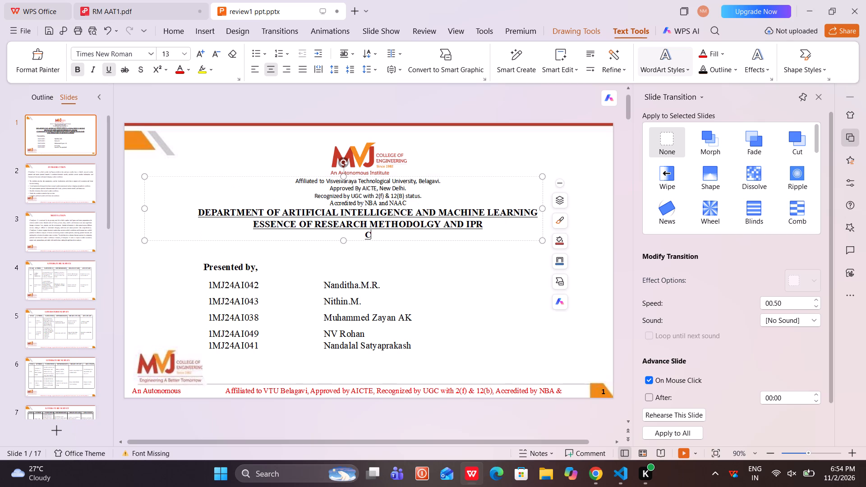
{"action": "key", "text": "BackSpace"}
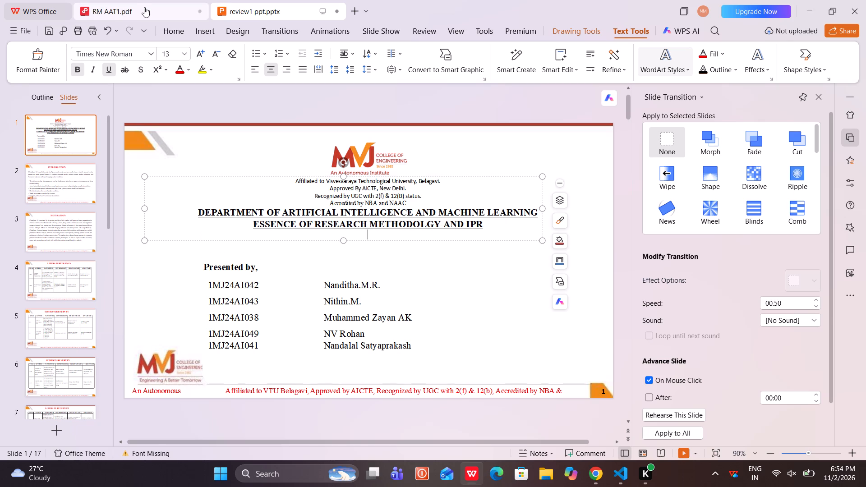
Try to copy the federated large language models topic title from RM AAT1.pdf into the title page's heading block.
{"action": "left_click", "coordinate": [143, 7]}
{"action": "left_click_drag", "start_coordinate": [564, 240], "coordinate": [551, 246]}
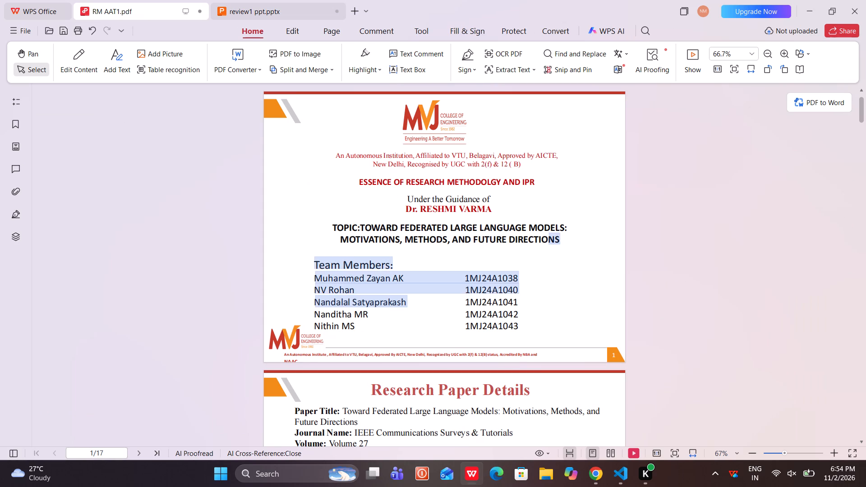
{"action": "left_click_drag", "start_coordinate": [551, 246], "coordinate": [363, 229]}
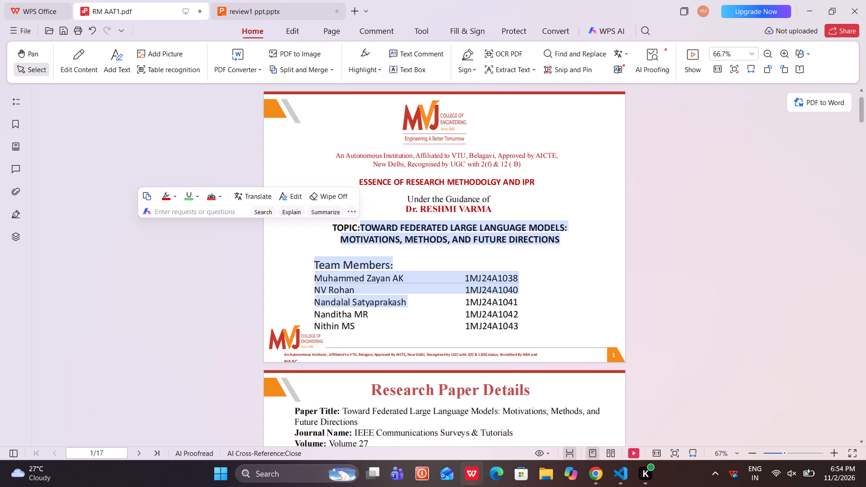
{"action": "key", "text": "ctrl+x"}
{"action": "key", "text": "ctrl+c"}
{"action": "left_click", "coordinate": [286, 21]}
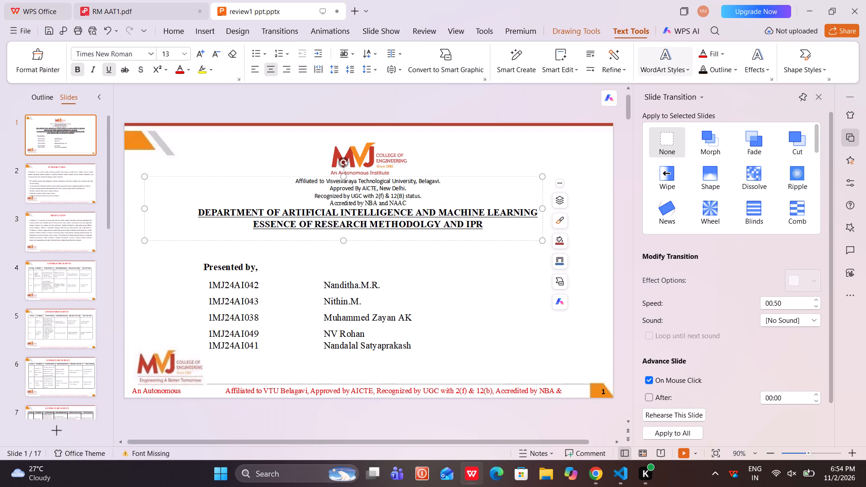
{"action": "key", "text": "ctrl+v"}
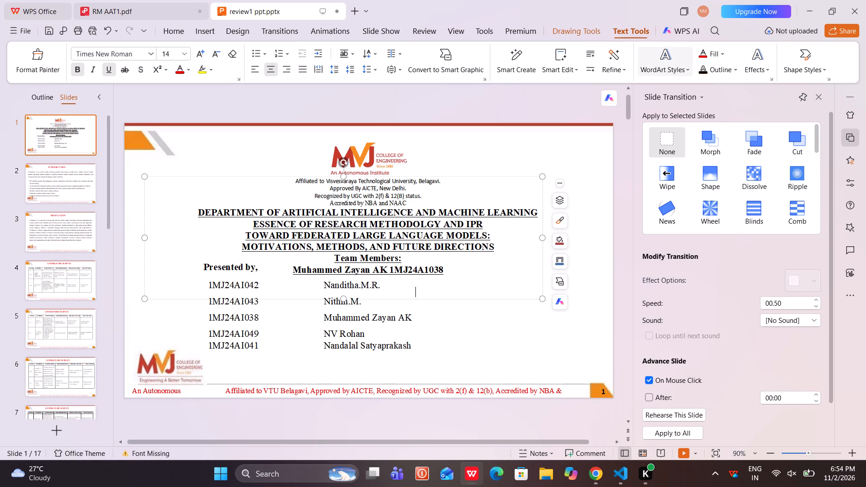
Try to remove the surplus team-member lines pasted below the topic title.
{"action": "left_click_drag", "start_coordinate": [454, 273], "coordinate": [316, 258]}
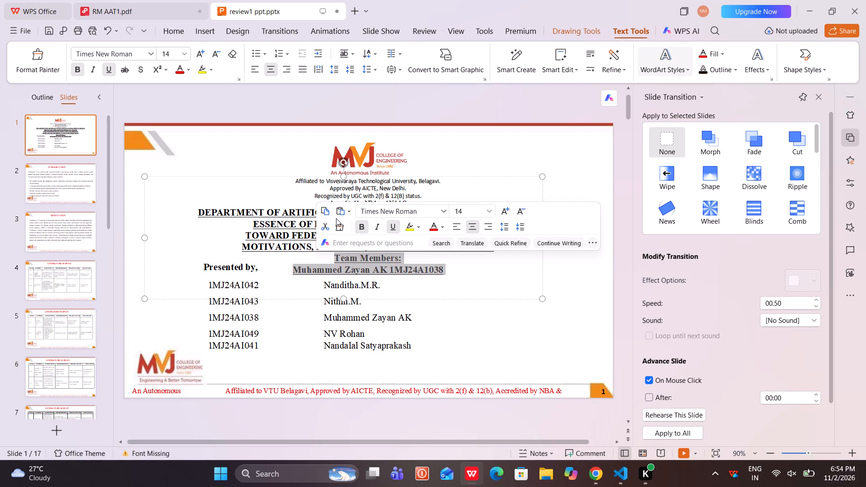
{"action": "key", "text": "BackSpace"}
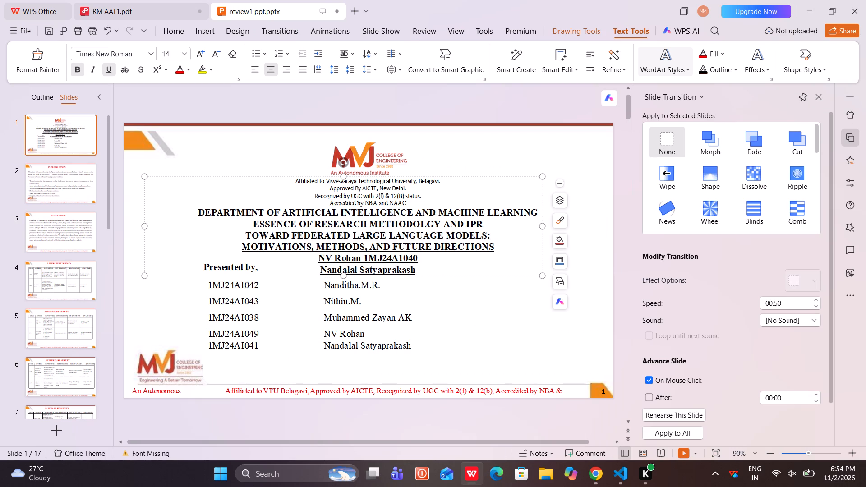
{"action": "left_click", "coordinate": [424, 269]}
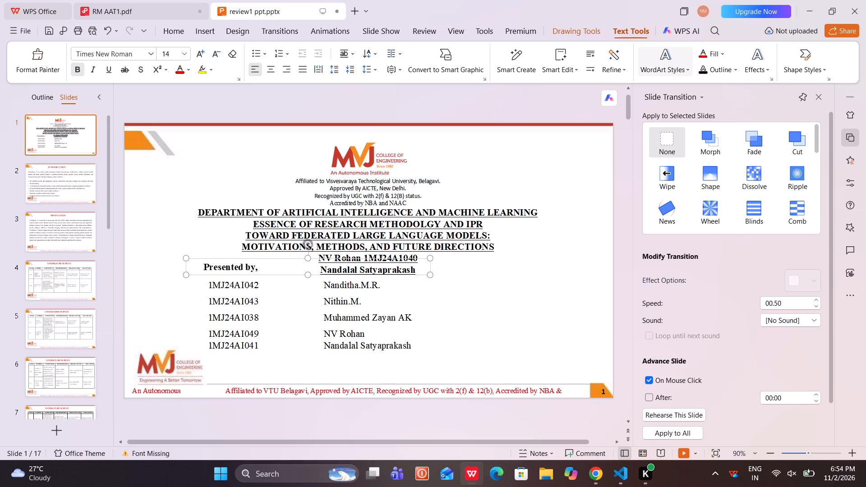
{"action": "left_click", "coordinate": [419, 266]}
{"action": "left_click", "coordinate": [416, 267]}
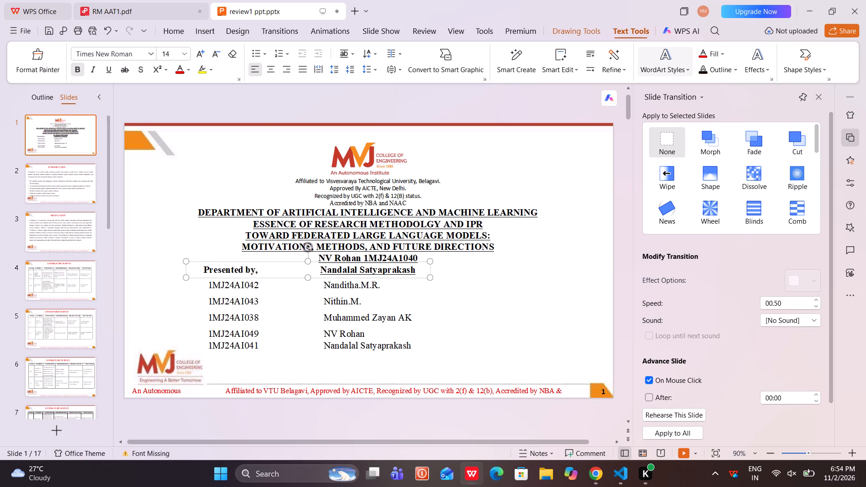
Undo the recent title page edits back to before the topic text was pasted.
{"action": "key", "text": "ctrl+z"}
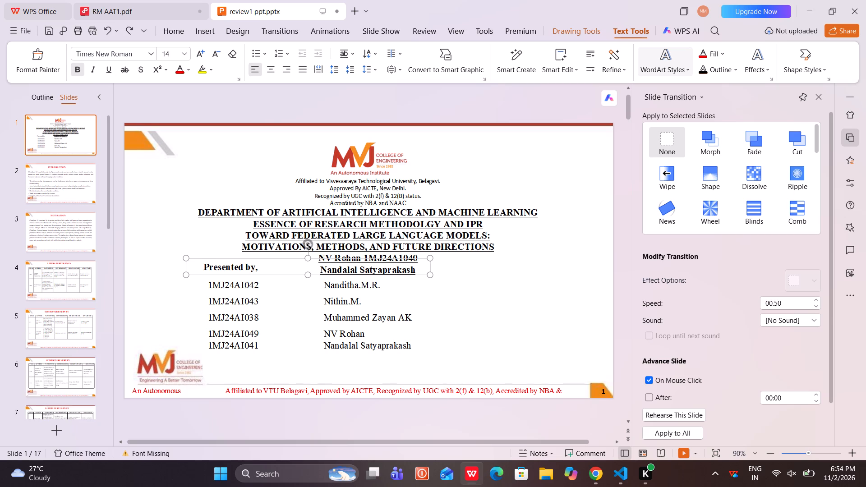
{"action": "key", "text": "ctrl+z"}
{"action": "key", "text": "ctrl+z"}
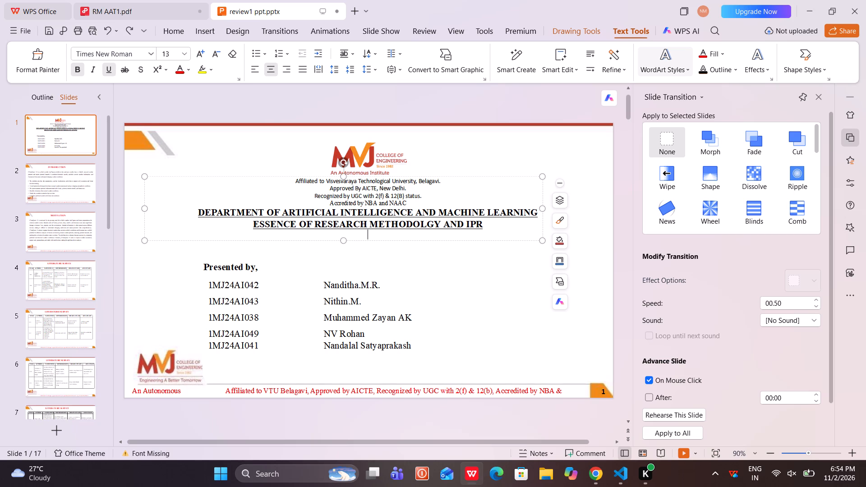
Copy only "TOWARD FEDERATED LARGE LANGUAGE MODELS: MOTIVATIONS, METHODS, AND FUTURE DIRECTIONS" from RM AAT1.pdf and paste it under the title page's course name.
{"action": "left_click", "coordinate": [157, 1]}
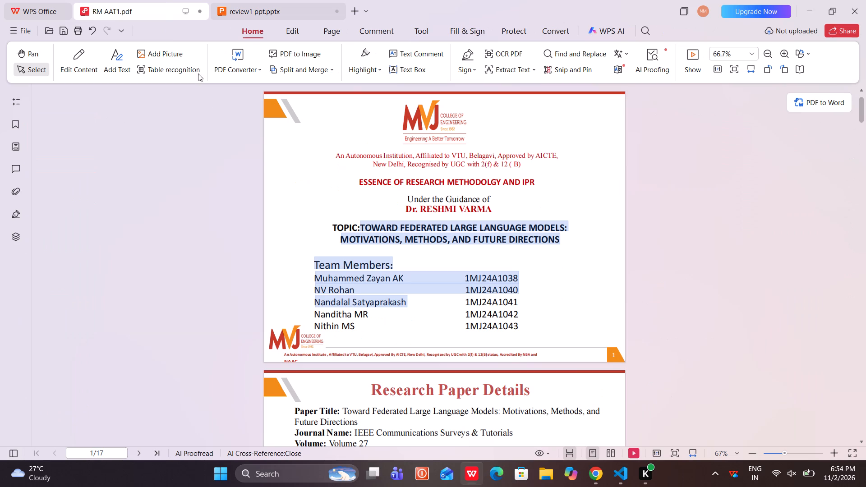
{"action": "left_click_drag", "start_coordinate": [207, 141], "coordinate": [213, 138]}
{"action": "left_click", "coordinate": [564, 318]}
{"action": "left_click", "coordinate": [558, 247]}
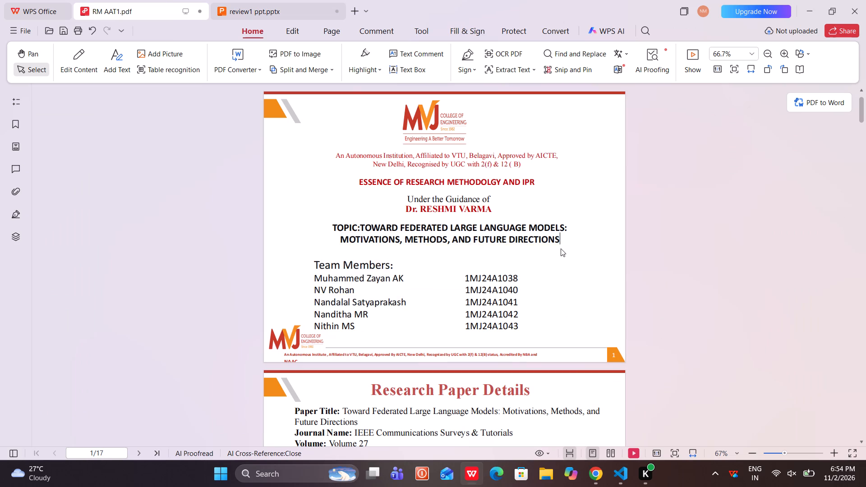
{"action": "left_click_drag", "start_coordinate": [563, 241], "coordinate": [363, 228]}
{"action": "key", "text": "ctrl+c"}
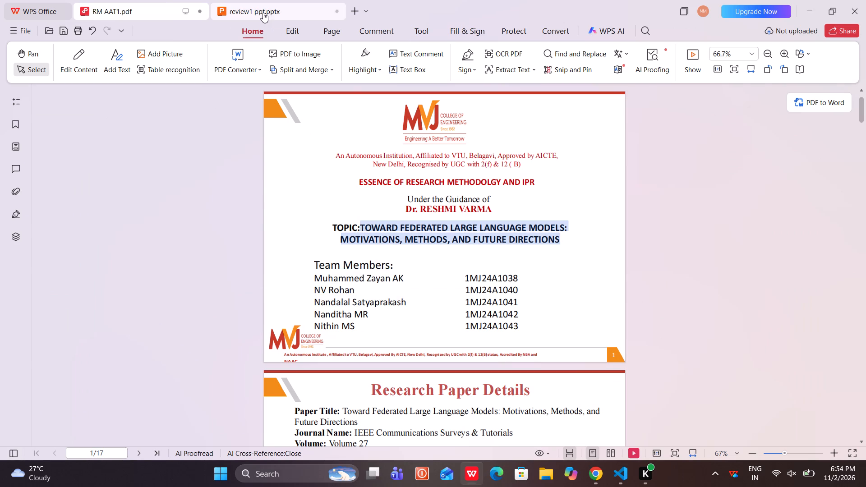
{"action": "left_click", "coordinate": [263, 13]}
{"action": "right_click_drag", "start_coordinate": [266, 17], "coordinate": [278, 38]}
{"action": "key", "text": "ctrl+v"}
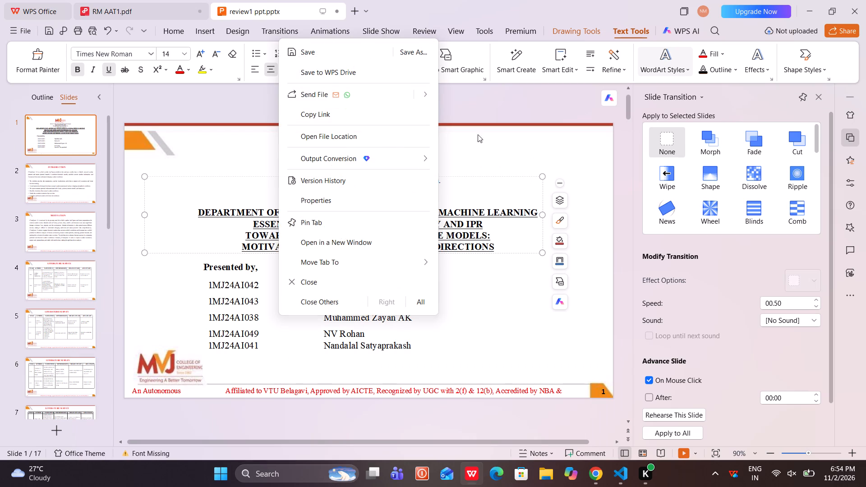
{"action": "left_click", "coordinate": [522, 231]}
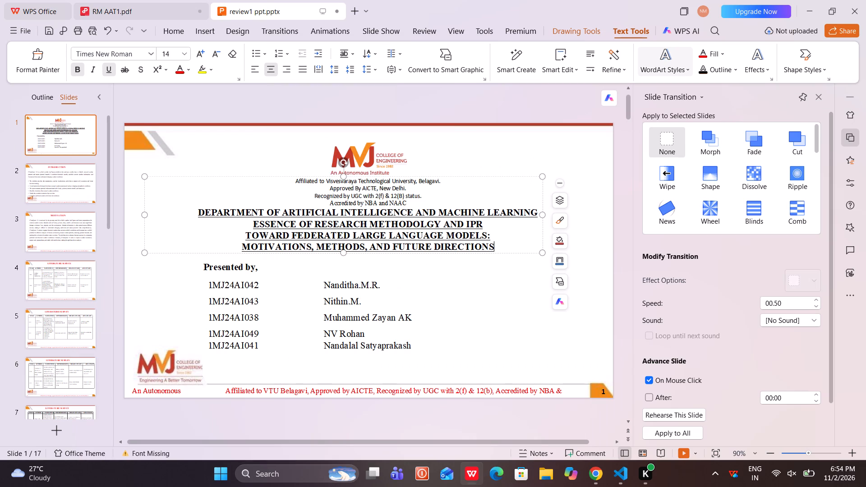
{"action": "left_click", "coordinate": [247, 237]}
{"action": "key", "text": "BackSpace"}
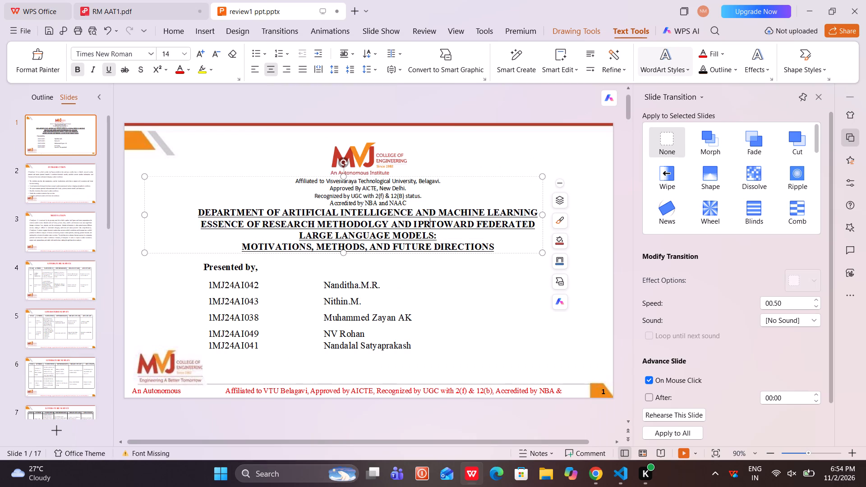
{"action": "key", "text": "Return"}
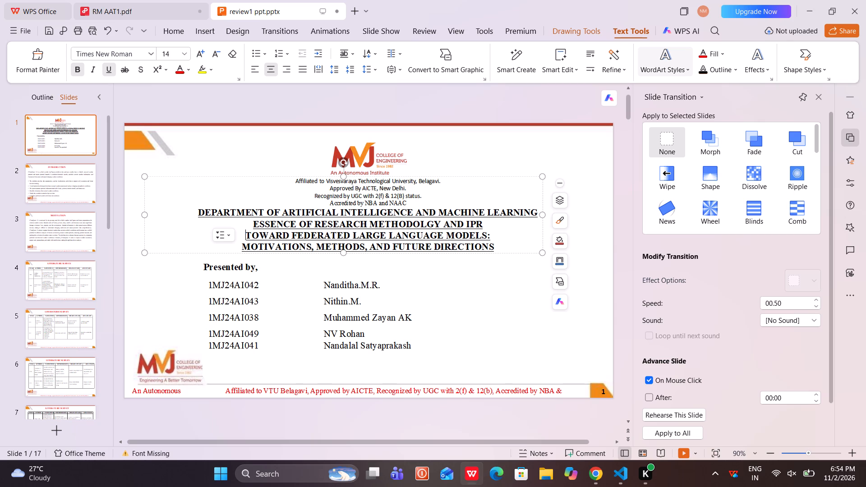
Remove the line break before "MOTIVATIONS" so the topic title runs on as one paragraph, and deselect the heading block.
{"action": "left_click", "coordinate": [242, 244]}
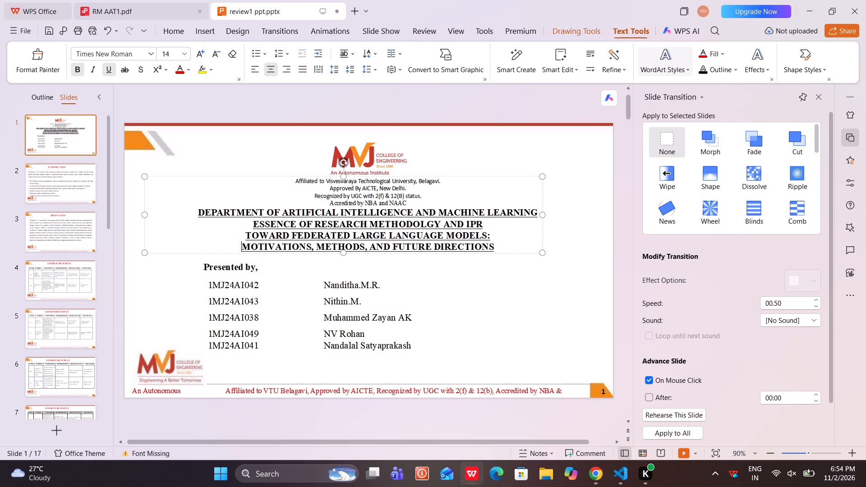
{"action": "key", "text": "BackSpace"}
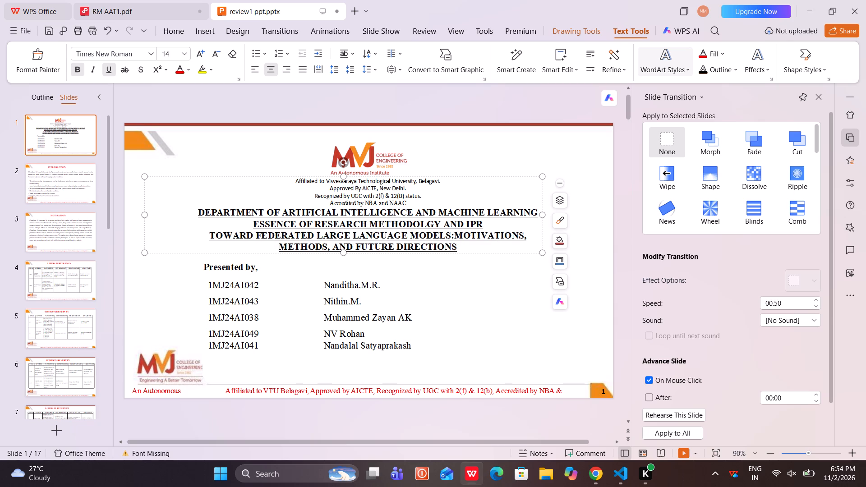
{"action": "left_click", "coordinate": [488, 302]}
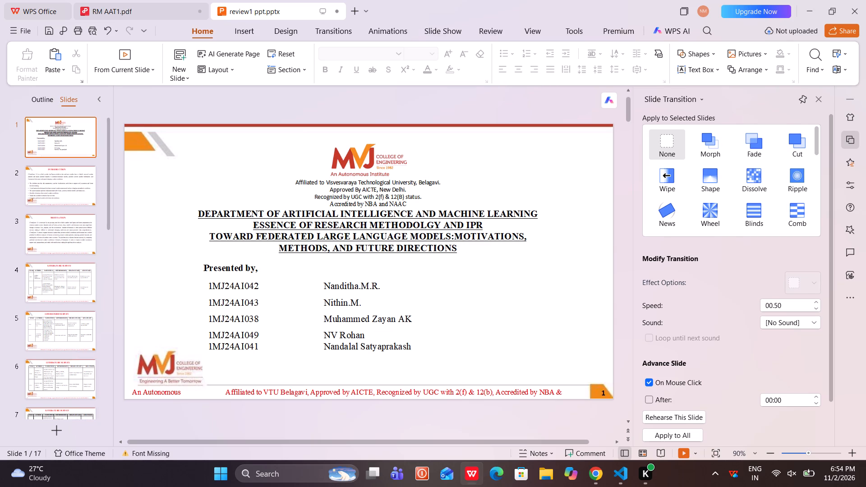
{"action": "key", "text": "Right"}
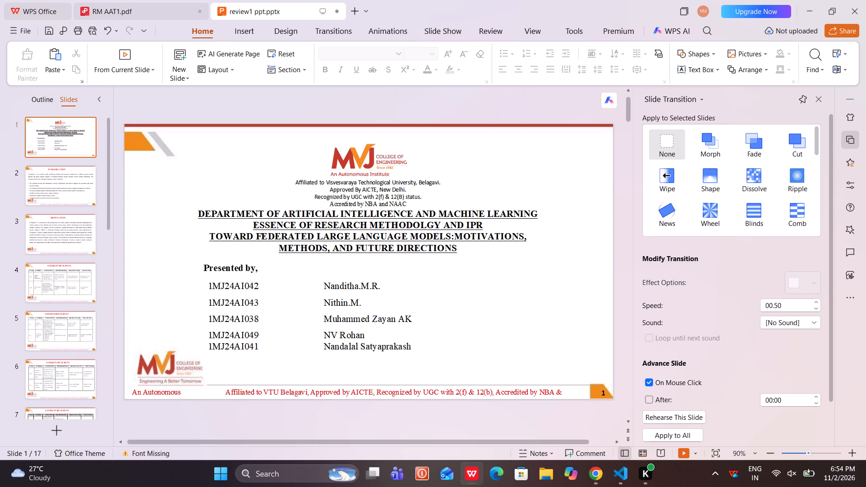
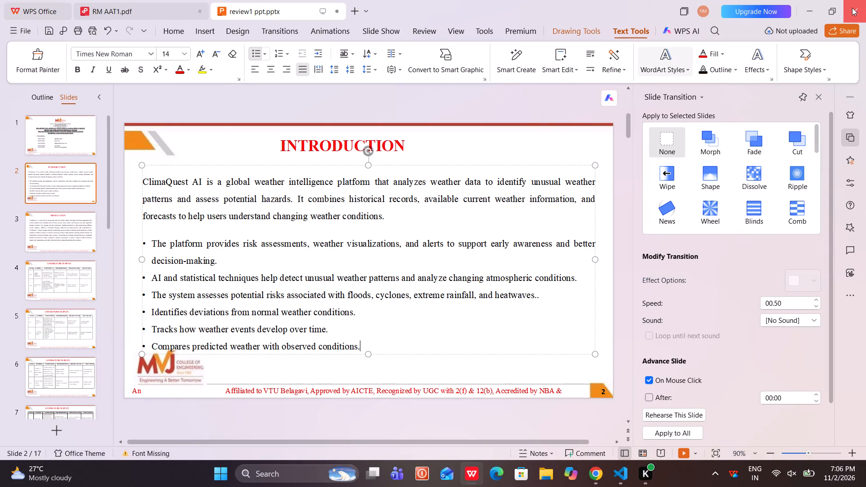
Replace slide 2's INTRODUCTION heading with "Research Paper Details" copied from page 2 of RM AAT1.pdf.
{"action": "left_click_drag", "start_coordinate": [864, 33], "coordinate": [865, 90]}
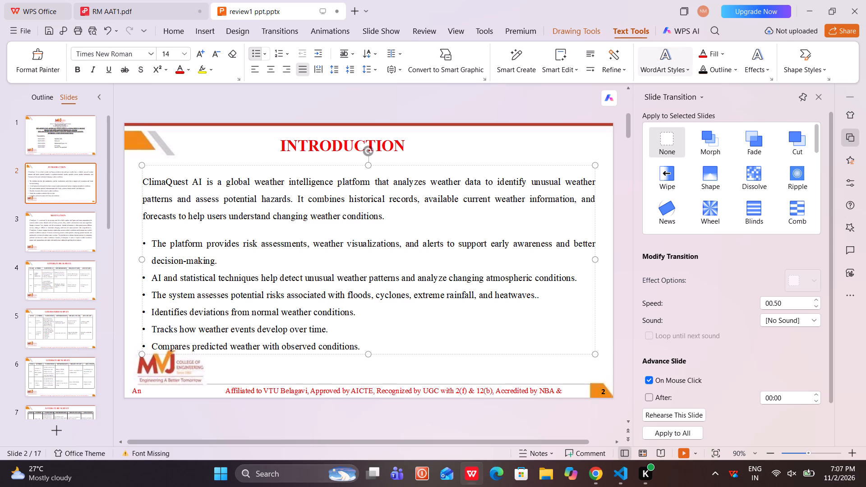
{"action": "left_click", "coordinate": [77, 0]}
{"action": "scroll", "coordinate": [638, 315], "scroll_direction": "down", "scroll_amount": 4}
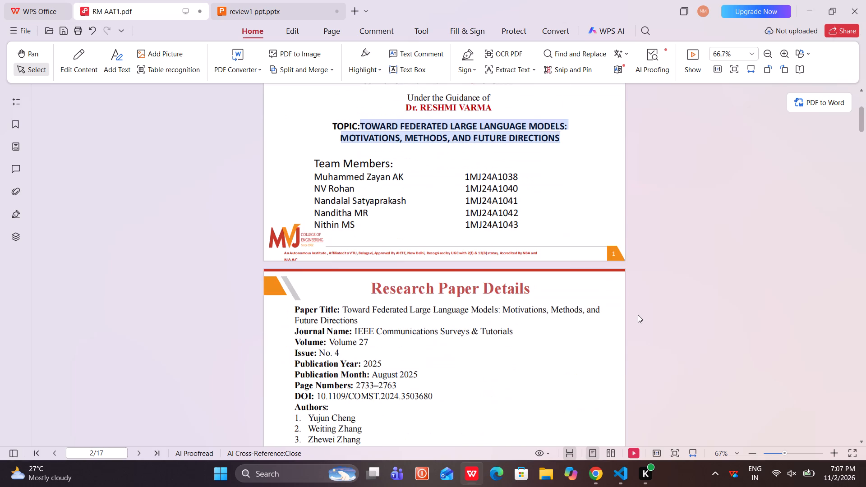
{"action": "scroll", "coordinate": [638, 315], "scroll_direction": "down", "scroll_amount": 1}
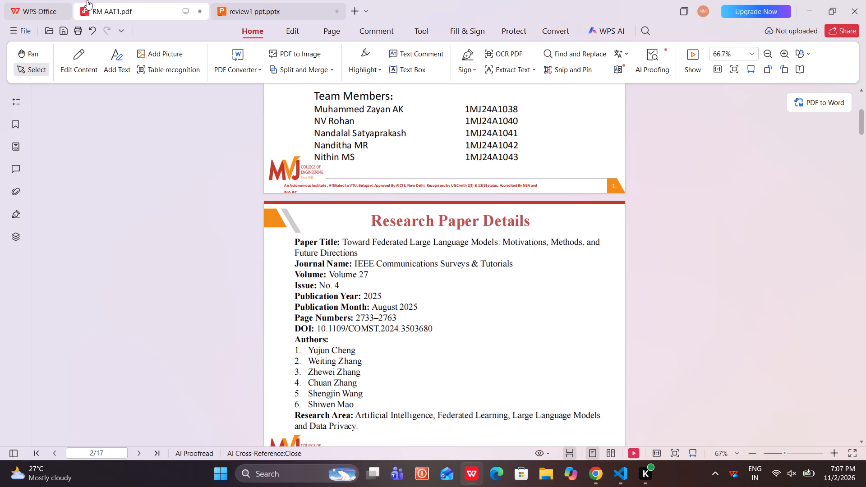
{"action": "left_click", "coordinate": [288, 7]}
{"action": "left_click", "coordinate": [424, 139]}
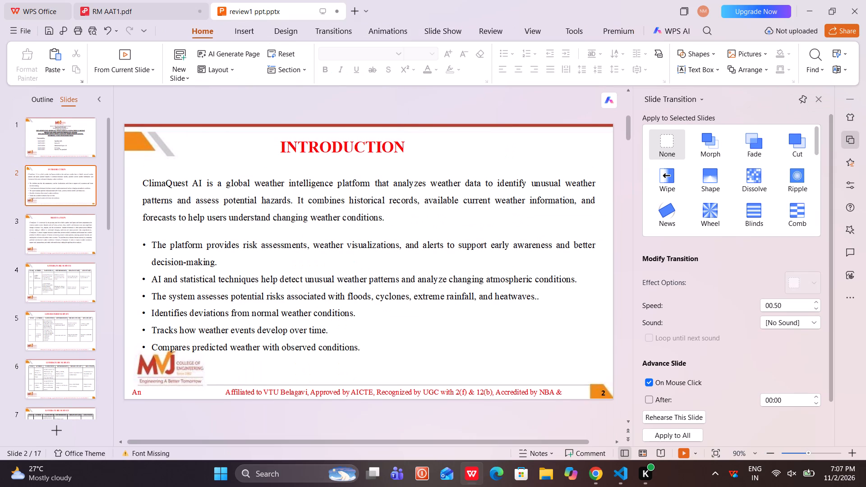
{"action": "left_click", "coordinate": [407, 149]}
{"action": "left_click_drag", "start_coordinate": [404, 146], "coordinate": [264, 154]}
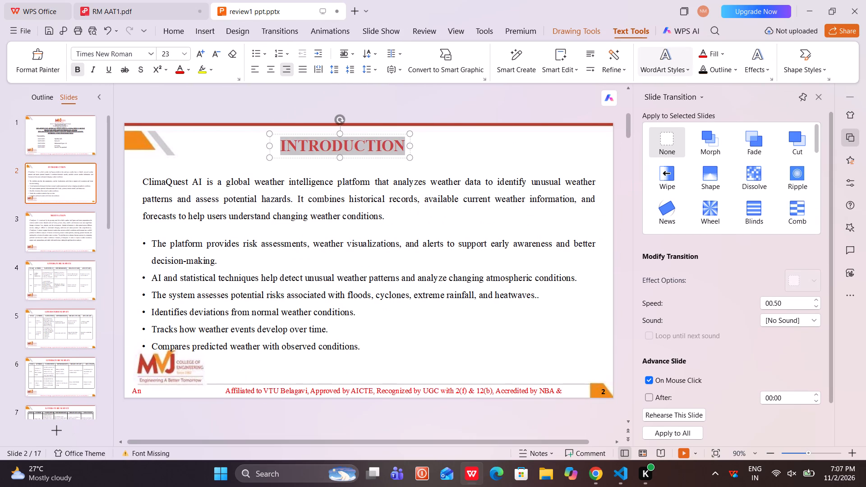
{"action": "left_click_drag", "start_coordinate": [264, 154], "coordinate": [253, 152]}
{"action": "key", "text": "BackSpace"}
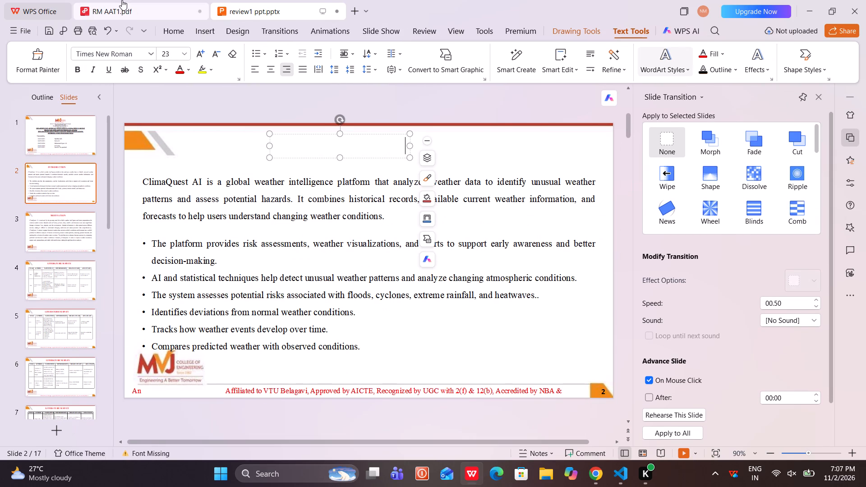
{"action": "left_click", "coordinate": [122, 0]}
{"action": "left_click_drag", "start_coordinate": [532, 218], "coordinate": [392, 225]}
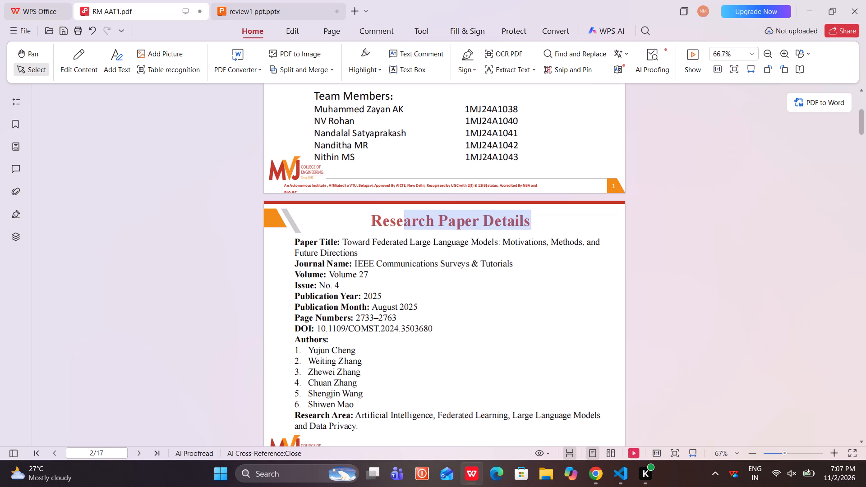
{"action": "left_click_drag", "start_coordinate": [392, 225], "coordinate": [354, 226]}
{"action": "key", "text": "ctrl+c"}
{"action": "left_click", "coordinate": [262, 0]}
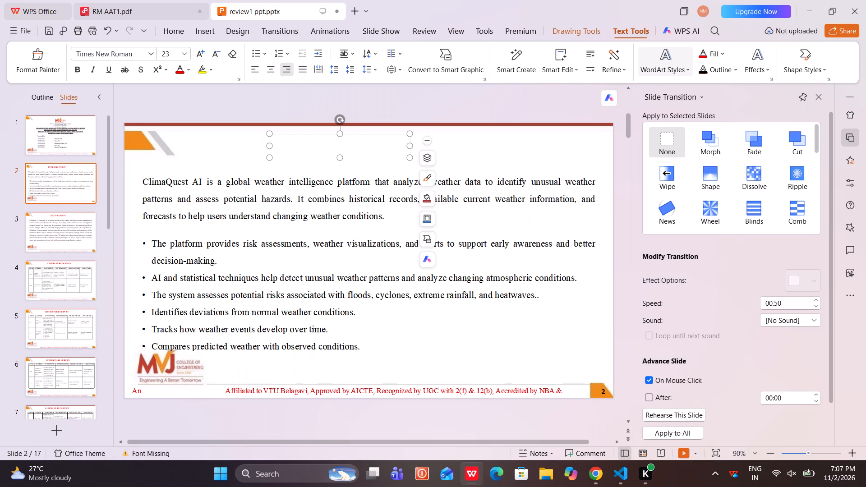
{"action": "key", "text": "ctrl+v"}
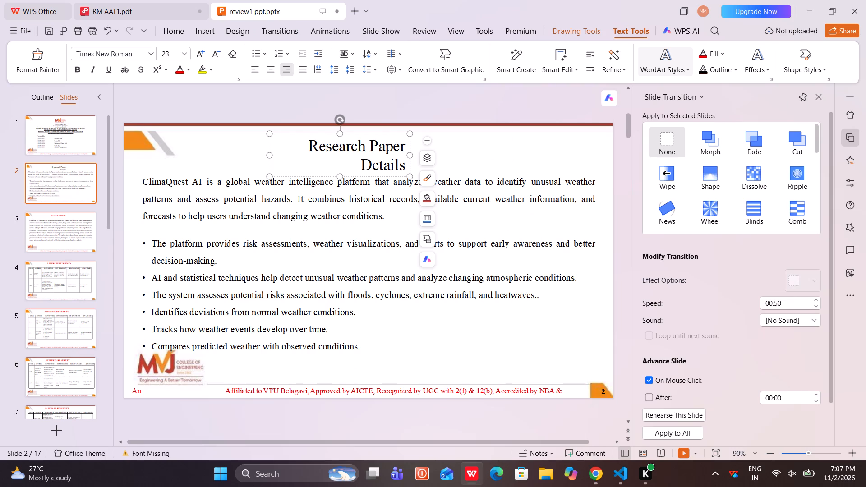
Widen slide 2's heading box so "Research Paper Details" fits on one line near the middle of the slide.
{"action": "left_click", "coordinate": [309, 146]}
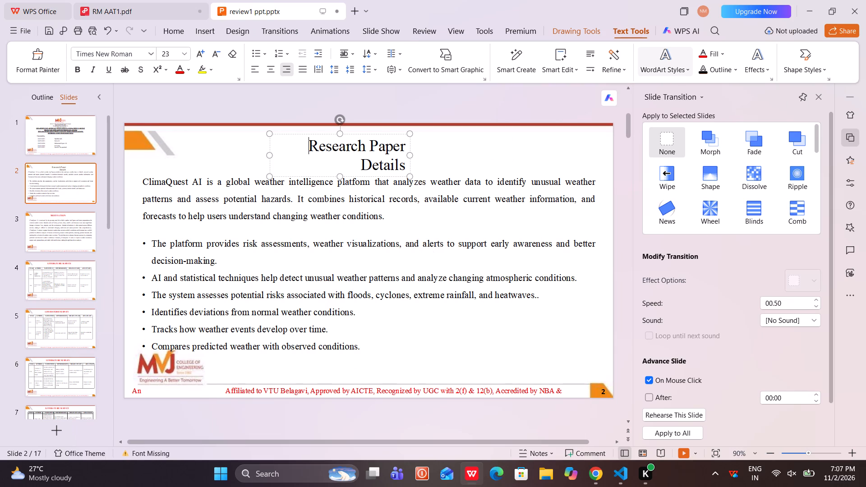
{"action": "key", "text": "BackSpace"}
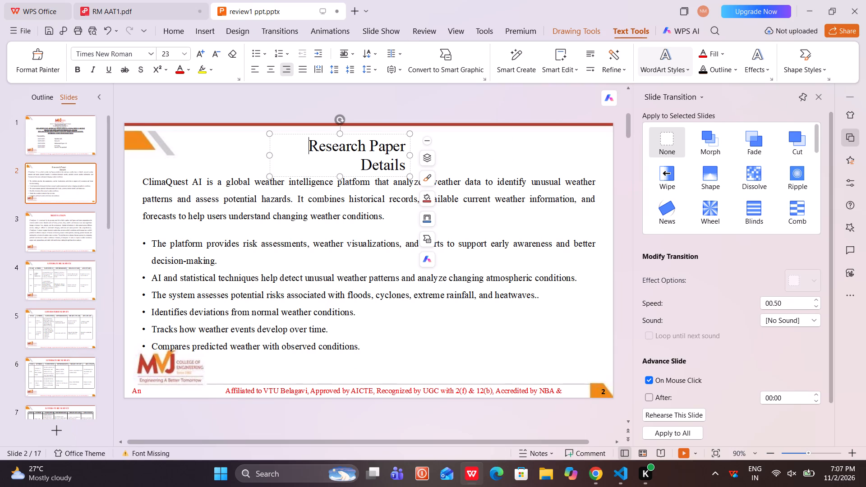
{"action": "left_click_drag", "start_coordinate": [271, 155], "coordinate": [198, 158]}
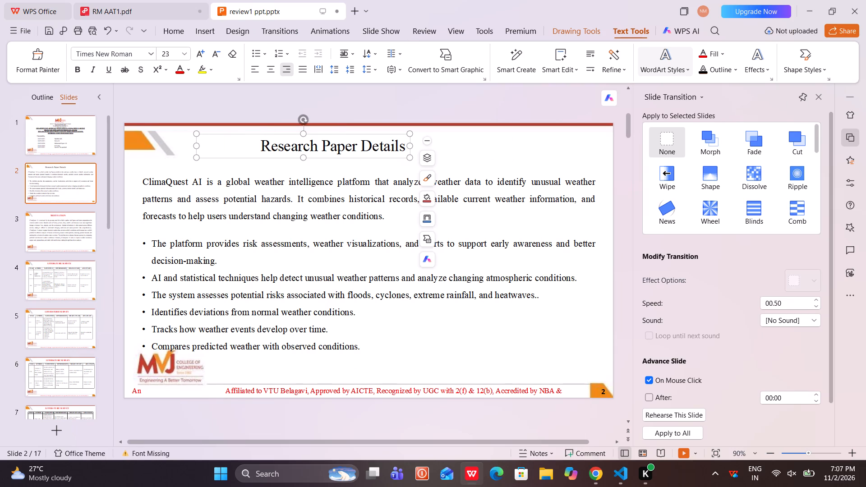
{"action": "left_click_drag", "start_coordinate": [409, 145], "coordinate": [523, 150]}
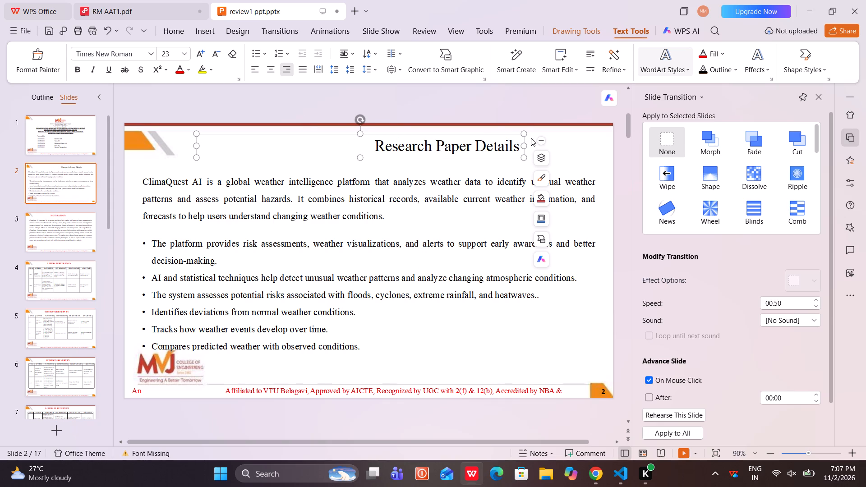
{"action": "left_click_drag", "start_coordinate": [524, 147], "coordinate": [434, 161]}
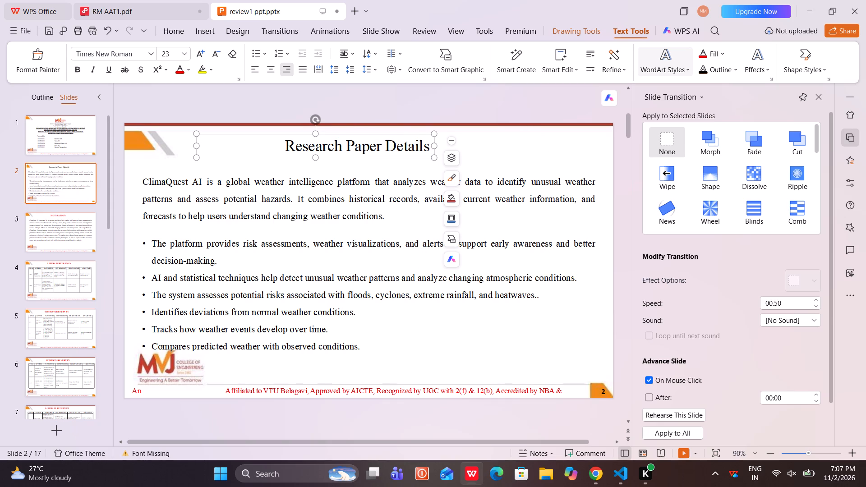
{"action": "left_click", "coordinate": [285, 145]}
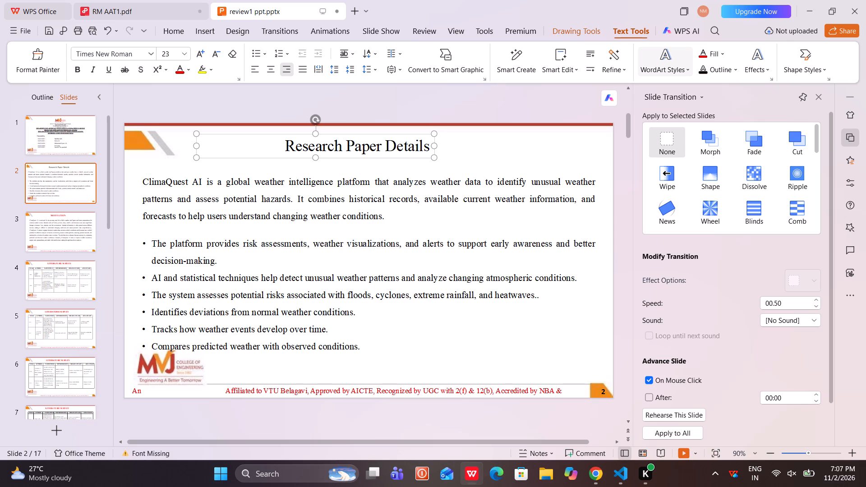
Colour the "Research Paper Details" heading red and deselect it.
{"action": "left_click_drag", "start_coordinate": [428, 145], "coordinate": [281, 162]}
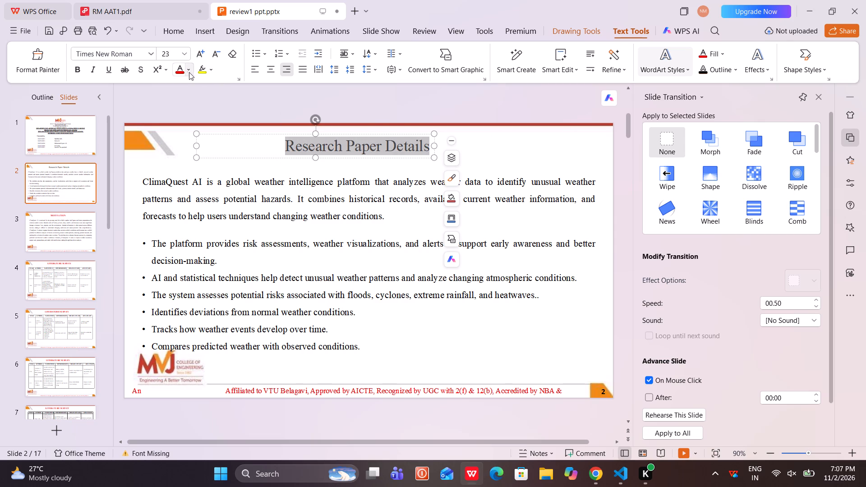
{"action": "left_click", "coordinate": [182, 71]}
{"action": "left_click", "coordinate": [383, 96]}
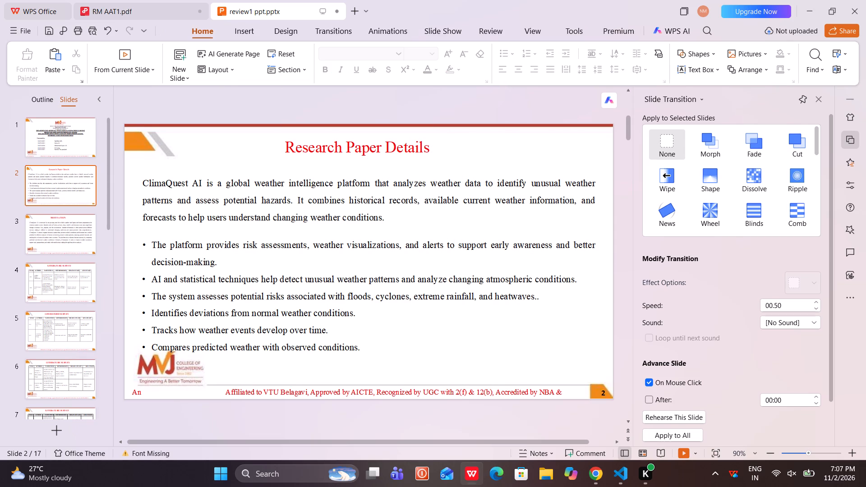
Delete all the ClimaQuest AI body text and bullets from slide 2.
{"action": "left_click_drag", "start_coordinate": [371, 352], "coordinate": [137, 187]}
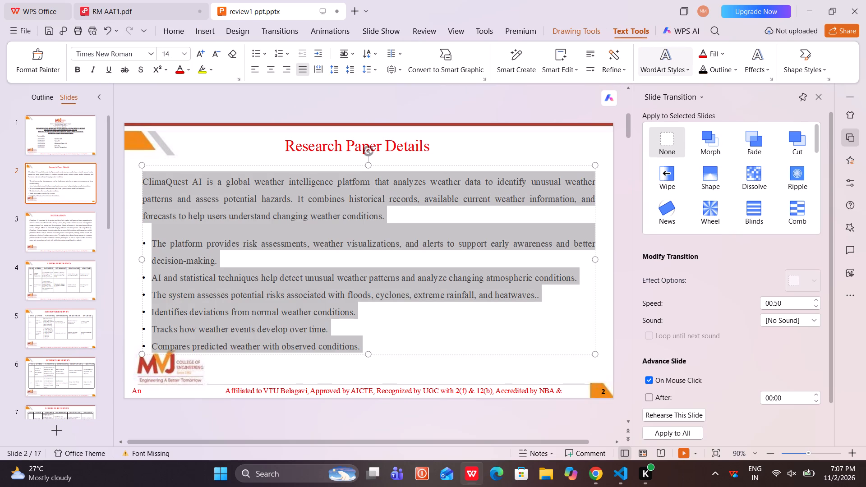
{"action": "left_click_drag", "start_coordinate": [137, 187], "coordinate": [138, 184]}
{"action": "key", "text": "BackSpace"}
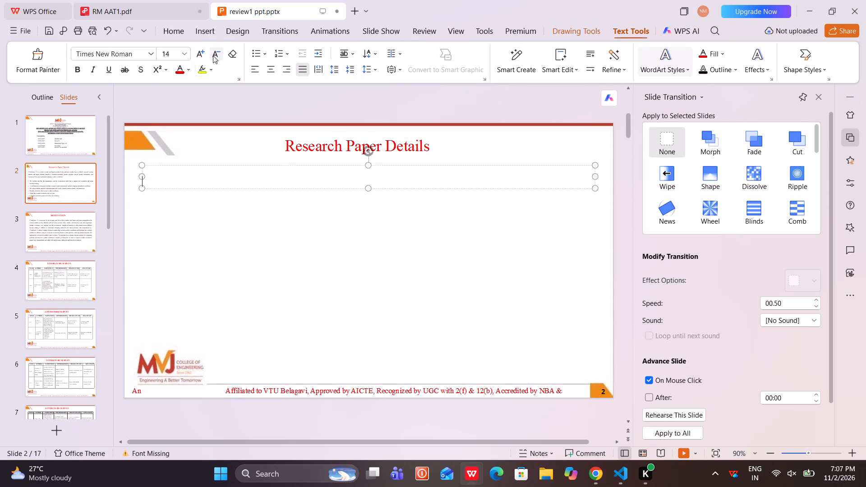
Copy the paper details from "Paper Title" through "Research Area" in RM AAT1.pdf and paste them into slide 2's empty body box.
{"action": "left_click", "coordinate": [187, 0]}
{"action": "scroll", "coordinate": [589, 321], "scroll_direction": "down", "scroll_amount": 1}
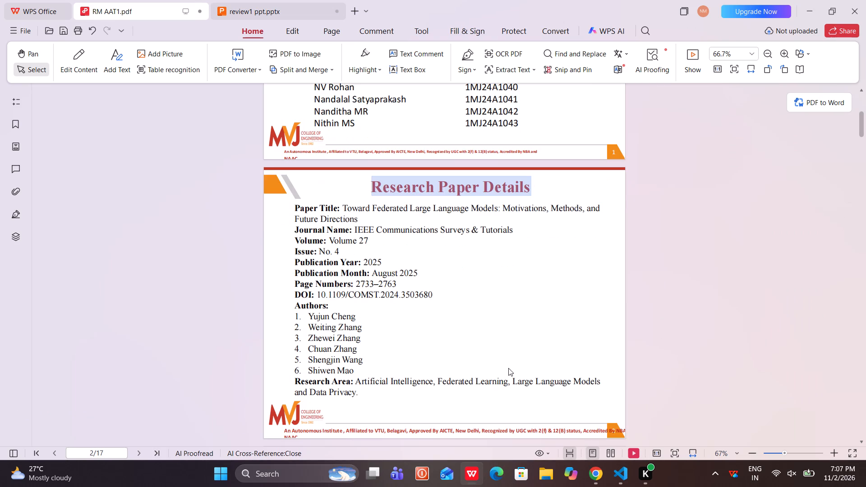
{"action": "left_click_drag", "start_coordinate": [364, 395], "coordinate": [334, 358]}
{"action": "left_click_drag", "start_coordinate": [334, 358], "coordinate": [325, 314]}
{"action": "left_click", "coordinate": [399, 386]}
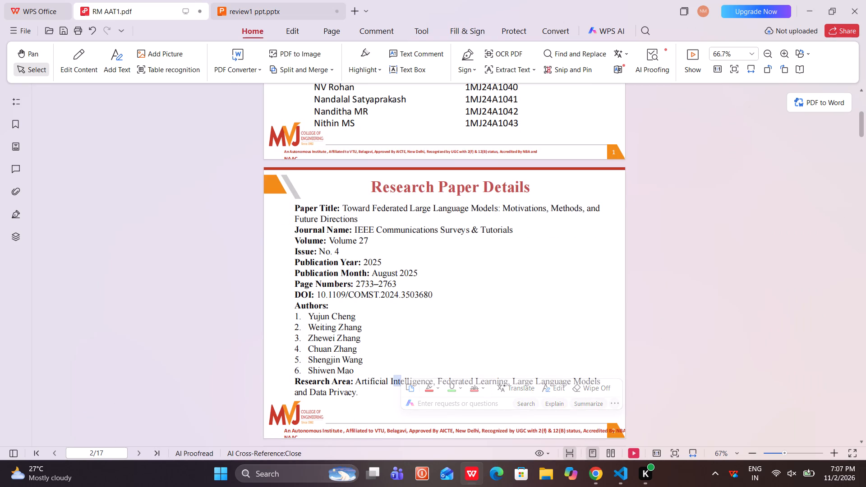
{"action": "left_click_drag", "start_coordinate": [362, 394], "coordinate": [295, 211]}
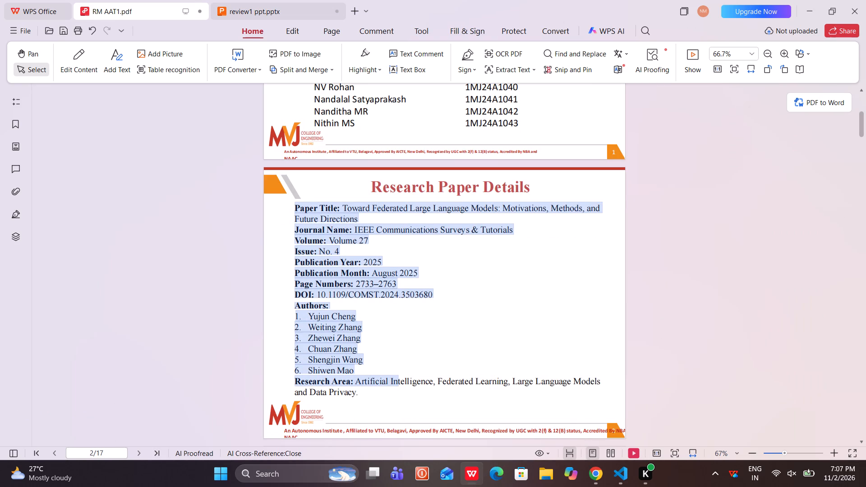
{"action": "left_click", "coordinate": [366, 394]}
{"action": "left_click", "coordinate": [356, 393]}
{"action": "left_click_drag", "start_coordinate": [358, 394], "coordinate": [294, 208]}
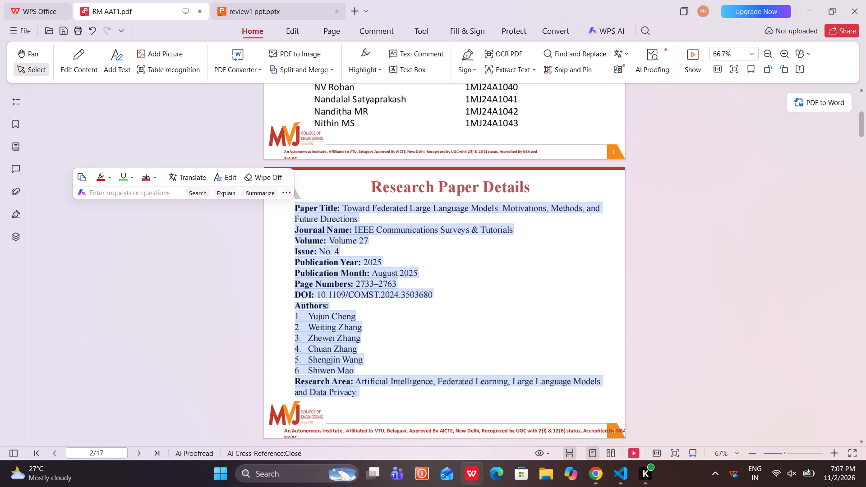
{"action": "key", "text": "ctrl+c"}
{"action": "left_click_drag", "start_coordinate": [316, 0], "coordinate": [320, 32]}
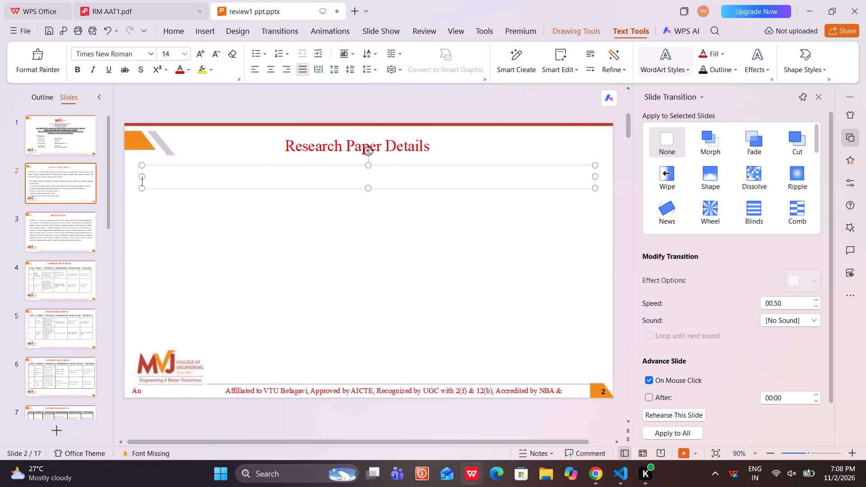
{"action": "left_click", "coordinate": [276, 176]}
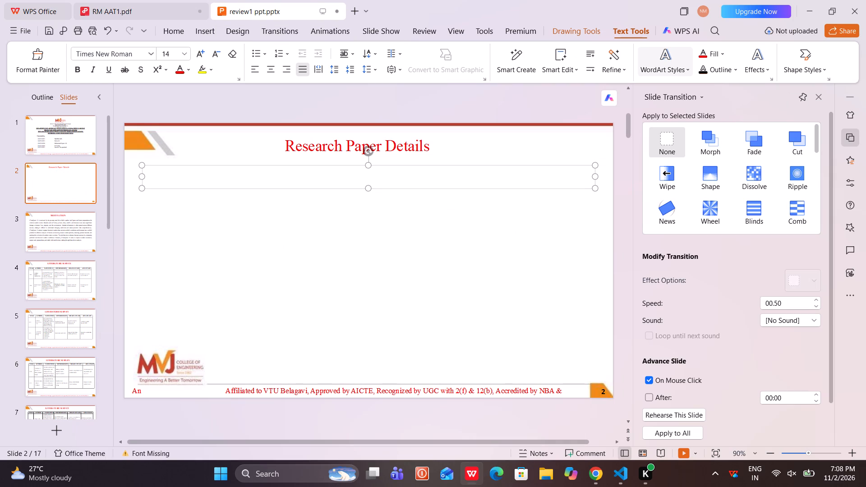
{"action": "left_click", "coordinate": [167, 175]}
{"action": "key", "text": "ctrl+v"}
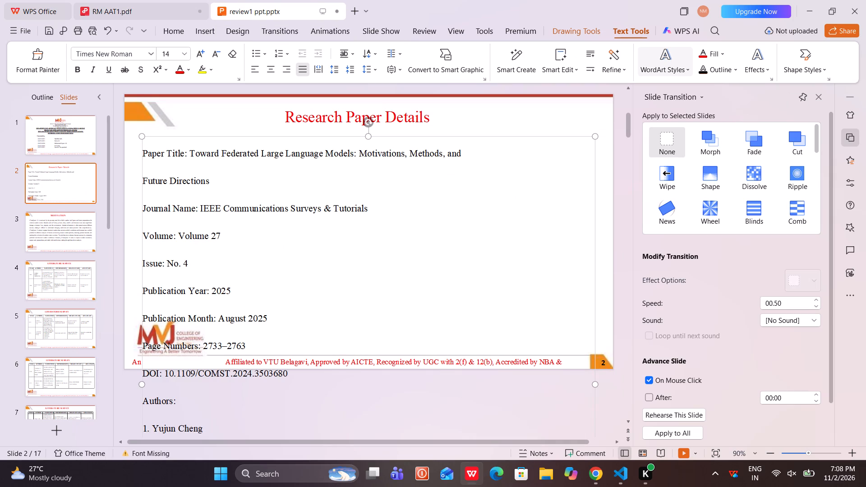
Reduce the line spacing of all the pasted paper details on slide 2.
{"action": "left_click_drag", "start_coordinate": [144, 153], "coordinate": [211, 240]}
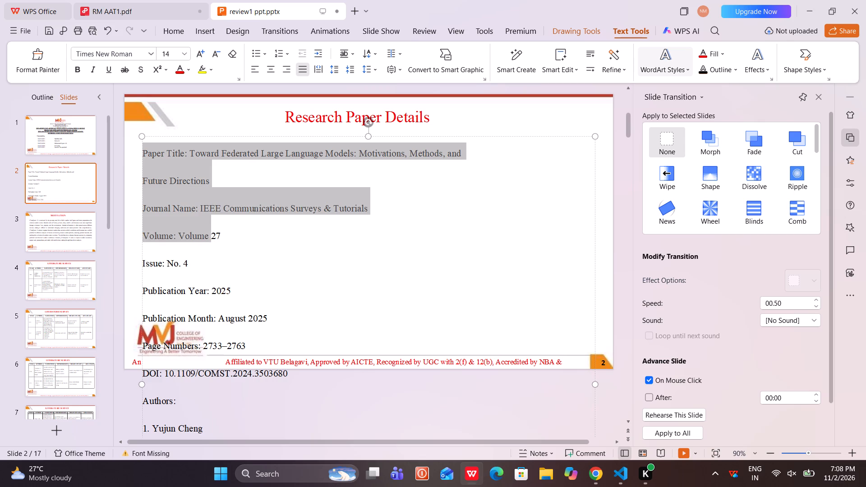
{"action": "left_click_drag", "start_coordinate": [211, 240], "coordinate": [235, 444]}
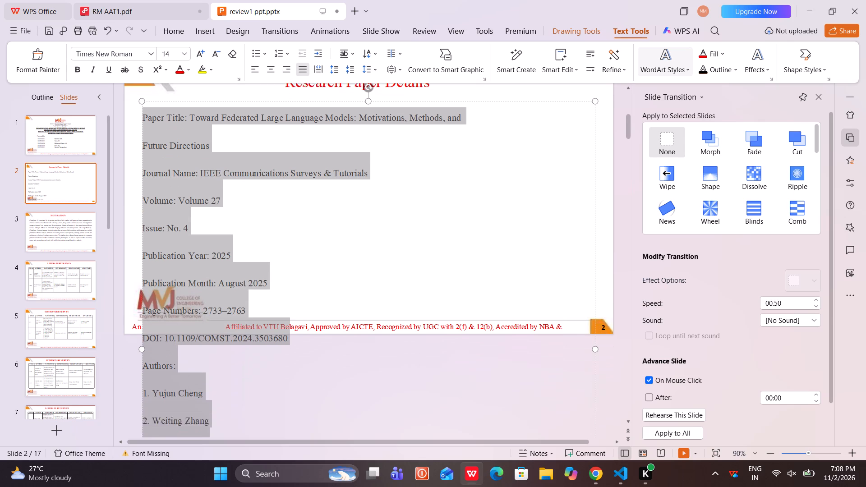
{"action": "left_click_drag", "start_coordinate": [235, 444], "coordinate": [235, 436]}
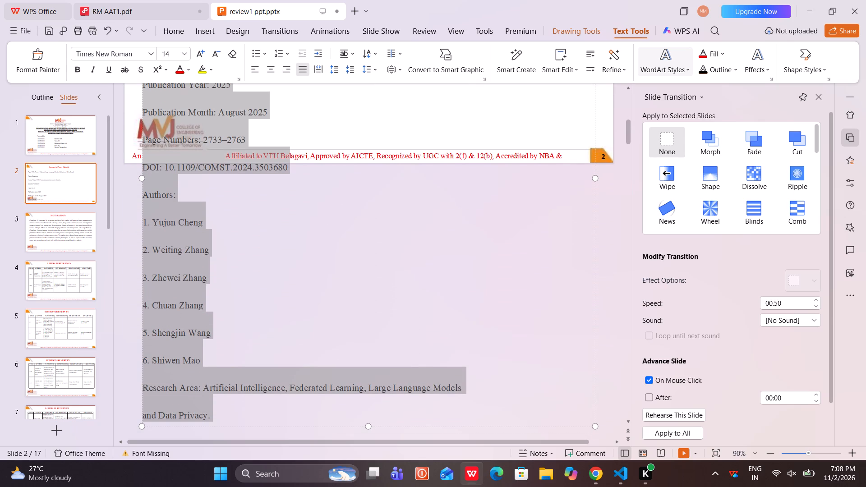
{"action": "left_click_drag", "start_coordinate": [235, 436], "coordinate": [233, 411]}
{"action": "left_click", "coordinate": [376, 68]}
{"action": "left_click", "coordinate": [378, 87]}
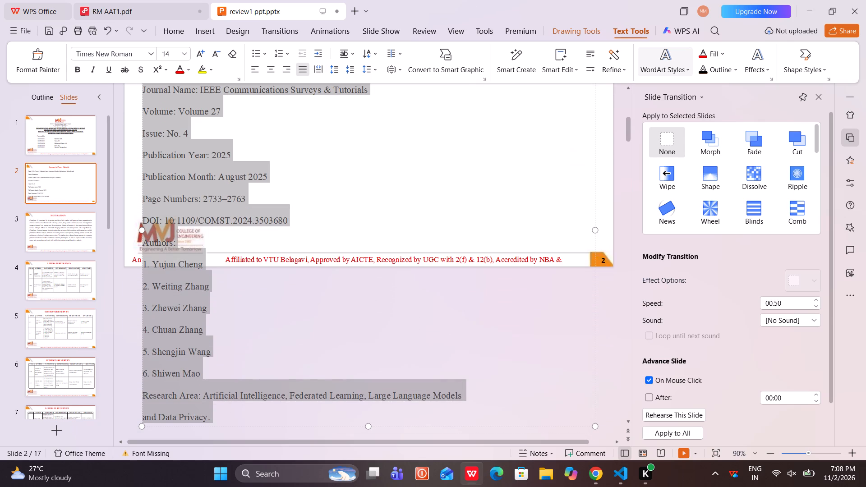
Set the font size of the pasted paper details to 12 and deselect the text.
{"action": "left_click", "coordinate": [183, 52]}
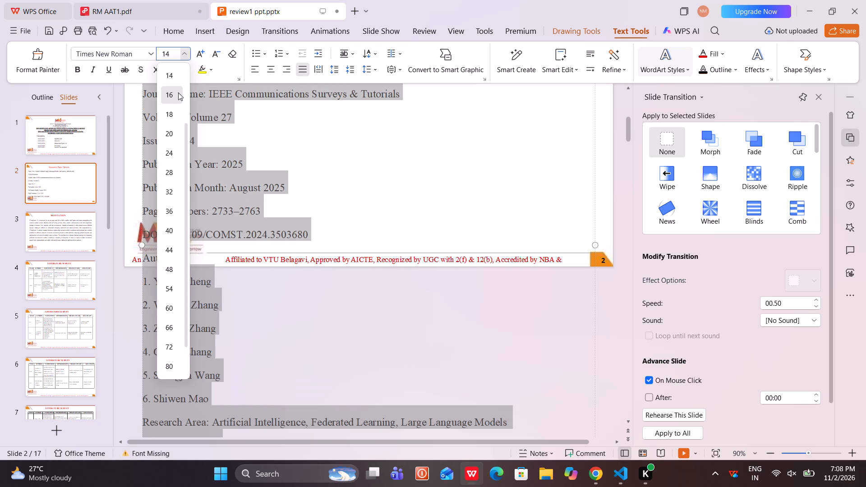
{"action": "scroll", "coordinate": [178, 91], "scroll_direction": "up", "scroll_amount": 1}
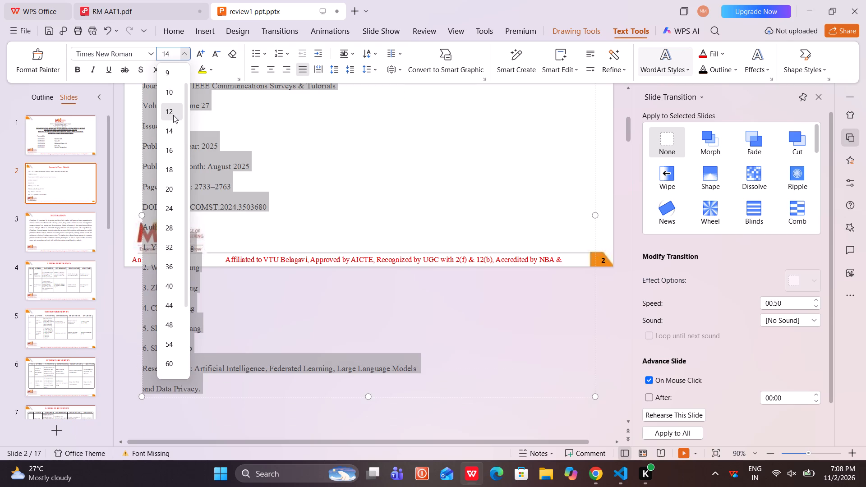
{"action": "left_click", "coordinate": [173, 115]}
{"action": "scroll", "coordinate": [214, 138], "scroll_direction": "up", "scroll_amount": 3}
{"action": "left_click", "coordinate": [177, 118]}
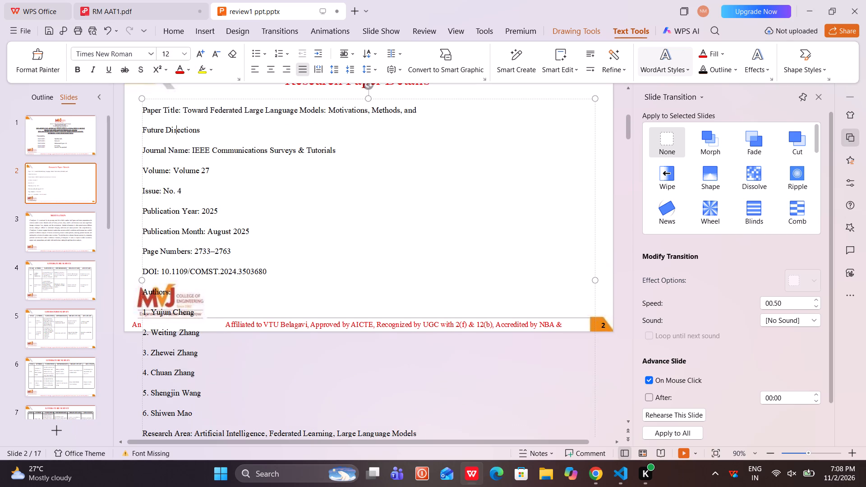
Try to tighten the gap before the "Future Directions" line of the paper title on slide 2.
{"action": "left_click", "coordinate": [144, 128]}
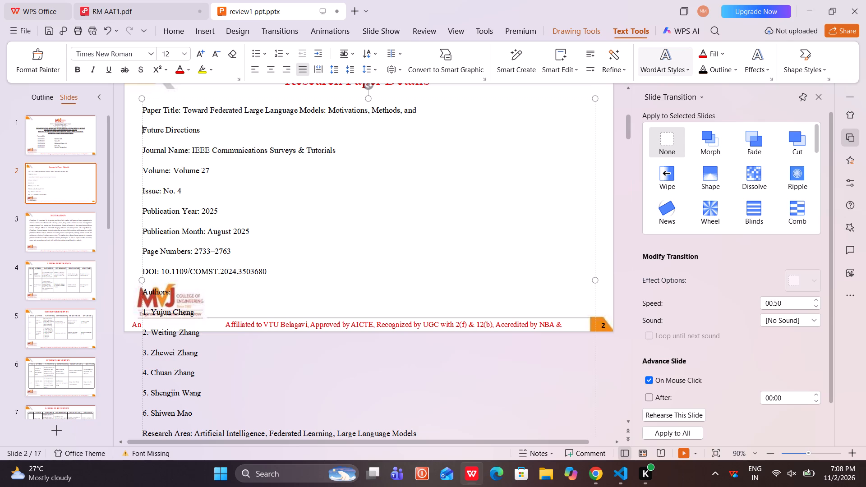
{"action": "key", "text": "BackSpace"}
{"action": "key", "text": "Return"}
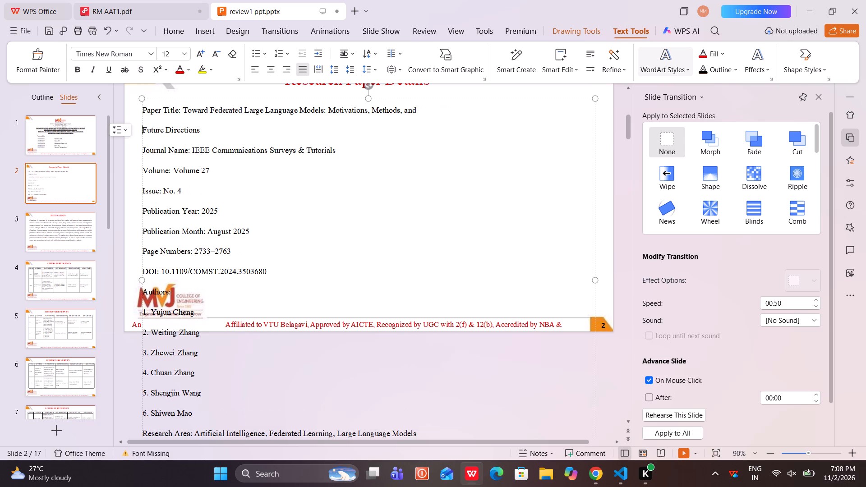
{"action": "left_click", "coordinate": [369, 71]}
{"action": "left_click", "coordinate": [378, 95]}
Examine how the pasted paper details overrun slide 2 and compare them with the Research Paper Details page in RM AAT1.pdf.
{"action": "scroll", "coordinate": [371, 296], "scroll_direction": "up", "scroll_amount": 1}
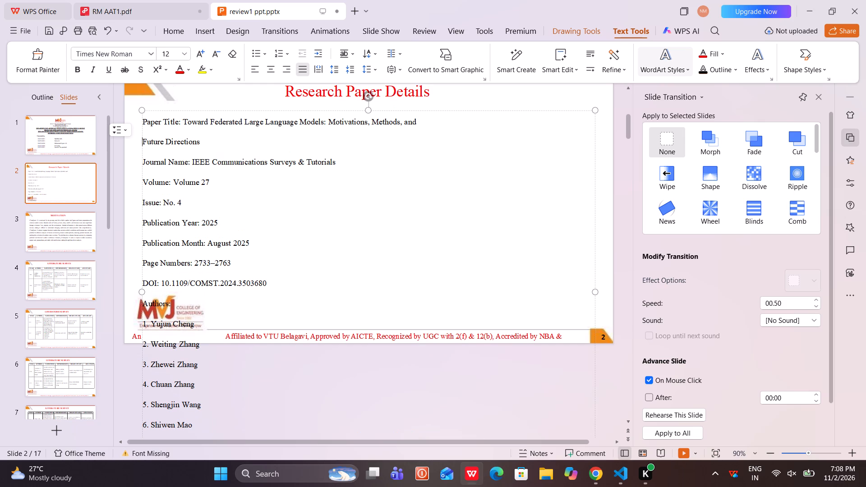
{"action": "scroll", "coordinate": [371, 297], "scroll_direction": "down", "scroll_amount": 4}
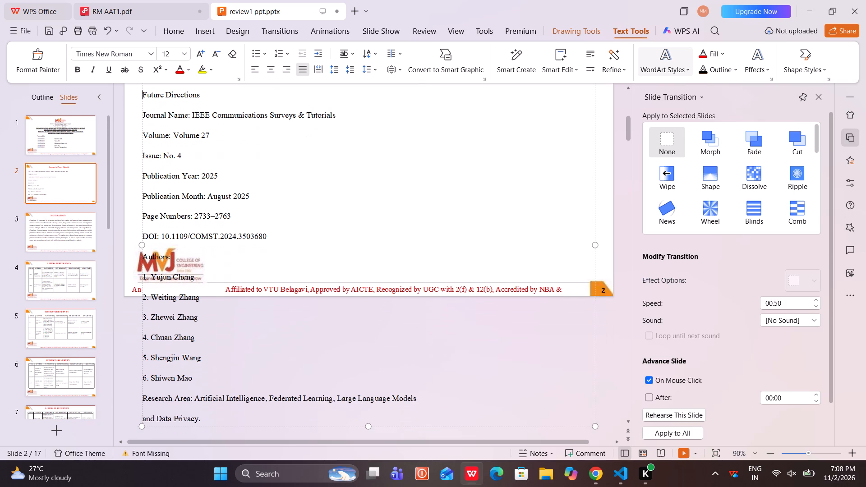
{"action": "scroll", "coordinate": [371, 297], "scroll_direction": "down", "scroll_amount": 2}
{"action": "scroll", "coordinate": [371, 297], "scroll_direction": "up", "scroll_amount": 3}
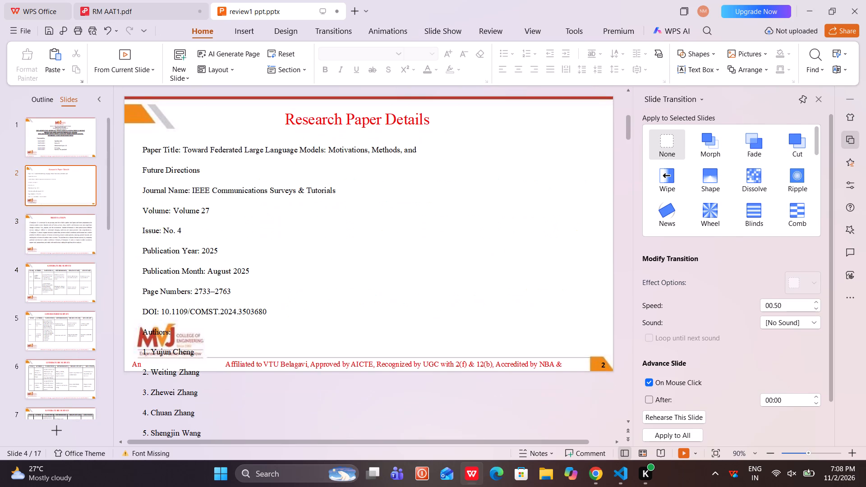
{"action": "scroll", "coordinate": [371, 297], "scroll_direction": "down", "scroll_amount": 2}
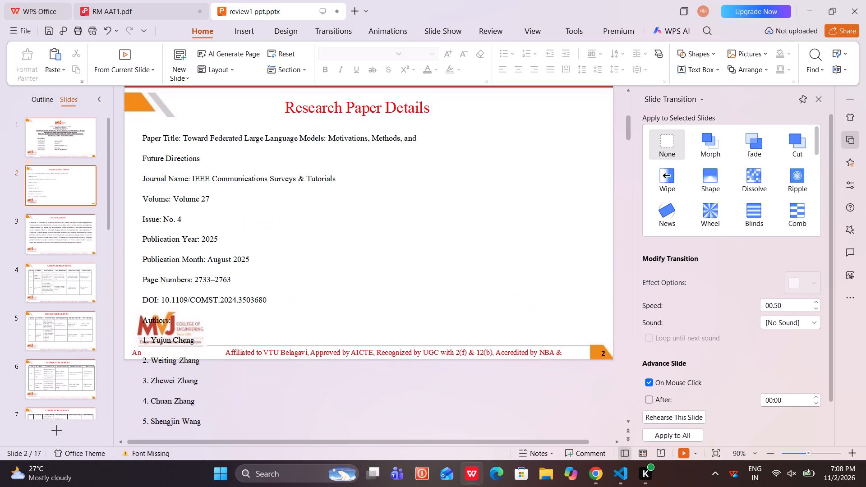
{"action": "scroll", "coordinate": [371, 291], "scroll_direction": "down", "scroll_amount": 3}
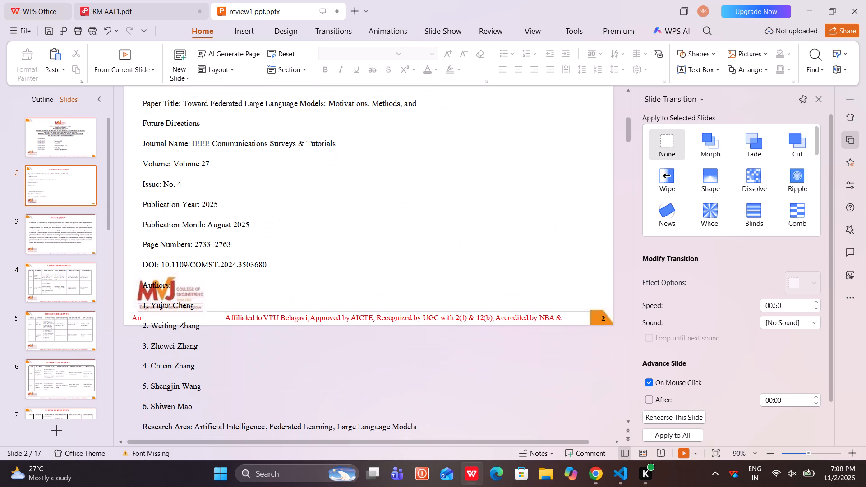
{"action": "scroll", "coordinate": [371, 291], "scroll_direction": "down", "scroll_amount": 2}
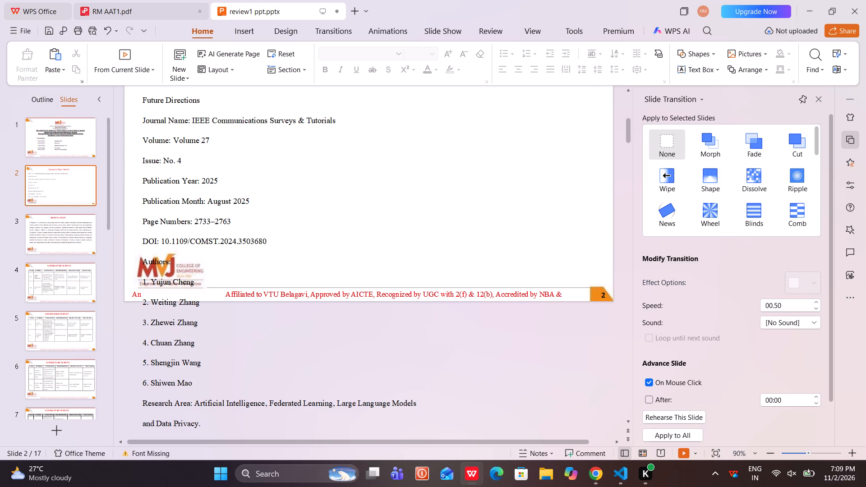
{"action": "left_click", "coordinate": [168, 0]}
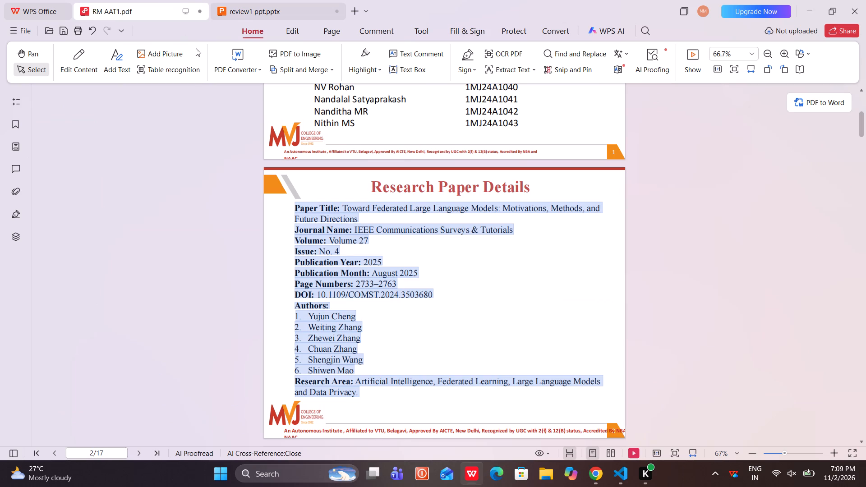
{"action": "left_click", "coordinate": [310, 0]}
Reduce the line spacing of all the paper details on slide 2 until the text fits above the college logo.
{"action": "left_click", "coordinate": [315, 215]}
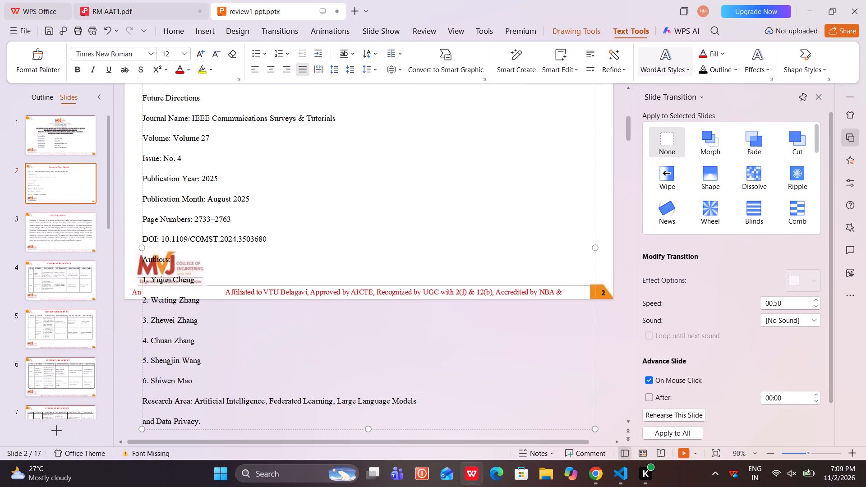
{"action": "scroll", "coordinate": [326, 187], "scroll_direction": "down", "scroll_amount": 3}
{"action": "scroll", "coordinate": [326, 187], "scroll_direction": "up", "scroll_amount": 2}
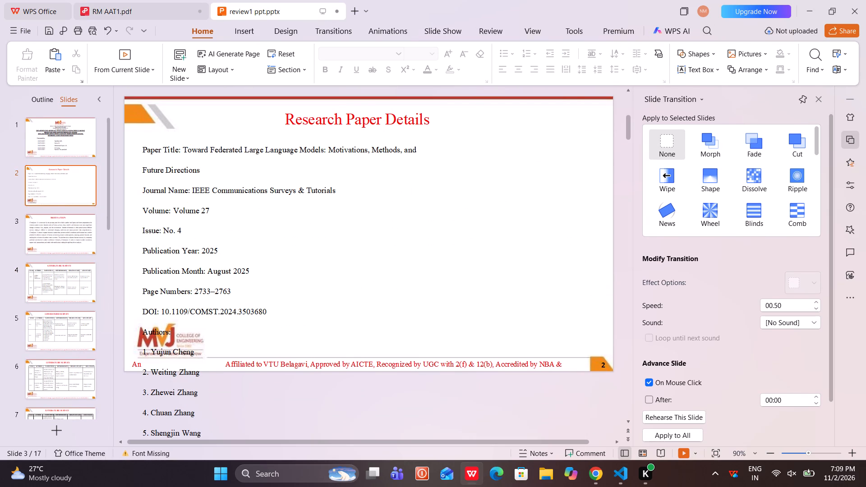
{"action": "left_click_drag", "start_coordinate": [144, 149], "coordinate": [193, 245]}
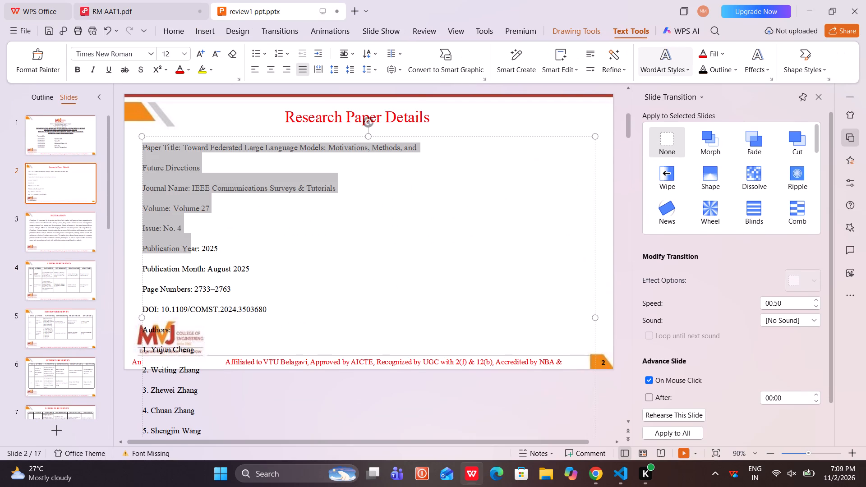
{"action": "left_click_drag", "start_coordinate": [193, 245], "coordinate": [237, 439]}
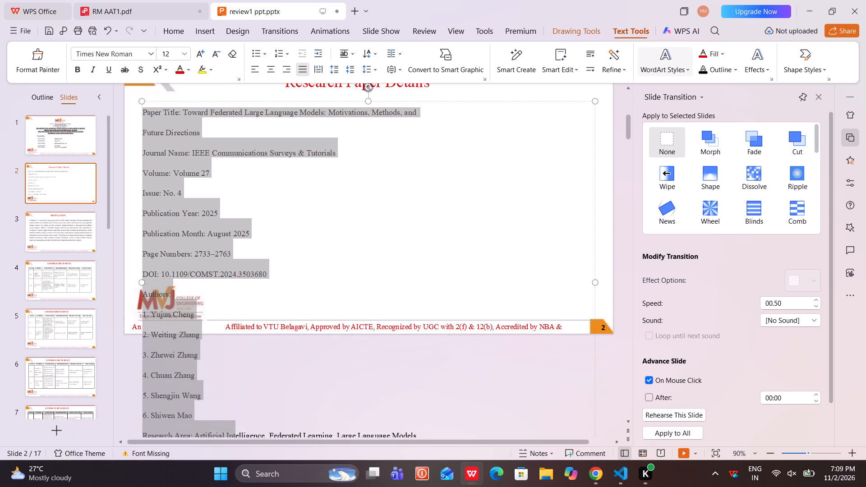
{"action": "left_click_drag", "start_coordinate": [237, 439], "coordinate": [236, 417]}
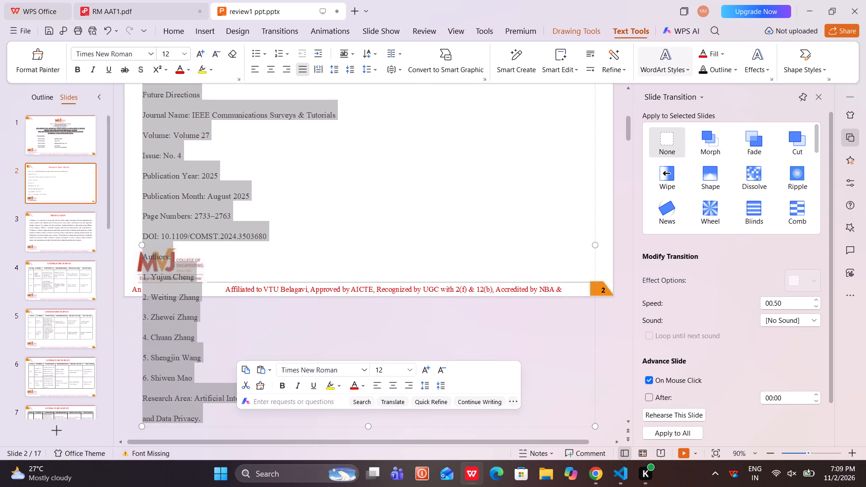
{"action": "left_click", "coordinate": [426, 388]}
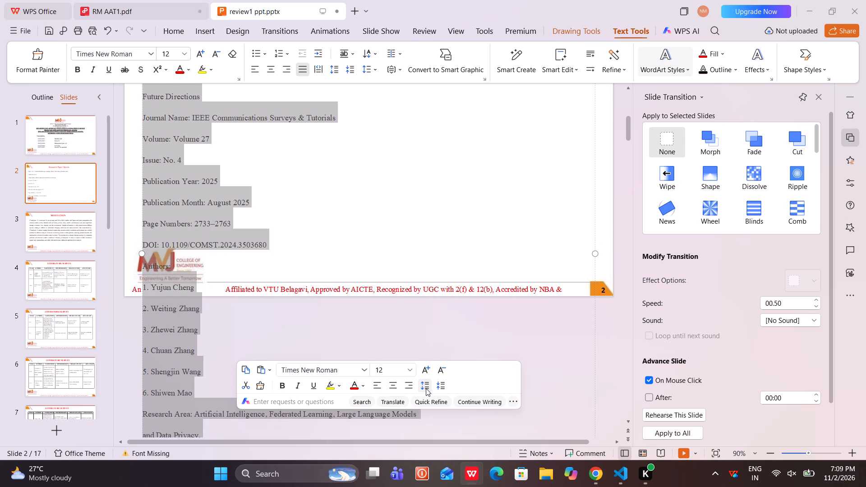
{"action": "left_click", "coordinate": [426, 388]}
{"action": "left_click", "coordinate": [442, 382]}
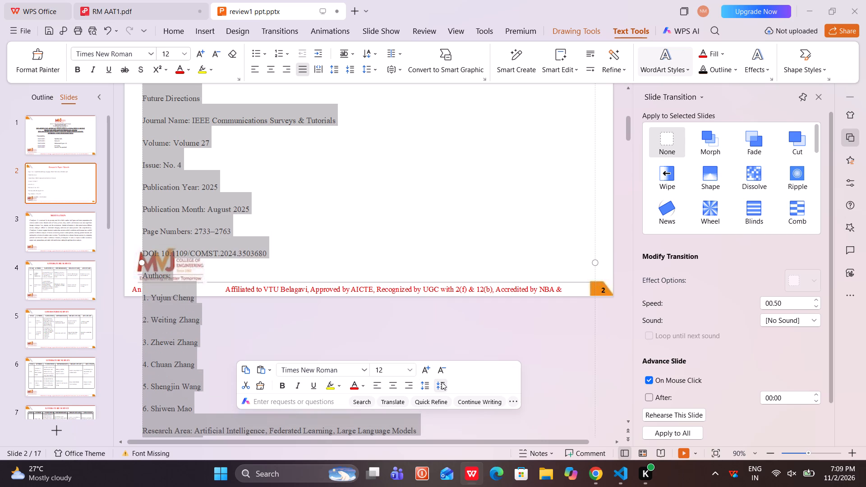
{"action": "left_click", "coordinate": [442, 382]}
{"action": "triple_click", "coordinate": [442, 382]}
{"action": "triple_click", "coordinate": [442, 380]}
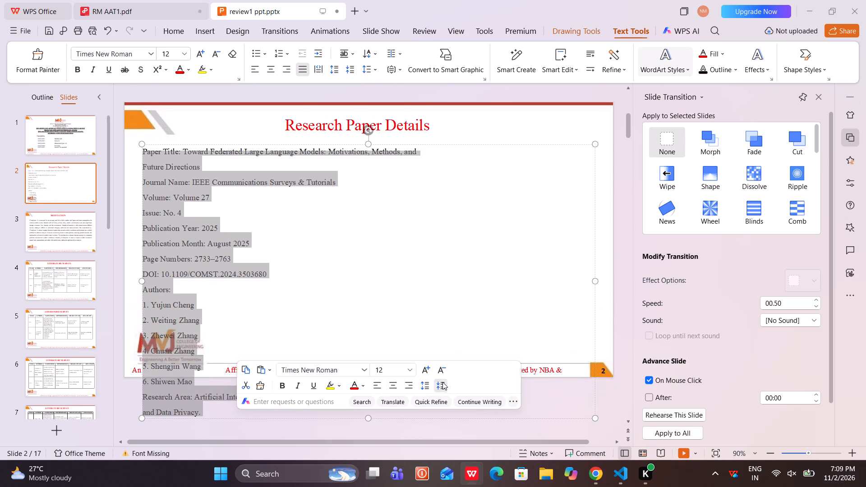
{"action": "triple_click", "coordinate": [442, 382]}
{"action": "left_click", "coordinate": [442, 382]}
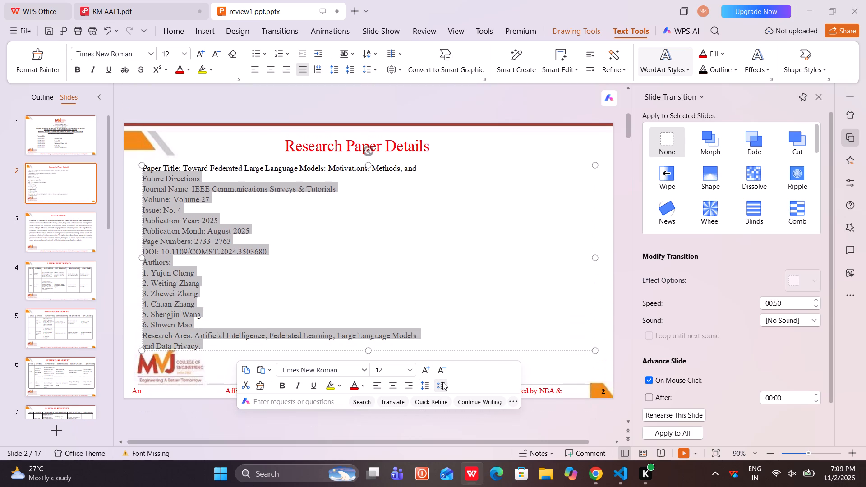
{"action": "left_click", "coordinate": [442, 382]}
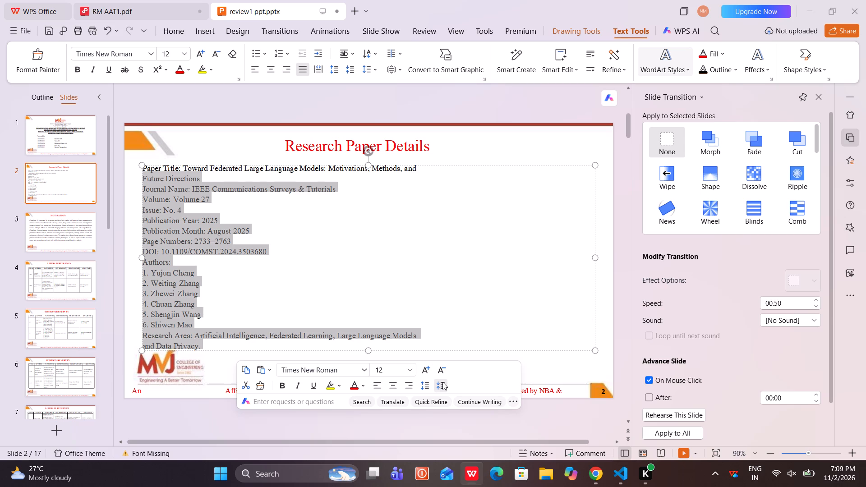
{"action": "left_click", "coordinate": [442, 382]}
{"action": "left_click", "coordinate": [442, 317]}
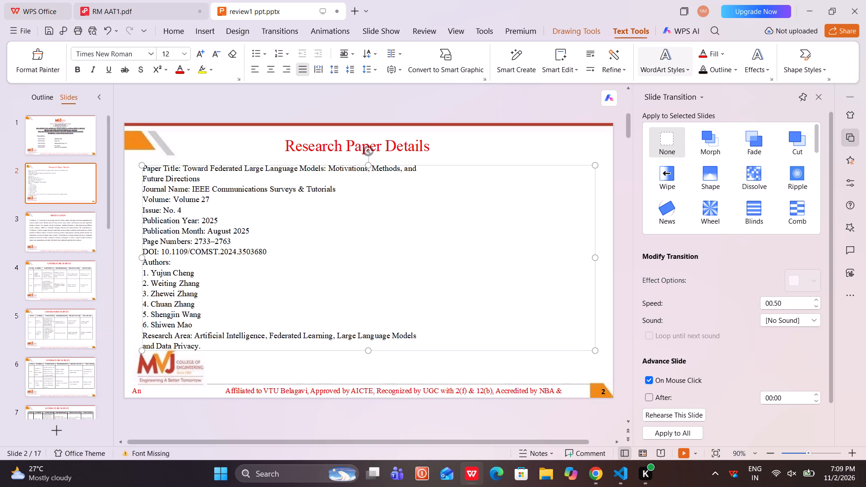
{"action": "left_click", "coordinate": [128, 253]}
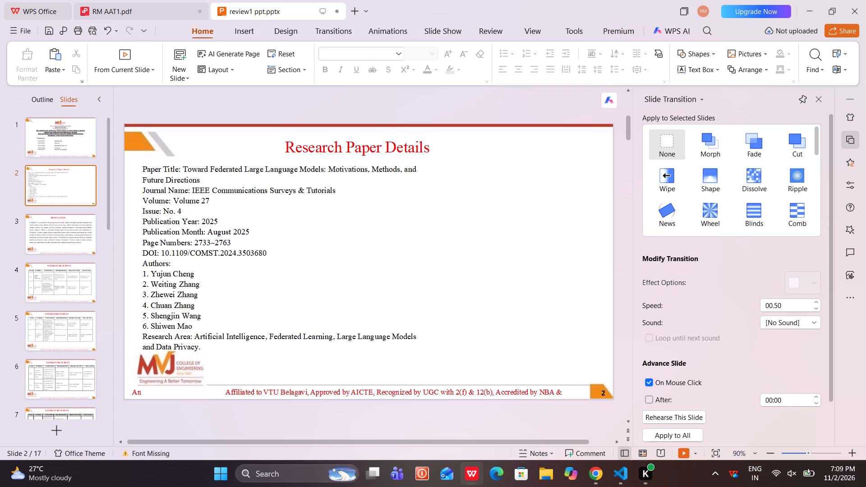
Narrow slide 2's body text box by moving its left edge slightly inward, shifting the paper details away from the slide's edge.
{"action": "left_click", "coordinate": [215, 210]}
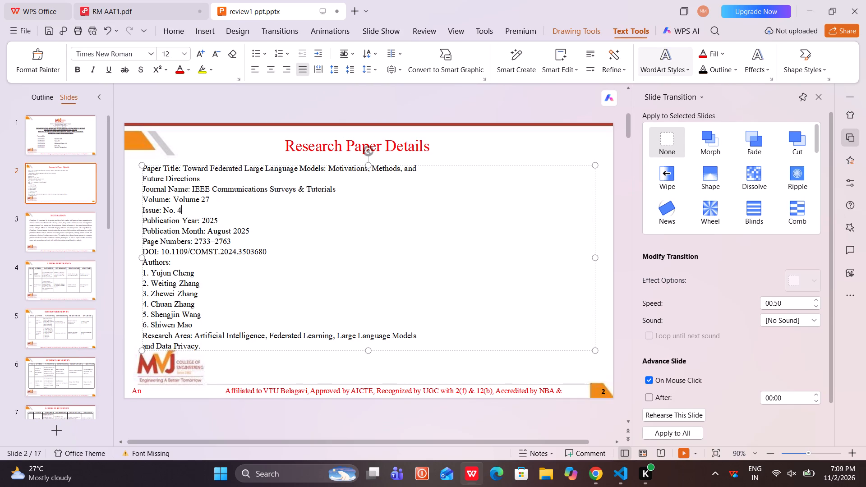
{"action": "left_click_drag", "start_coordinate": [143, 258], "coordinate": [152, 258]}
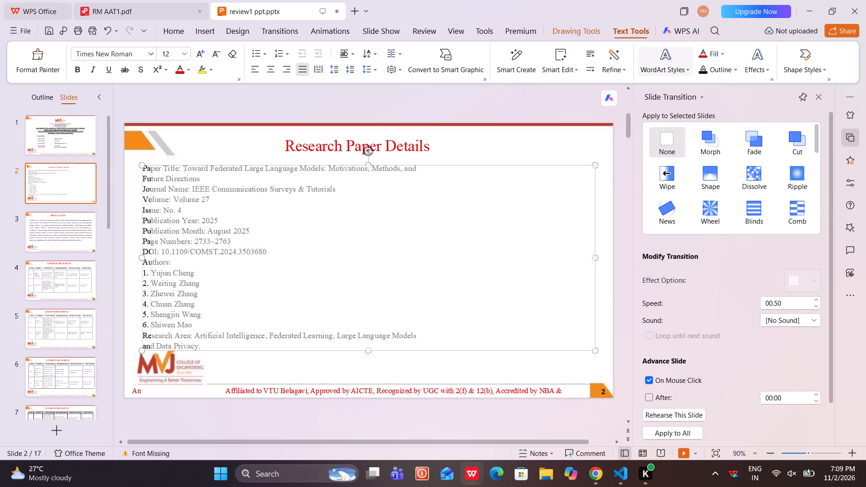
{"action": "left_click_drag", "start_coordinate": [152, 258], "coordinate": [165, 258]}
{"action": "left_click", "coordinate": [154, 251]}
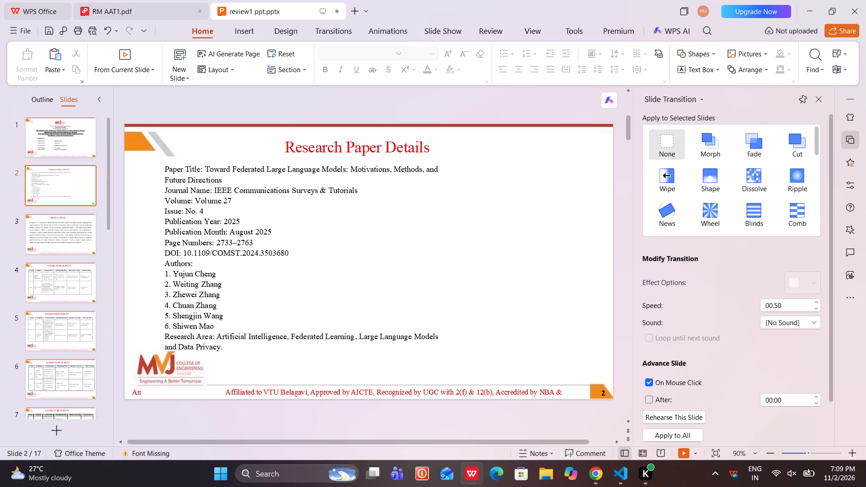
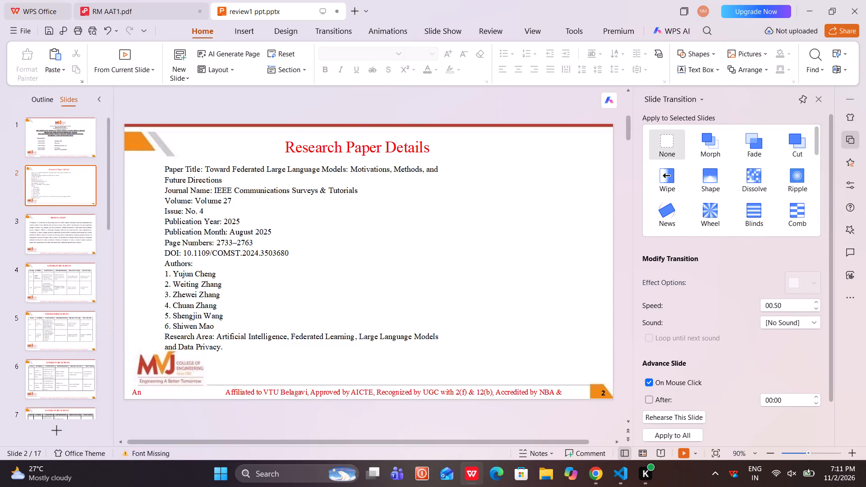
Replace slide 3's MOTIVATION title with "Abstract", copied from the heading on page 3 of RM AAT1.pdf.
{"action": "key", "text": "Right"}
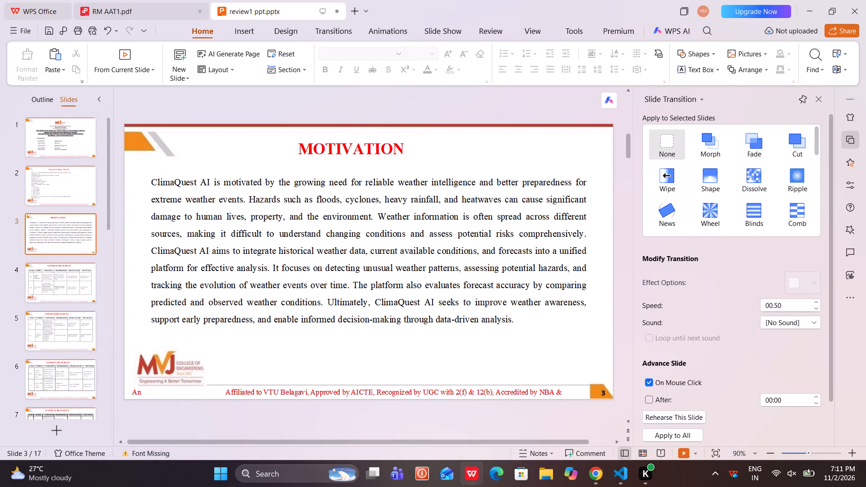
{"action": "left_click", "coordinate": [402, 147]}
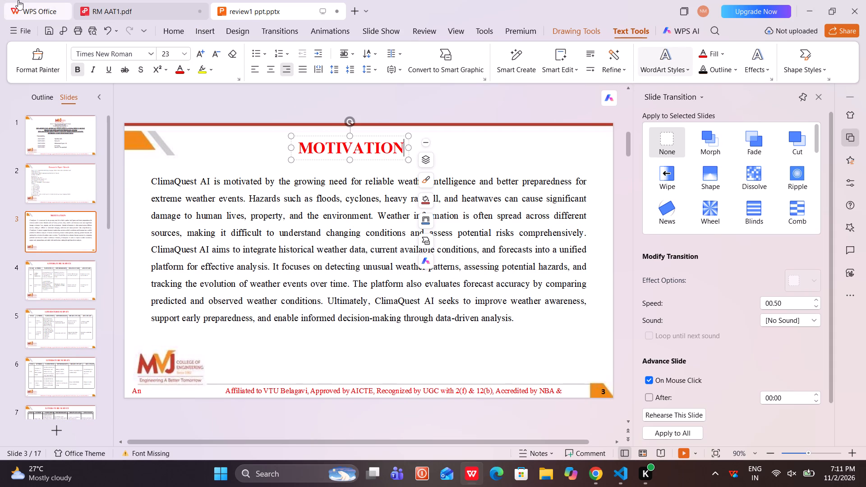
{"action": "left_click", "coordinate": [115, 0]}
{"action": "scroll", "coordinate": [548, 307], "scroll_direction": "down", "scroll_amount": 1}
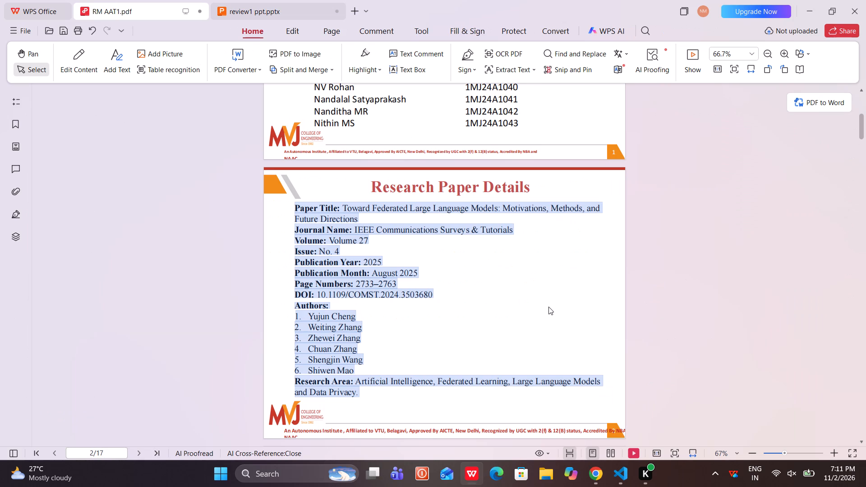
{"action": "scroll", "coordinate": [548, 307], "scroll_direction": "down", "scroll_amount": 5}
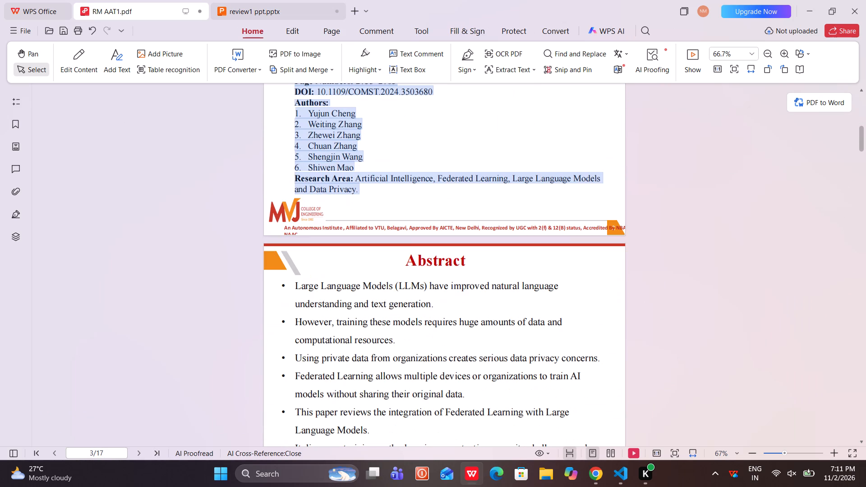
{"action": "left_click_drag", "start_coordinate": [469, 260], "coordinate": [377, 267]}
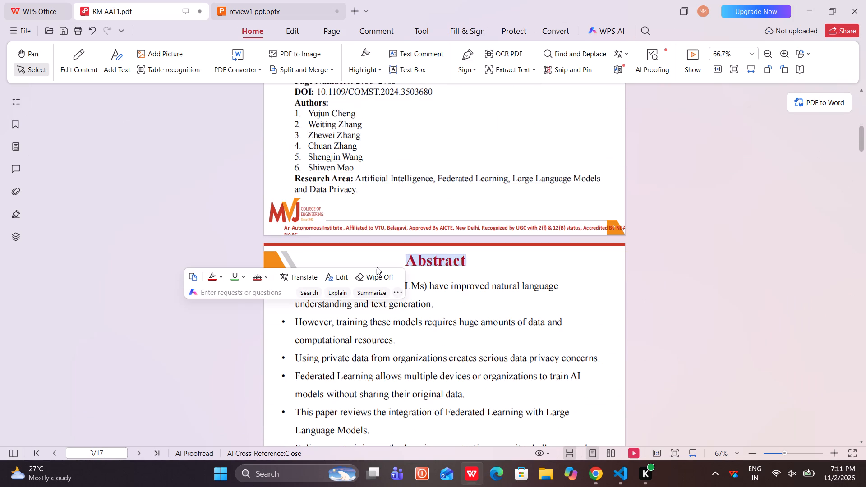
{"action": "key", "text": "ctrl+c"}
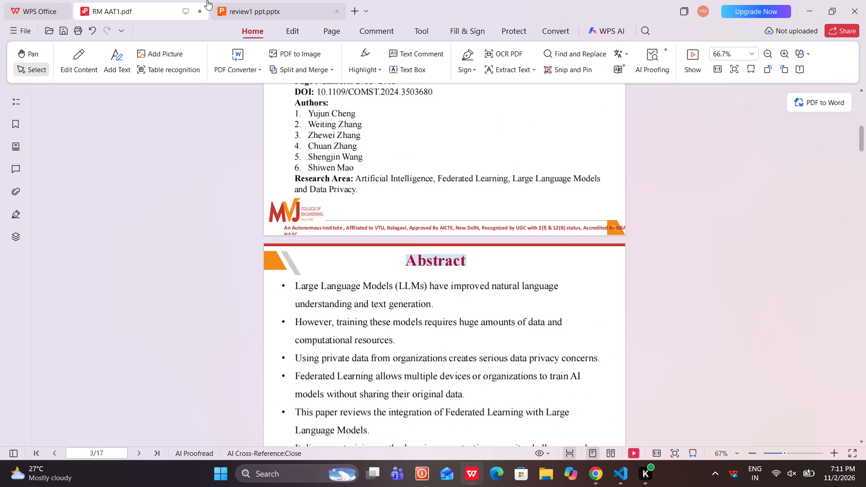
{"action": "left_click", "coordinate": [265, 0]}
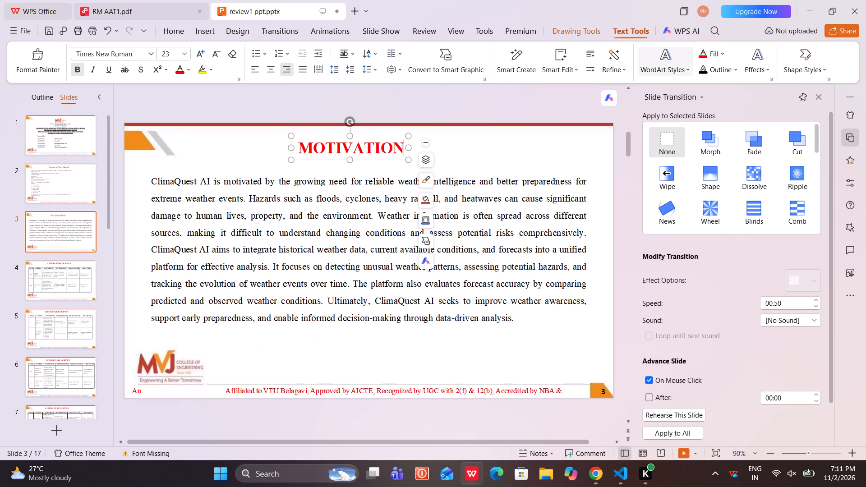
{"action": "left_click_drag", "start_coordinate": [403, 145], "coordinate": [296, 146]}
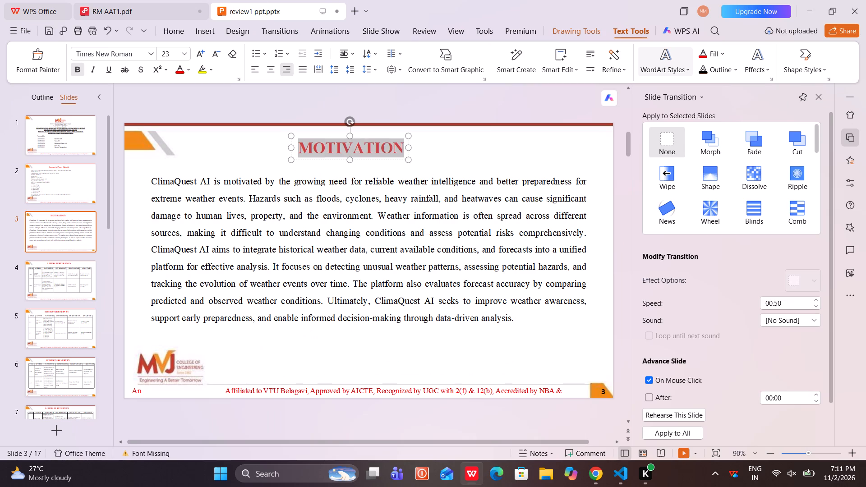
{"action": "left_click_drag", "start_coordinate": [296, 146], "coordinate": [292, 146]}
{"action": "key", "text": "BackSpace"}
{"action": "key", "text": "ctrl+v"}
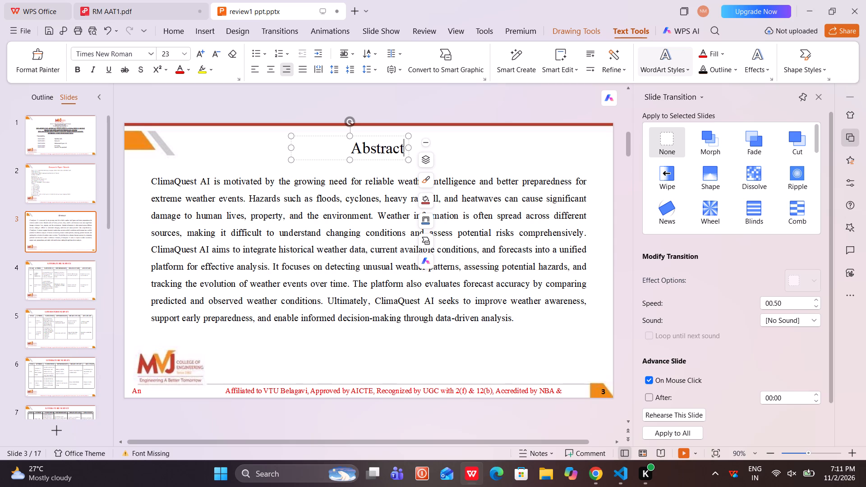
Format slide 3's "Abstract" title at font size 28 in red.
{"action": "left_click_drag", "start_coordinate": [351, 147], "coordinate": [406, 141]}
{"action": "left_click", "coordinate": [183, 52]}
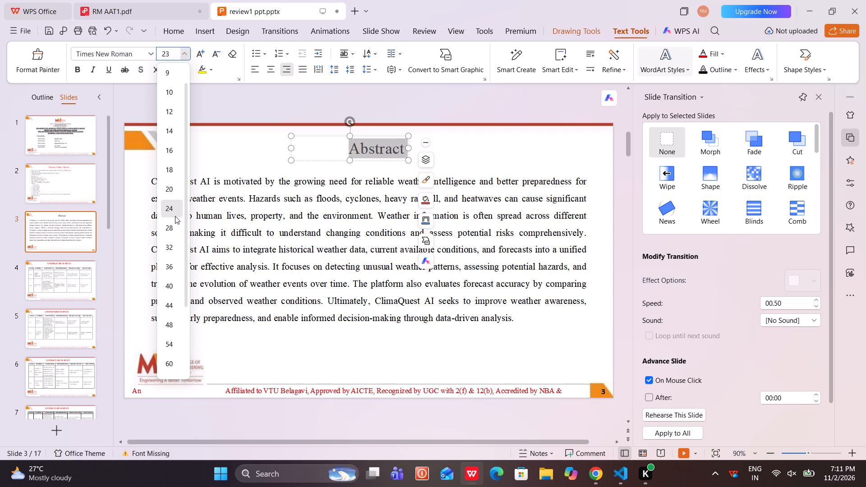
{"action": "left_click", "coordinate": [175, 230]}
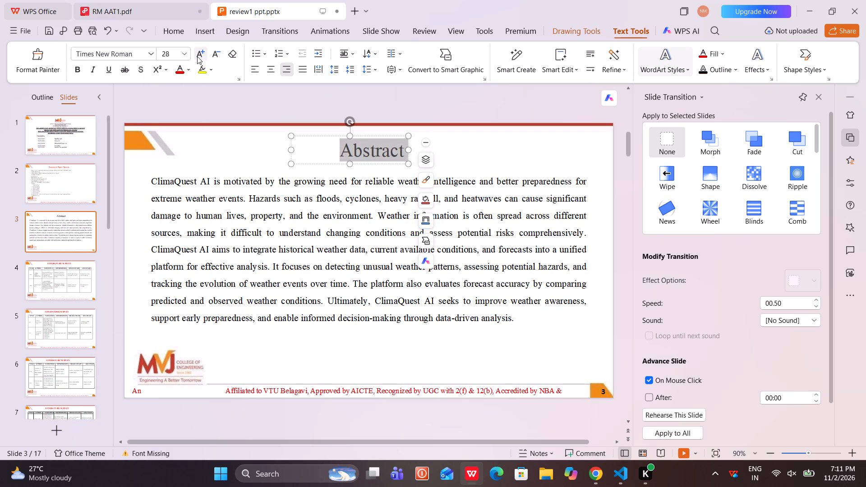
{"action": "left_click", "coordinate": [181, 71]}
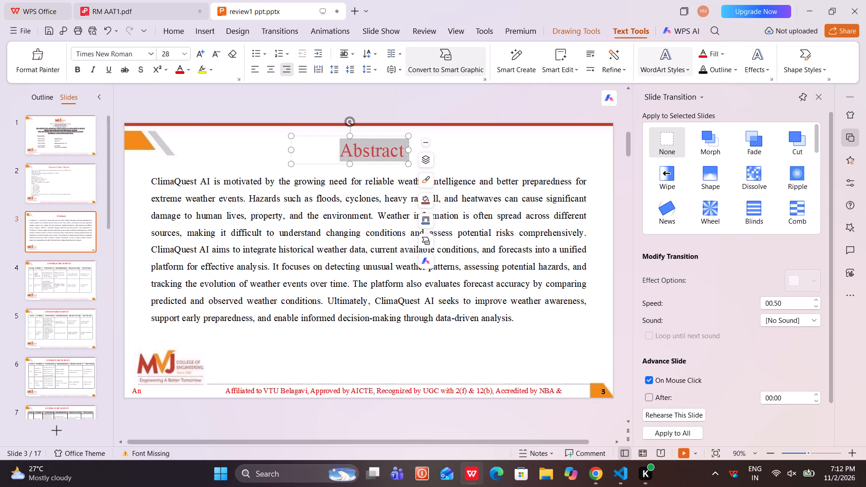
Retype slide 2's title in capitals as "RESEARCH PAPER DETAILS".
{"action": "scroll", "coordinate": [485, 144], "scroll_direction": "up", "scroll_amount": 2}
{"action": "scroll", "coordinate": [484, 144], "scroll_direction": "down", "scroll_amount": 2}
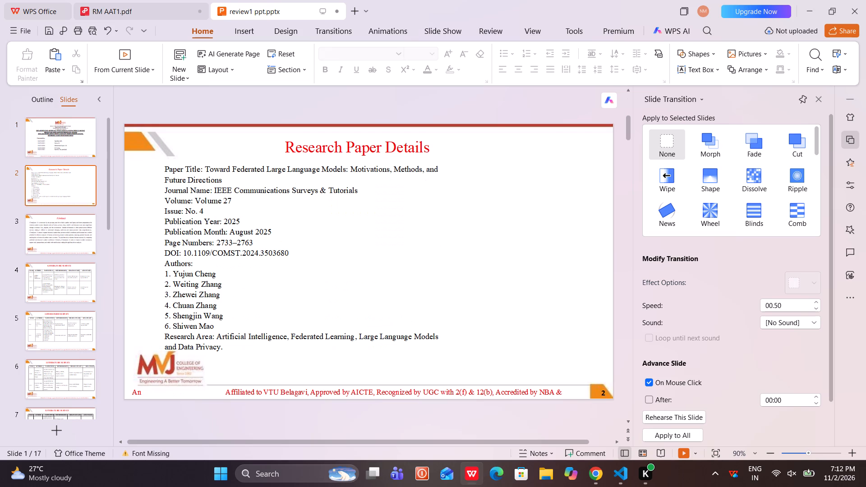
{"action": "scroll", "coordinate": [480, 147], "scroll_direction": "up", "scroll_amount": 1}
{"action": "left_click", "coordinate": [343, 149]}
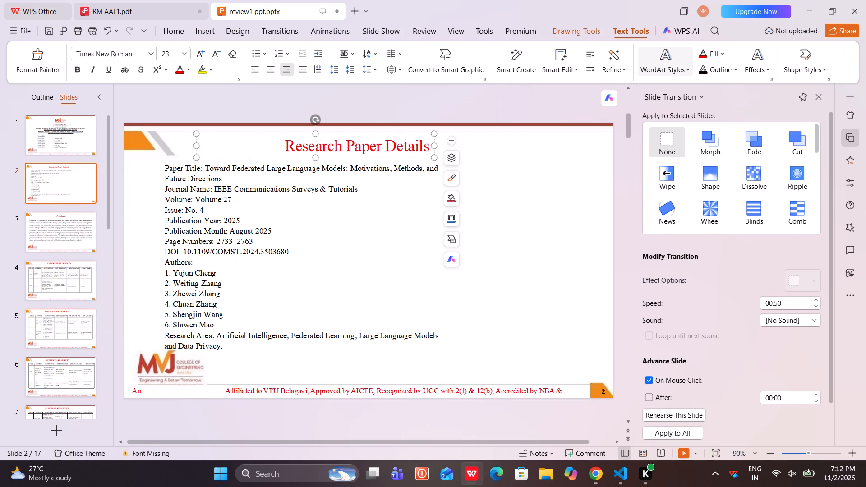
{"action": "key", "text": "BackSpace"}
{"action": "key", "text": "BackSpace"}
{"action": "key", "text": "BackSpace"}
{"action": "key", "text": "BackSpace"}
{"action": "key", "text": "BackSpace"}
{"action": "key", "text": "BackSpace"}
{"action": "key", "text": "BackSpace"}
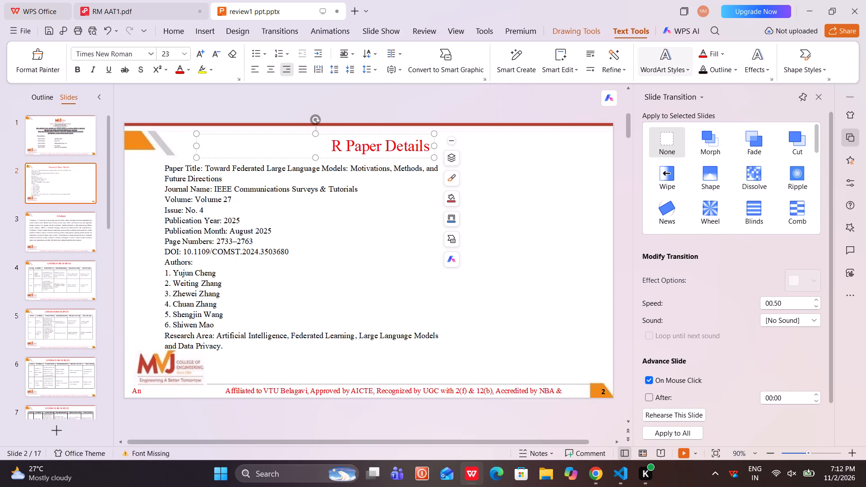
{"action": "type", "text": "ESR"}
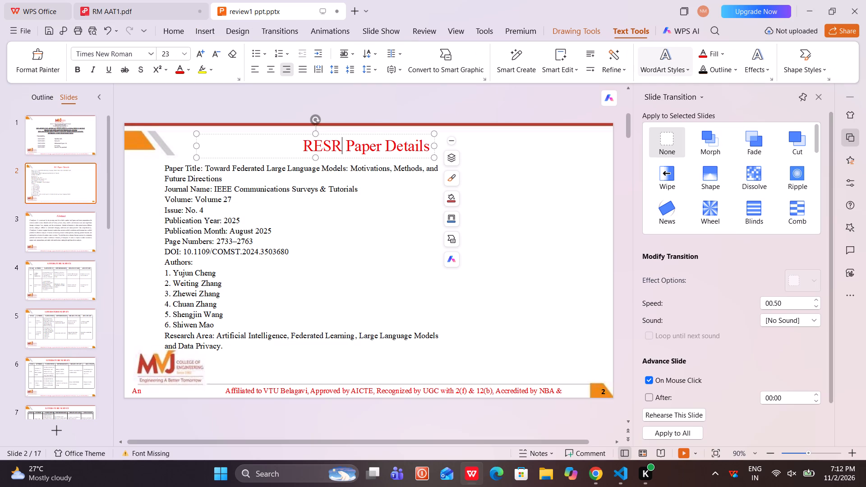
{"action": "key", "text": "BackSpace"}
{"action": "type", "text": "EARCH"}
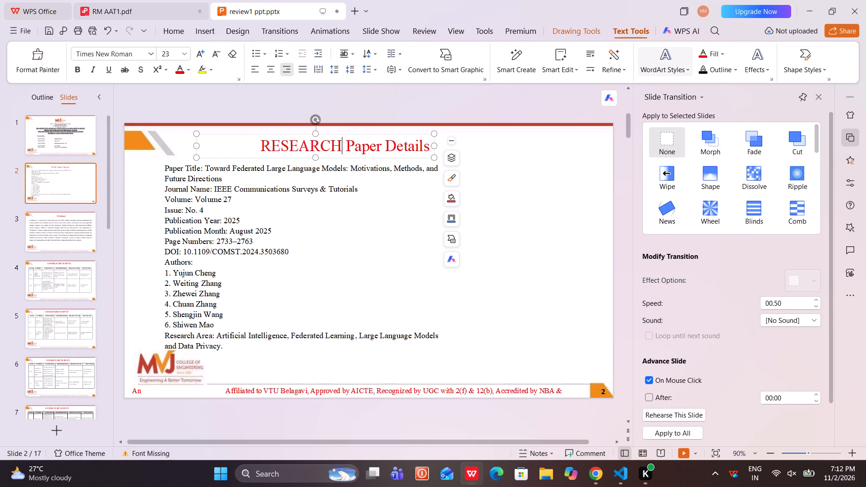
{"action": "left_click", "coordinate": [379, 145]}
{"action": "key", "text": "BackSpace"}
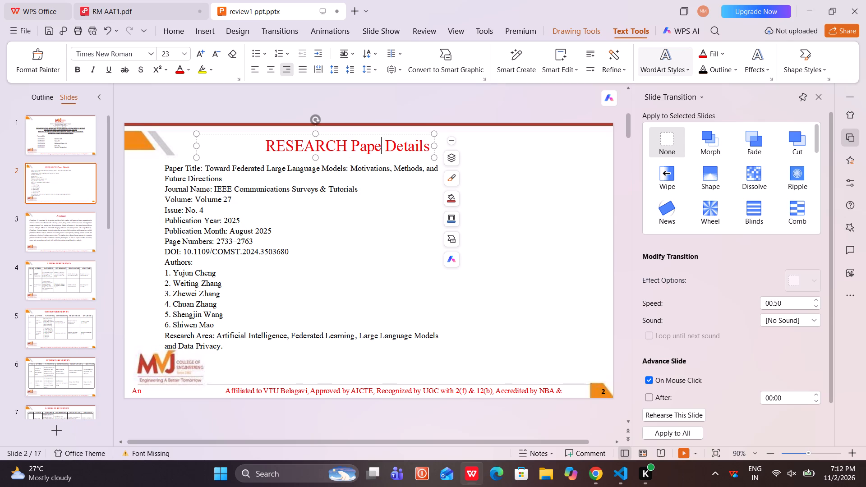
{"action": "key", "text": "BackSpace"}
{"action": "key", "text": "BackSpace"}
{"action": "key", "text": "BackSpace"}
{"action": "type", "text": "APER"}
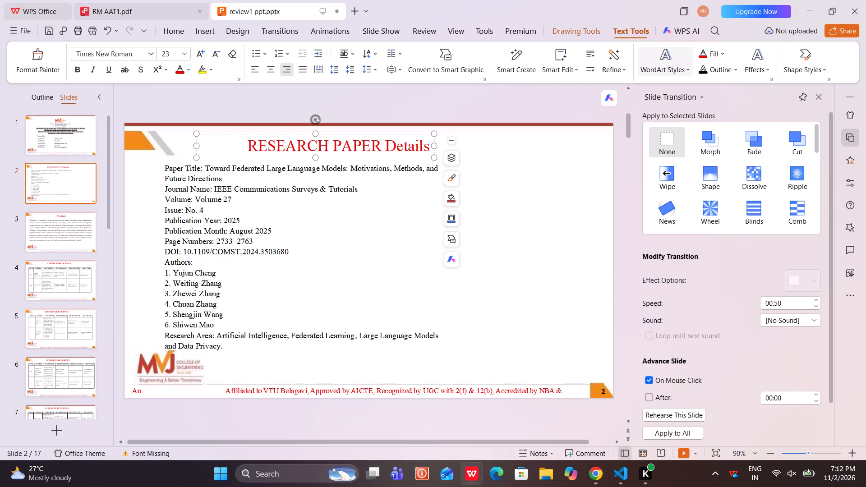
{"action": "key", "text": "Right"}
{"action": "key", "text": "Right"}
{"action": "key", "text": "Right"}
{"action": "key", "text": "Right"}
{"action": "key", "text": "Right"}
{"action": "key", "text": "Right"}
{"action": "key", "text": "Right"}
{"action": "key", "text": "Right"}
{"action": "key", "text": "Right"}
{"action": "key", "text": "Right"}
{"action": "key", "text": "BackSpace"}
{"action": "key", "text": "BackSpace"}
{"action": "key", "text": "BackSpace"}
{"action": "key", "text": "BackSpace"}
{"action": "key", "text": "BackSpace"}
{"action": "key", "text": "BackSpace"}
{"action": "key", "text": "BackSpace"}
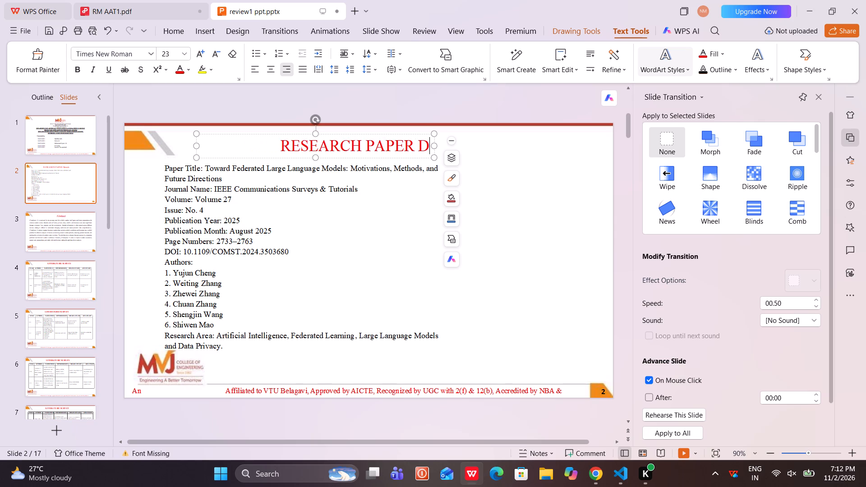
{"action": "type", "text": "ETAILS"}
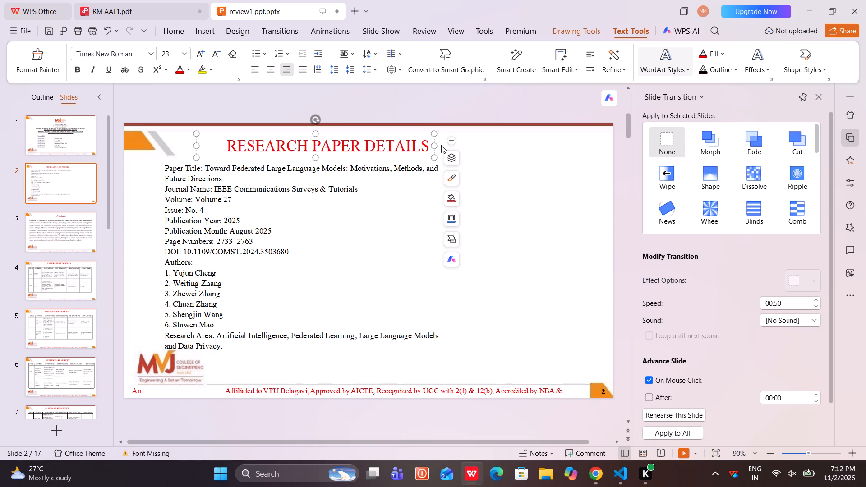
Widen slide 2's title box by extending its right edge, shifting the heading toward the slide's centre.
{"action": "left_click_drag", "start_coordinate": [435, 147], "coordinate": [446, 147]}
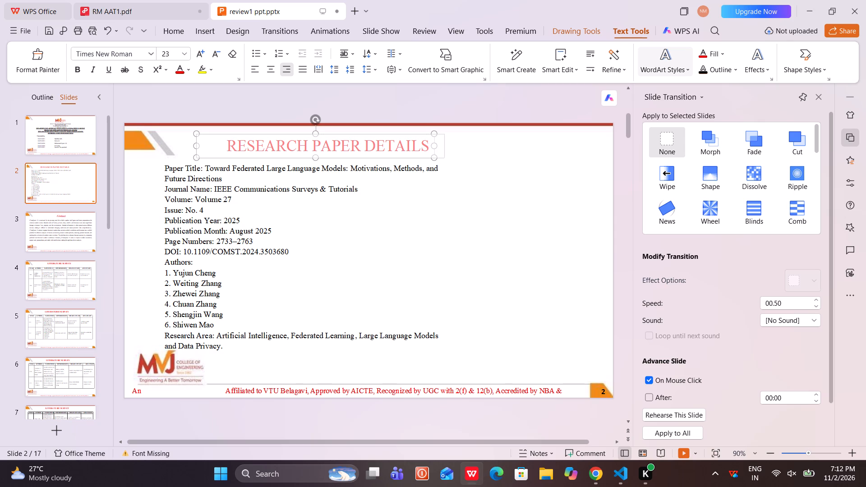
{"action": "left_click_drag", "start_coordinate": [446, 147], "coordinate": [470, 149]}
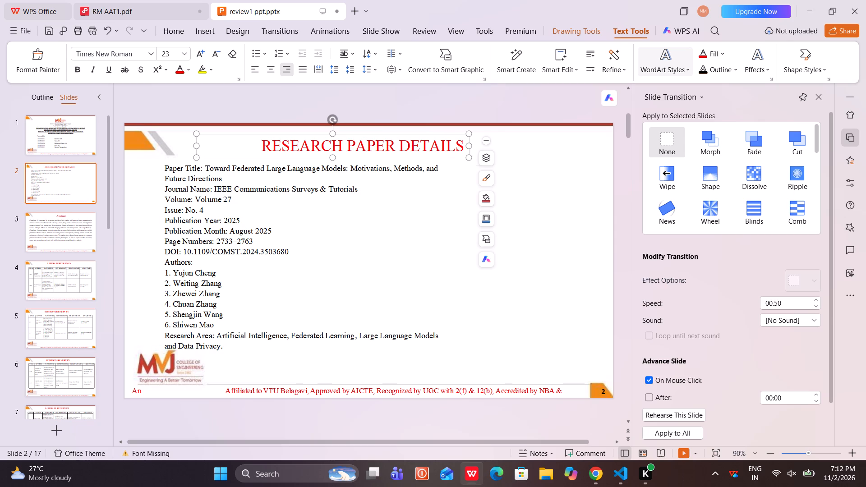
{"action": "left_click", "coordinate": [523, 236]}
{"action": "left_click", "coordinate": [498, 115]}
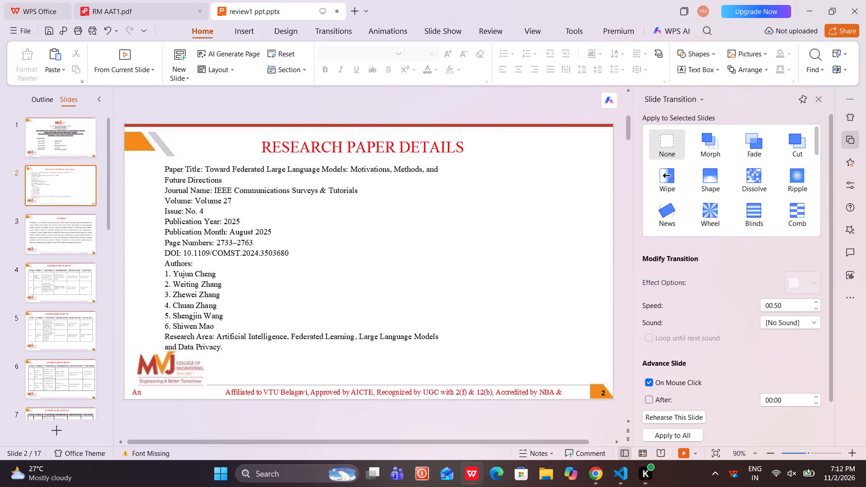
Save the presentation.
{"action": "key", "text": "ctrl+s"}
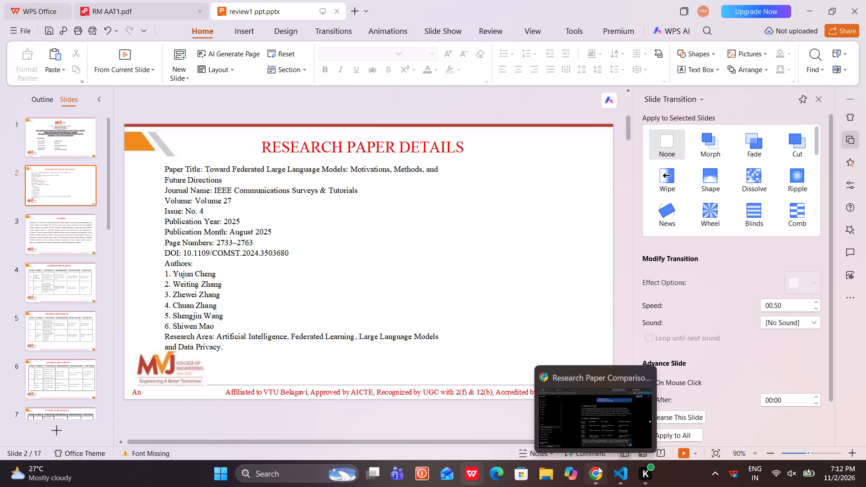
Retype slide 3's title in capitals as "ABSTRACT".
{"action": "key", "text": "Right"}
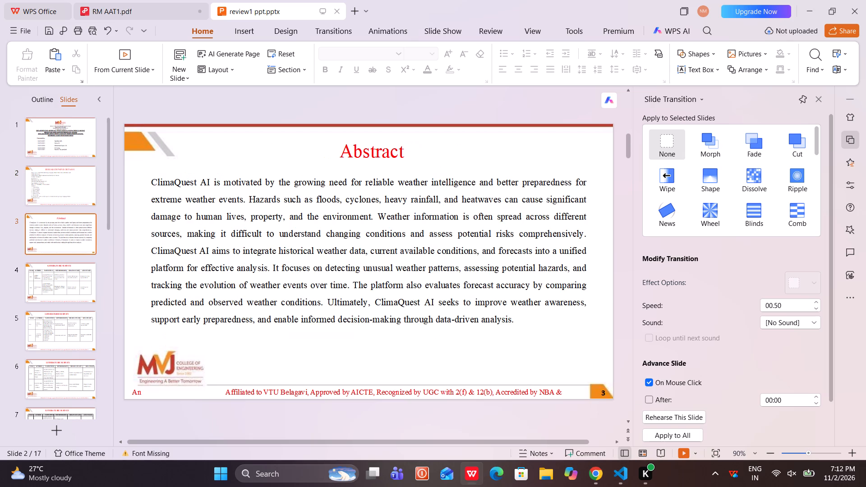
{"action": "left_click", "coordinate": [404, 151]}
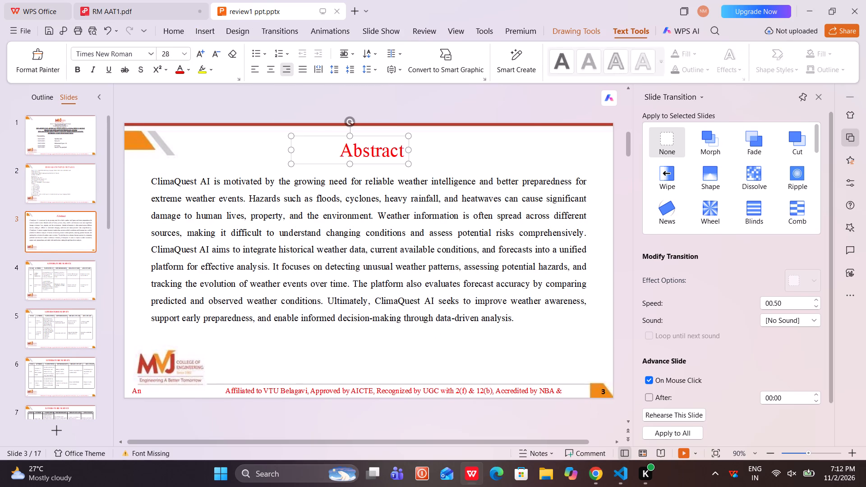
{"action": "left_click", "coordinate": [402, 149]}
{"action": "key", "text": "BackSpace"}
{"action": "key", "text": "BackSpace"}
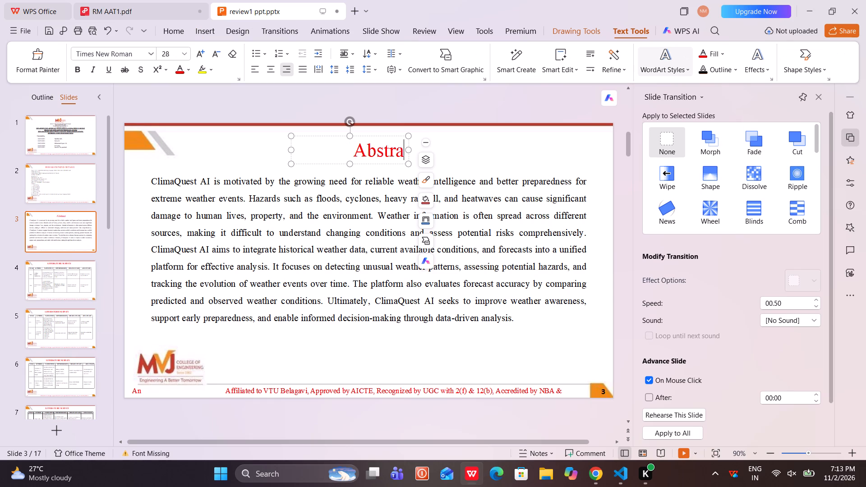
{"action": "key", "text": "BackSpace"}
{"action": "key", "text": "BackSpace"}
{"action": "key", "text": "BackSpace"}
{"action": "key", "text": "BackSpace"}
{"action": "key", "text": "BackSpace"}
{"action": "type", "text": "BSTRACT"}
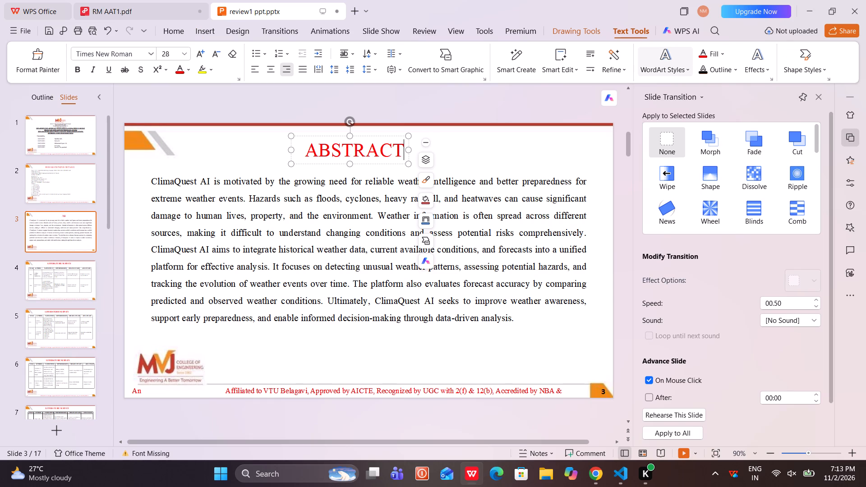
Delete the entire ClimaQuest AI body paragraph from slide 3, keeping its text box.
{"action": "left_click", "coordinate": [466, 105]}
{"action": "left_click_drag", "start_coordinate": [526, 319], "coordinate": [44, 180]}
{"action": "key", "text": "BackSpace"}
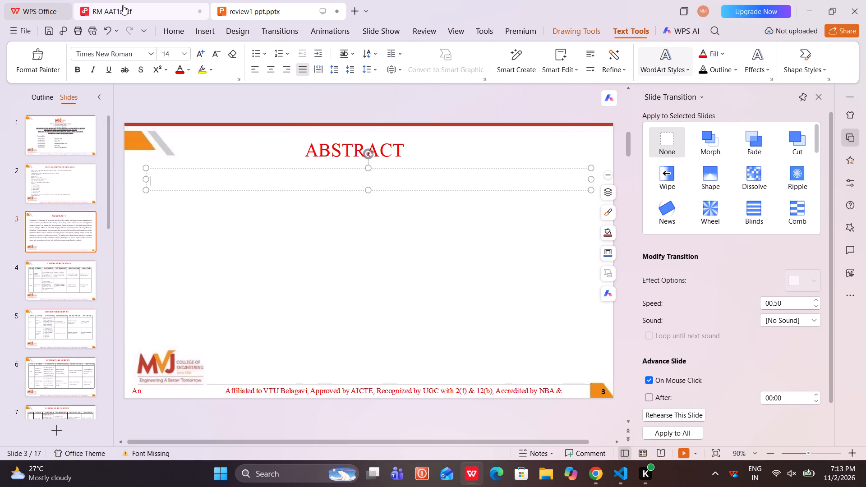
Switch to RM AAT1.pdf and go to its Abstract slide.
{"action": "left_click", "coordinate": [123, 5]}
{"action": "scroll", "coordinate": [420, 304], "scroll_direction": "down", "scroll_amount": 1}
{"action": "scroll", "coordinate": [410, 392], "scroll_direction": "down", "scroll_amount": 1}
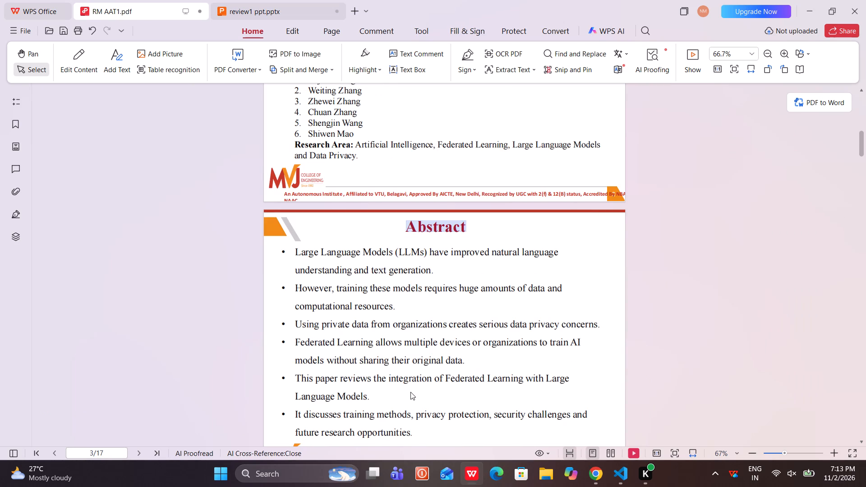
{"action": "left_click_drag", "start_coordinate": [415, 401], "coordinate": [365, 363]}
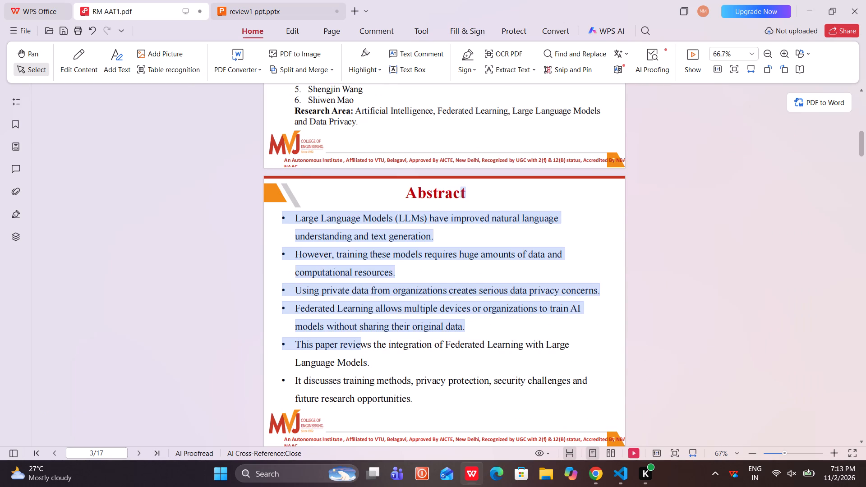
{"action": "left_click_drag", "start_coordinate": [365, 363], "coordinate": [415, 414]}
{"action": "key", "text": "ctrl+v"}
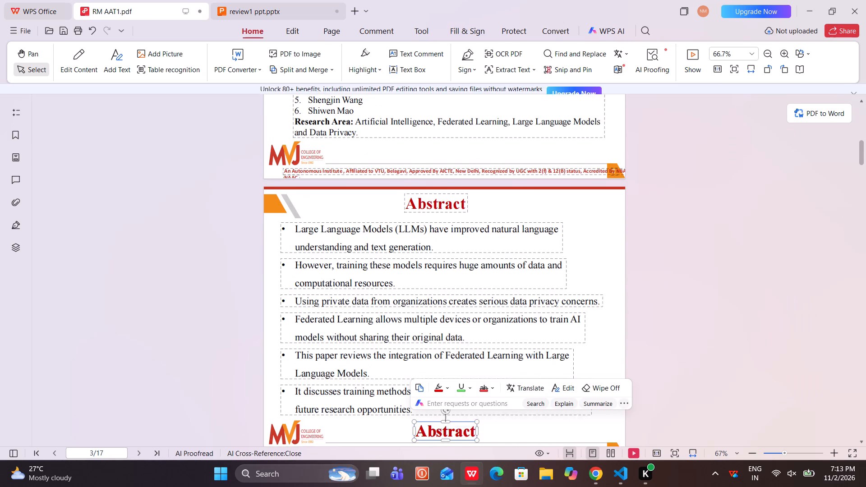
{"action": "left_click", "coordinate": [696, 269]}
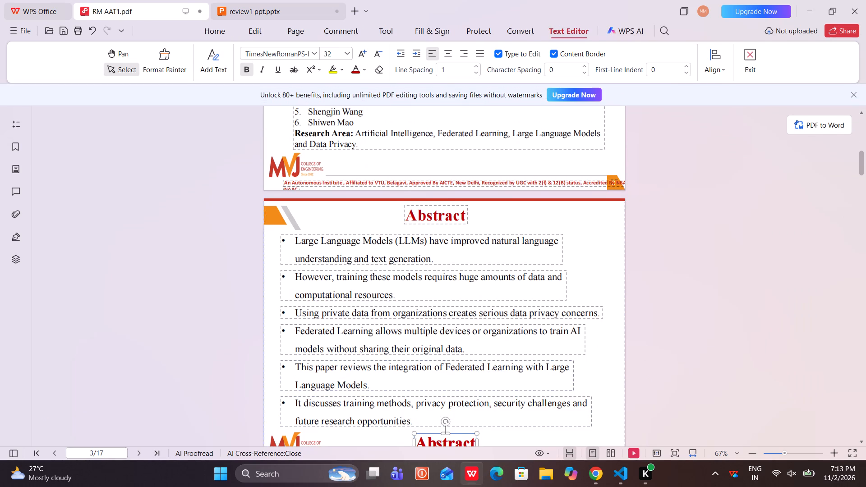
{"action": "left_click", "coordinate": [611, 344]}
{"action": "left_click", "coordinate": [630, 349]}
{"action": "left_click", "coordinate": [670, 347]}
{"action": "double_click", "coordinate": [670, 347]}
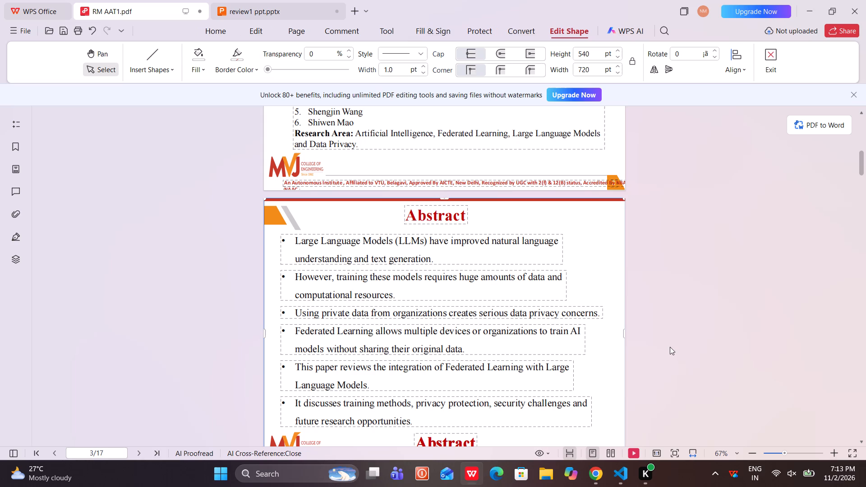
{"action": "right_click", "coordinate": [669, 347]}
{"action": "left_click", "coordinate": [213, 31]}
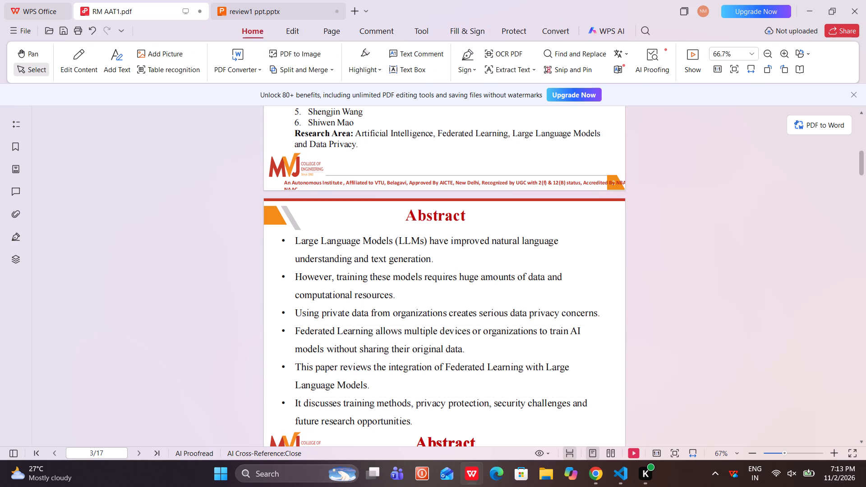
Copy all the Abstract bullet points from RM AAT1.pdf into the empty body text box on slide 3 of review1 ppt.pptx.
{"action": "scroll", "coordinate": [433, 337], "scroll_direction": "down", "scroll_amount": 1}
{"action": "left_click_drag", "start_coordinate": [416, 390], "coordinate": [278, 239]}
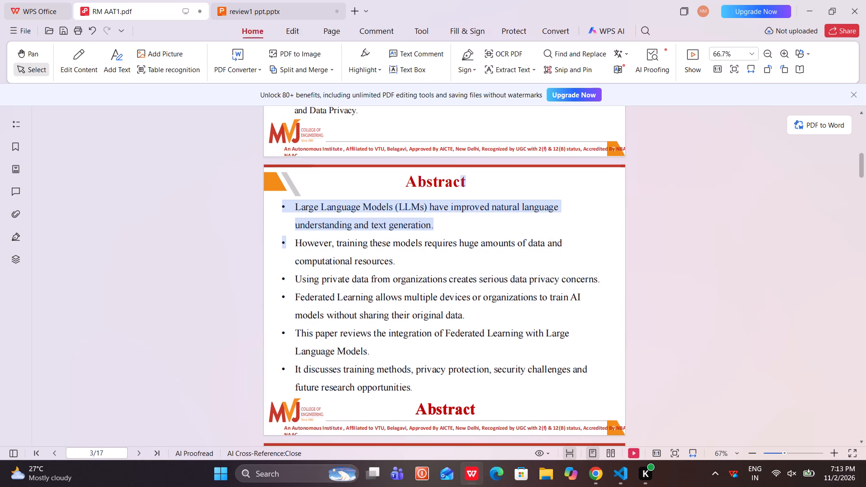
{"action": "left_click_drag", "start_coordinate": [278, 239], "coordinate": [412, 392]}
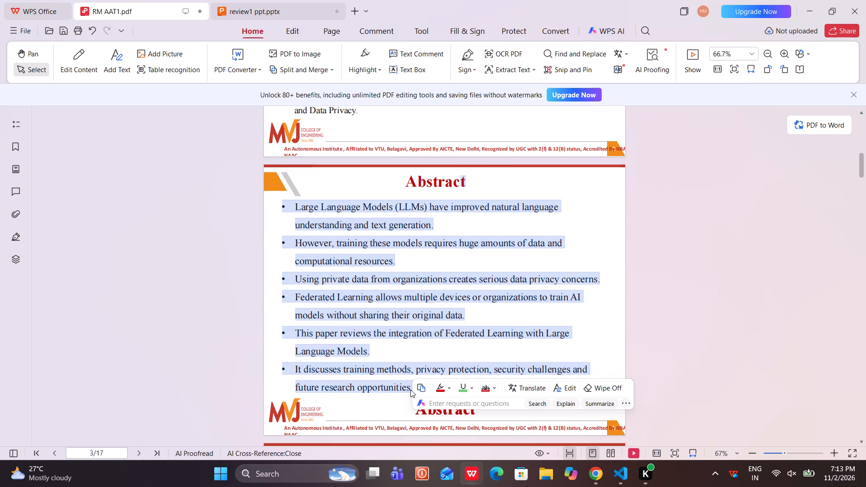
{"action": "key", "text": "ctrl+c"}
{"action": "left_click", "coordinate": [249, 0]}
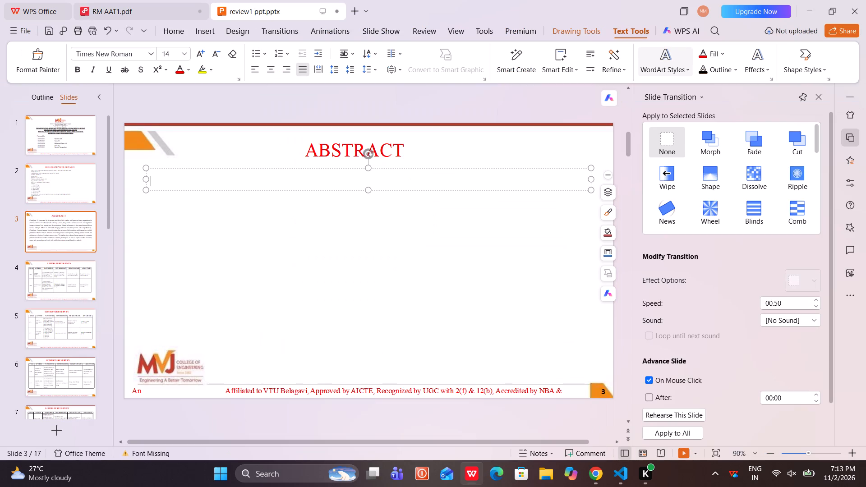
{"action": "key", "text": "ctrl+v"}
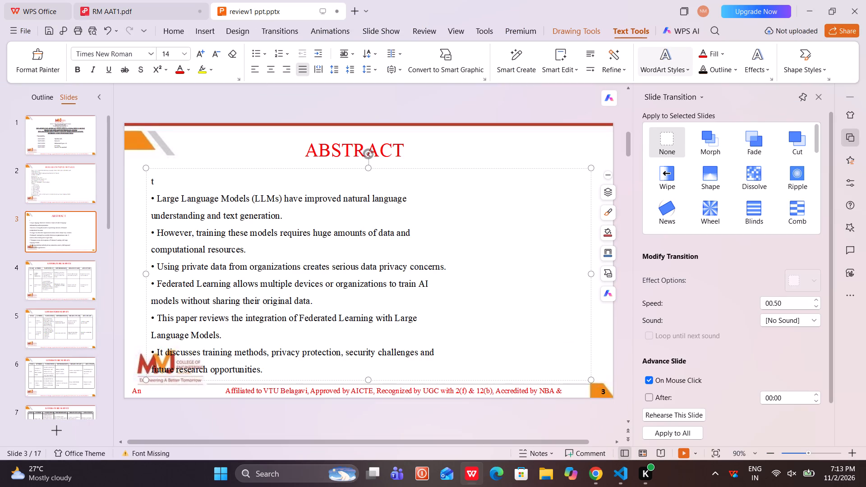
Delete the stray "t" and its empty line above the first Abstract bullet.
{"action": "left_click", "coordinate": [164, 186]}
{"action": "key", "text": "BackSpace"}
{"action": "key", "text": "BackSpace"}
{"action": "left_click", "coordinate": [151, 198]}
{"action": "key", "text": "BackSpace"}
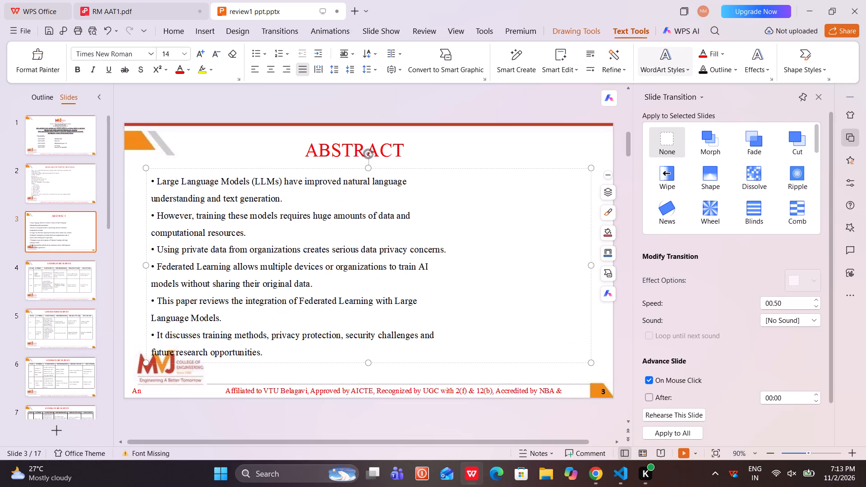
Narrow the Abstract body text box by bringing its left edge slightly inward and its right edge further inward.
{"action": "left_click_drag", "start_coordinate": [370, 363], "coordinate": [372, 358]}
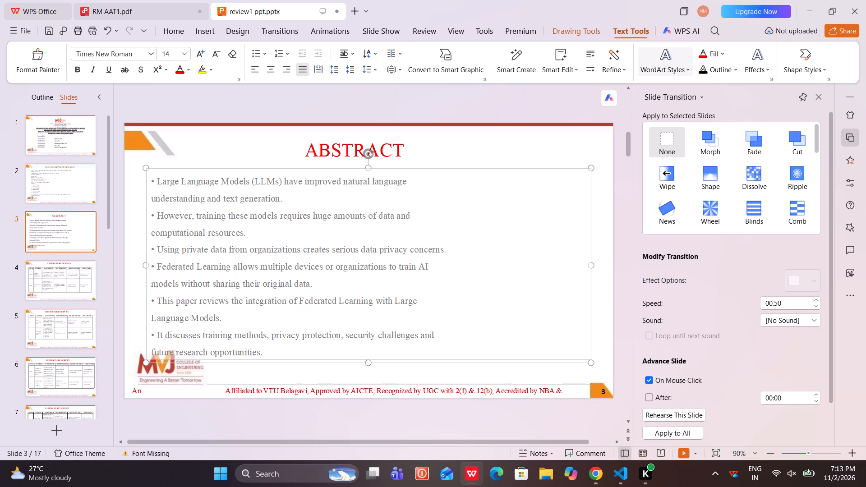
{"action": "left_click_drag", "start_coordinate": [372, 358], "coordinate": [373, 348]}
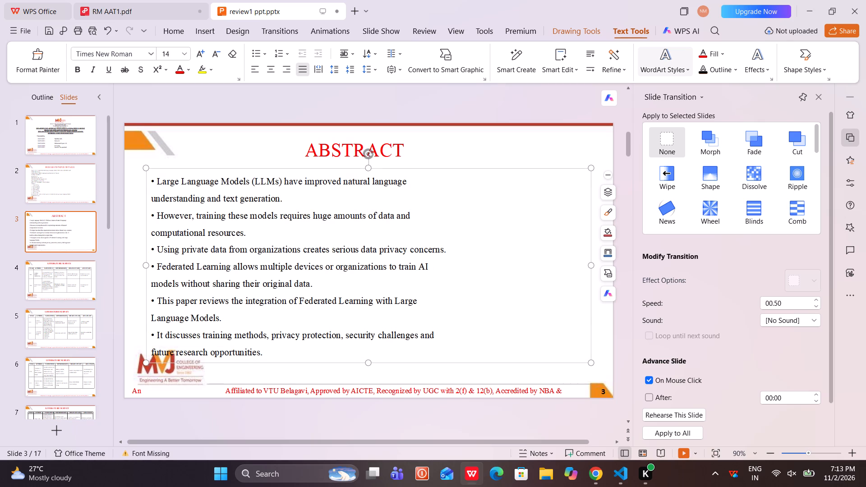
{"action": "left_click_drag", "start_coordinate": [144, 265], "coordinate": [184, 259]}
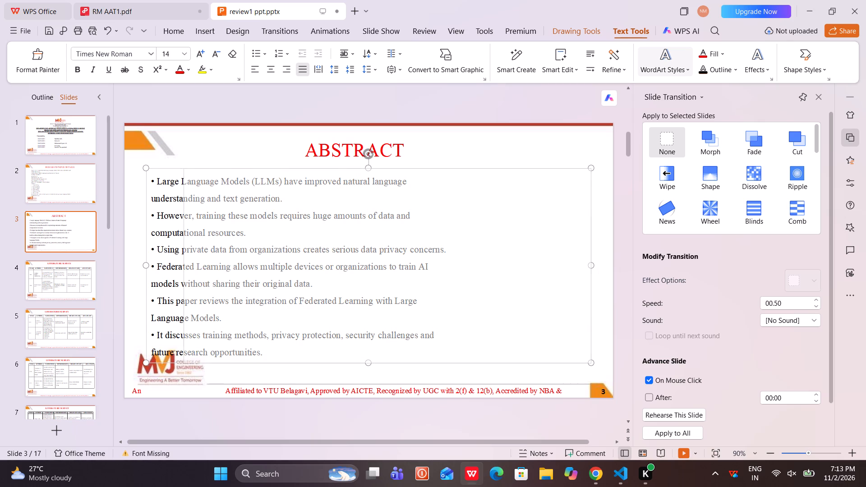
{"action": "left_click_drag", "start_coordinate": [184, 259], "coordinate": [194, 258]}
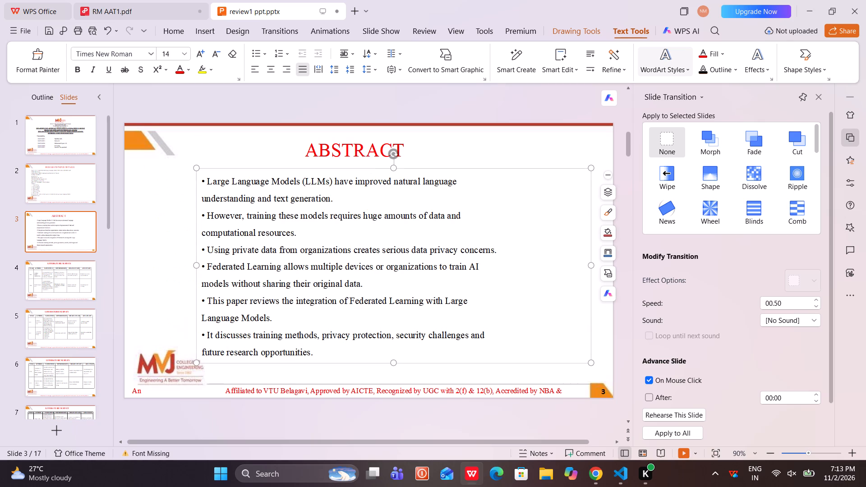
{"action": "left_click_drag", "start_coordinate": [198, 265], "coordinate": [156, 262]}
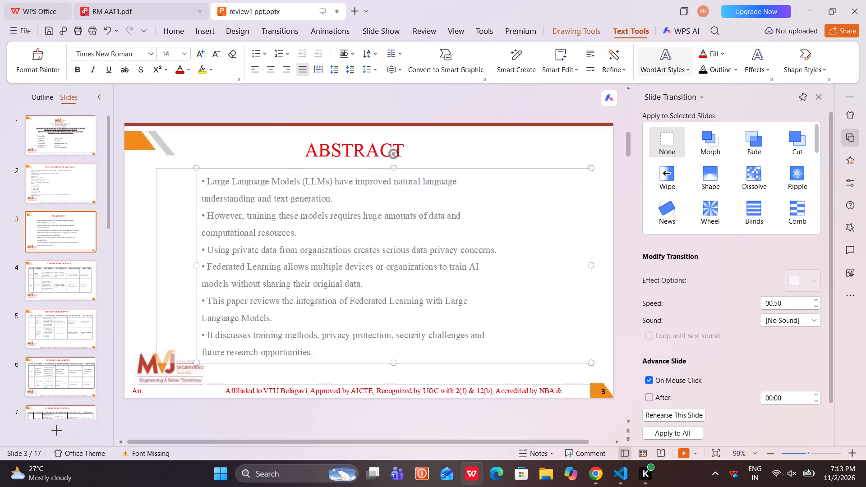
{"action": "left_click_drag", "start_coordinate": [156, 262], "coordinate": [156, 262]}
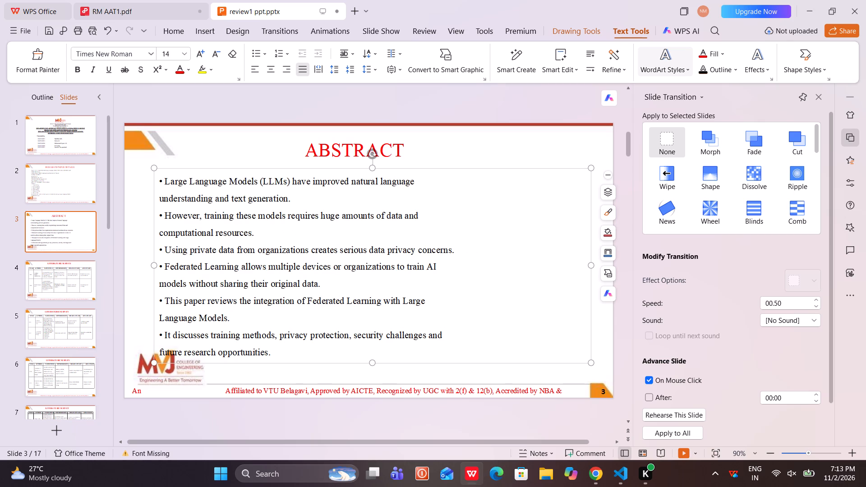
{"action": "left_click_drag", "start_coordinate": [592, 267], "coordinate": [572, 261]}
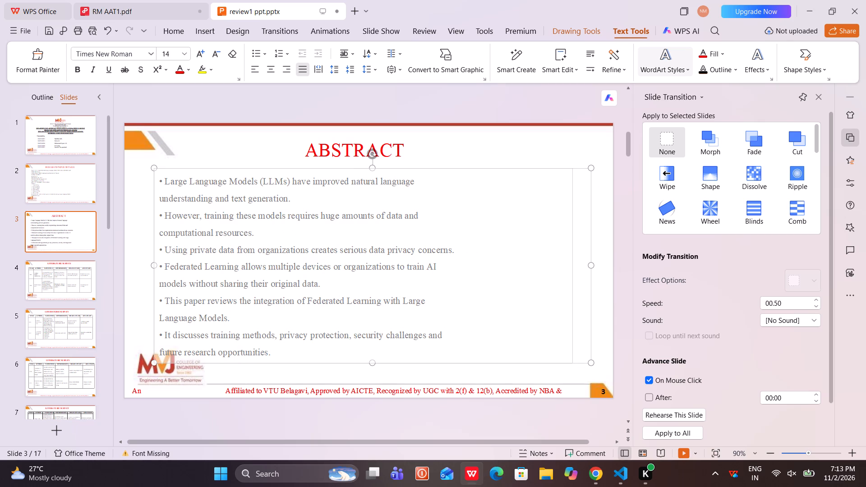
{"action": "left_click_drag", "start_coordinate": [572, 261], "coordinate": [558, 262]}
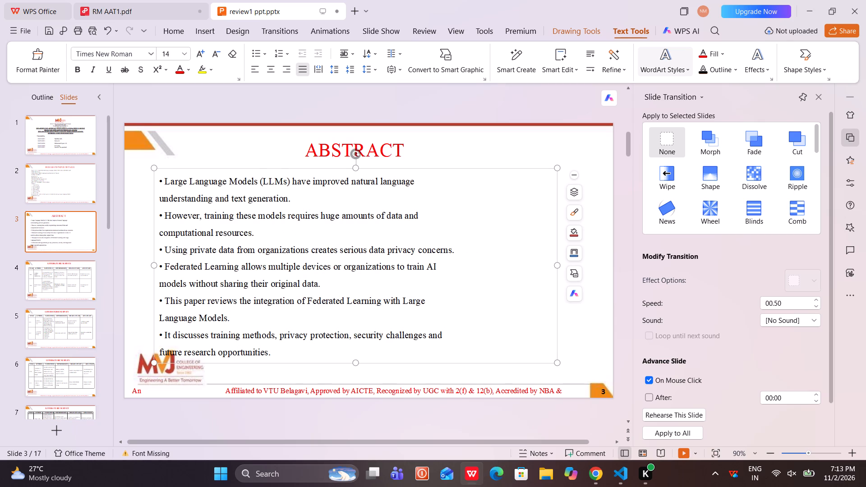
{"action": "left_click", "coordinate": [356, 363]}
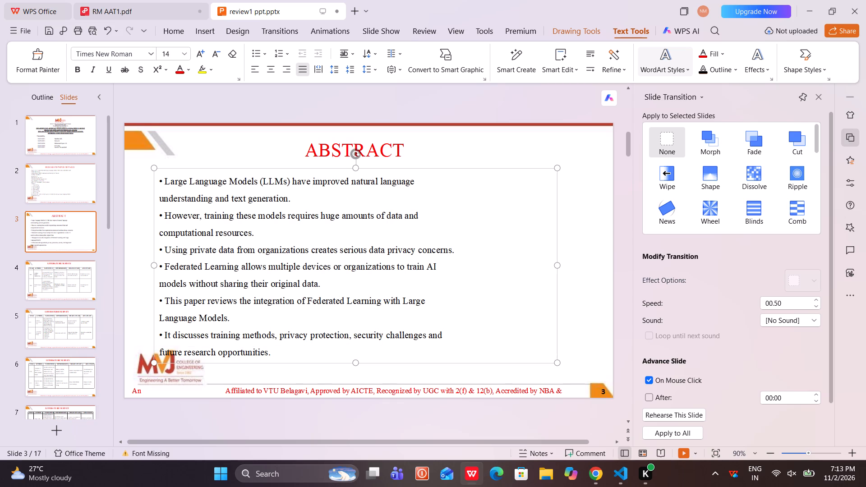
{"action": "left_click", "coordinate": [497, 372]}
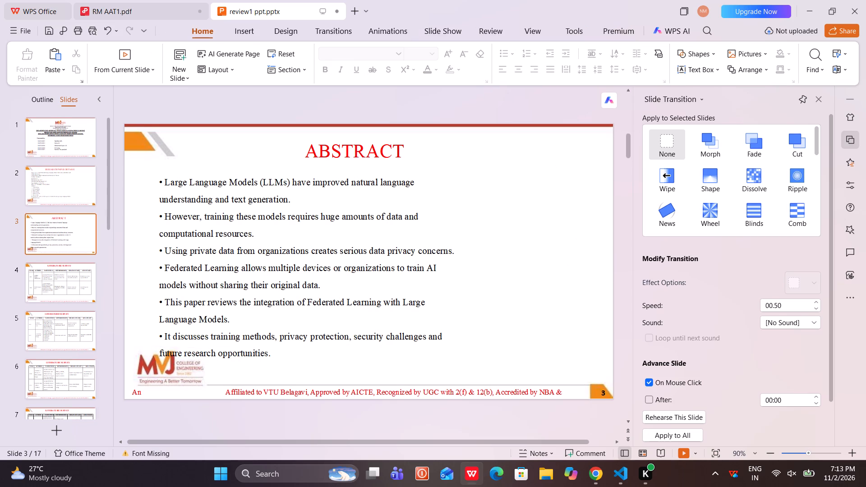
Remove the line breaks inside the Abstract bullets so each split sentence runs on as one paragraph.
{"action": "left_click", "coordinate": [322, 309]}
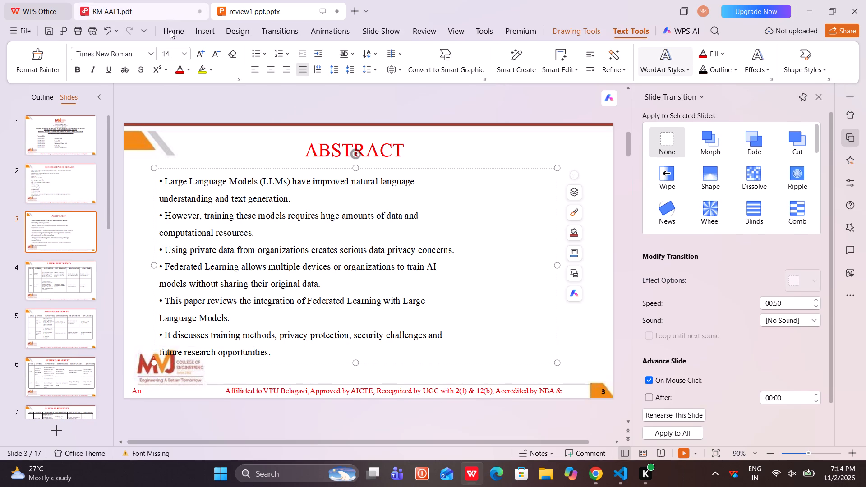
{"action": "left_click", "coordinate": [160, 202]}
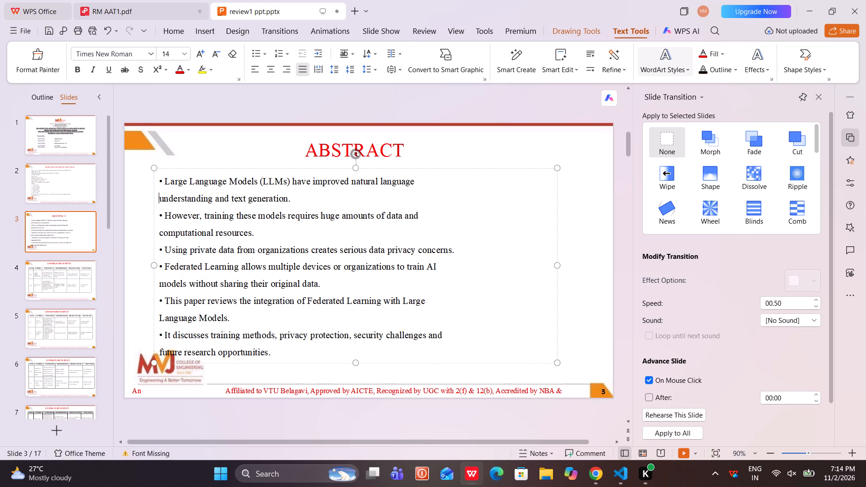
{"action": "key", "text": "BackSpace"}
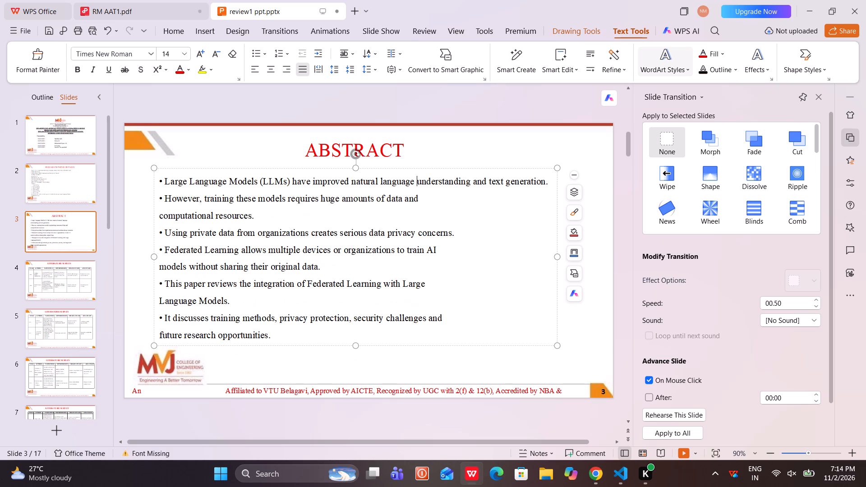
{"action": "left_click", "coordinate": [161, 215]}
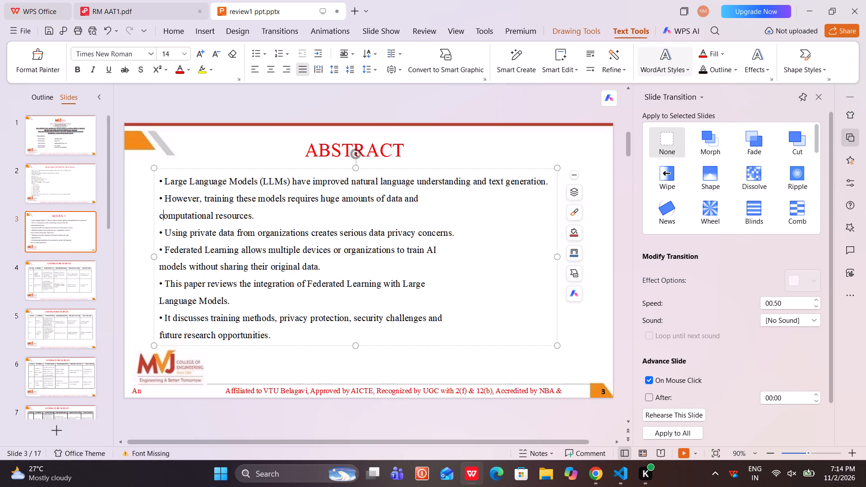
{"action": "key", "text": "Left"}
{"action": "key", "text": "BackSpace"}
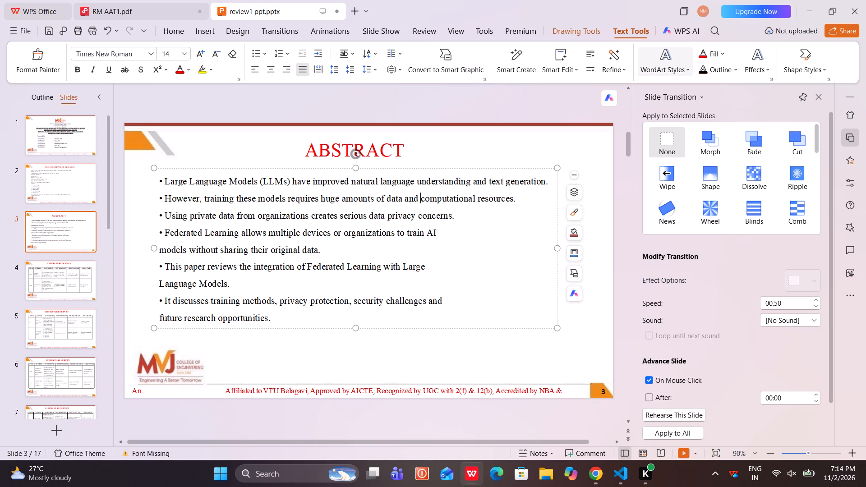
{"action": "left_click", "coordinate": [159, 251]}
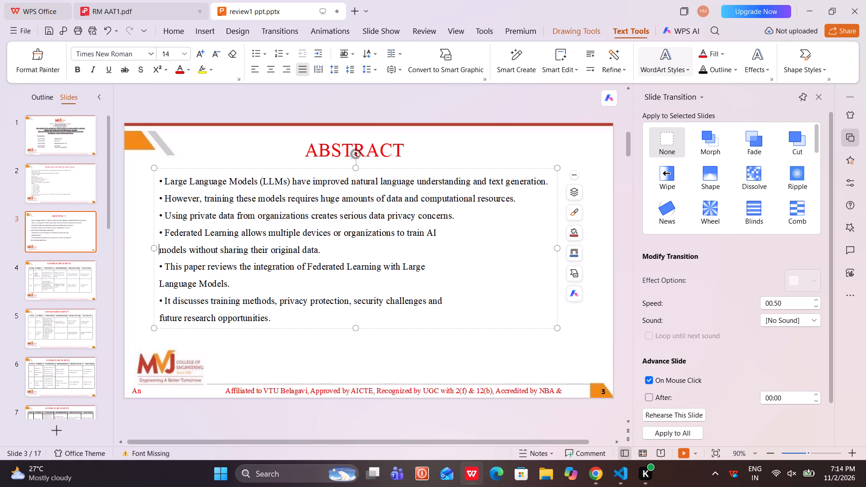
{"action": "key", "text": "BackSpace"}
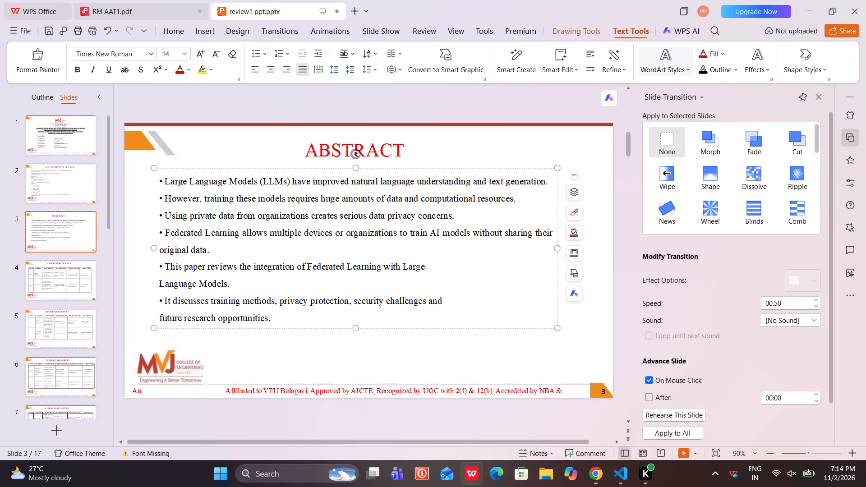
{"action": "left_click", "coordinate": [159, 282]}
{"action": "key", "text": "BackSpace"}
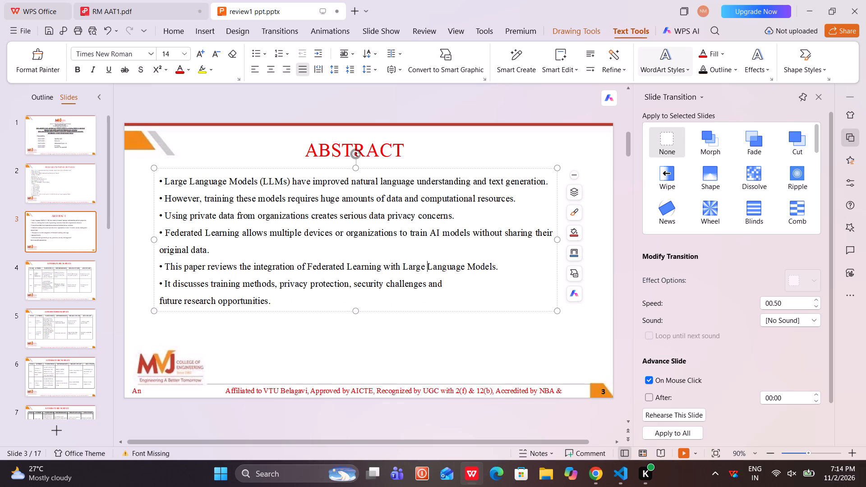
{"action": "left_click", "coordinate": [160, 299]}
{"action": "key", "text": "BackSpace"}
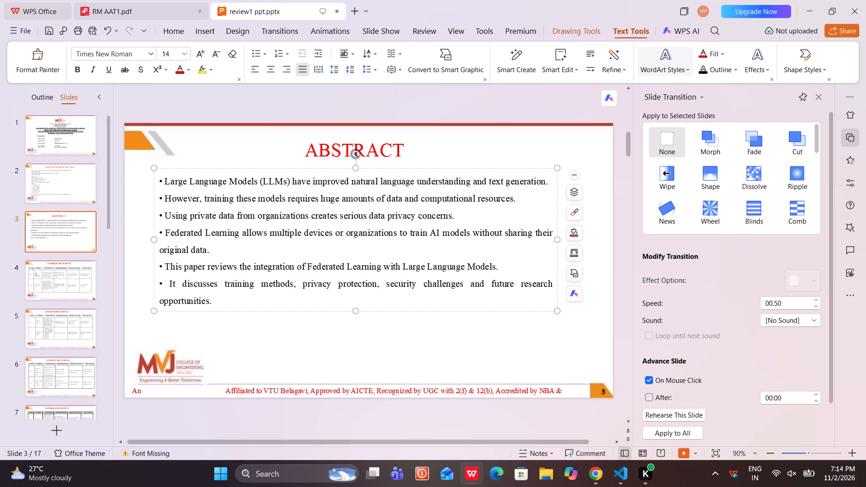
Apply justified alignment and a line spacing option to the entire Abstract body text.
{"action": "left_click_drag", "start_coordinate": [222, 303], "coordinate": [158, 184]}
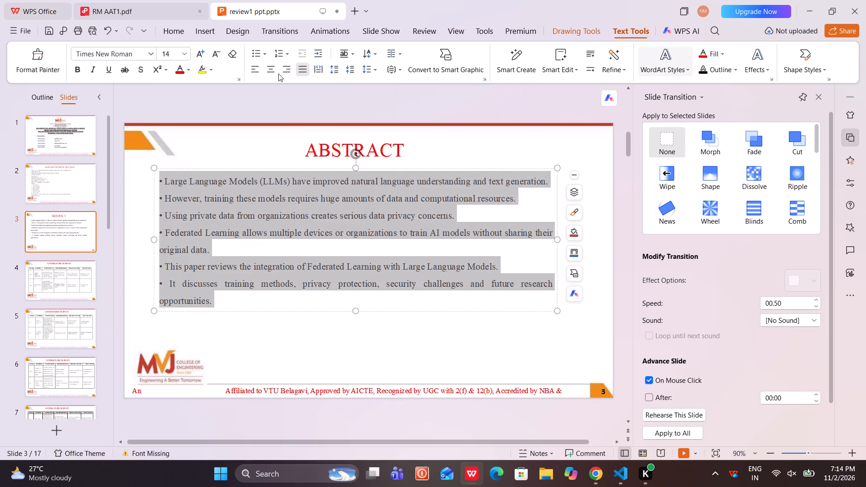
{"action": "left_click", "coordinate": [299, 68]}
{"action": "left_click", "coordinate": [374, 74]}
{"action": "left_click", "coordinate": [377, 115]}
Move the Abstract body text box slightly down and to the right, leaving more space beneath the slide title.
{"action": "left_click", "coordinate": [370, 115]}
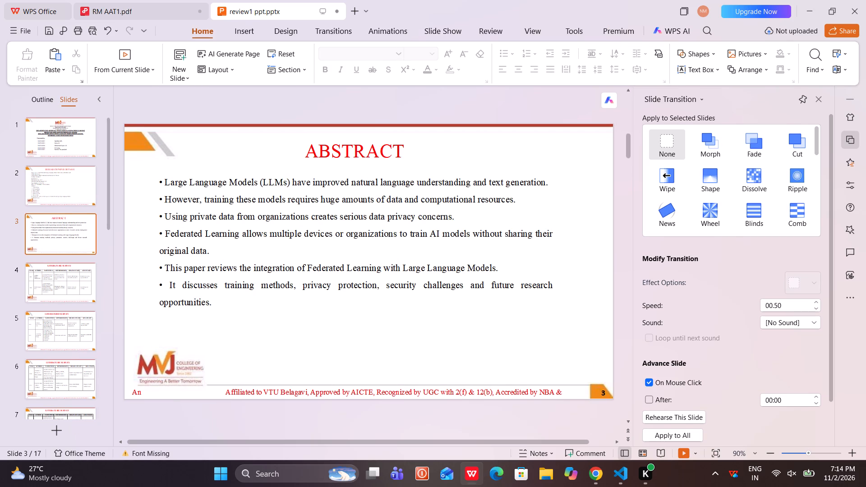
{"action": "left_click", "coordinate": [272, 209]}
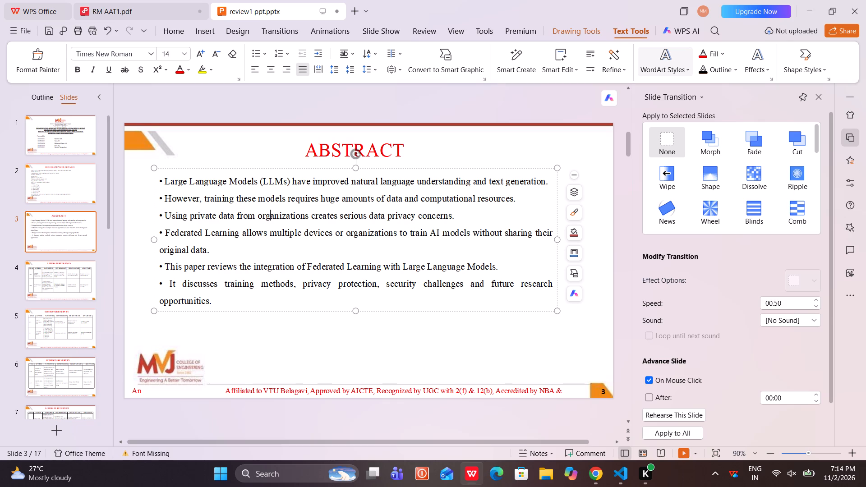
{"action": "left_click_drag", "start_coordinate": [363, 311], "coordinate": [370, 331]}
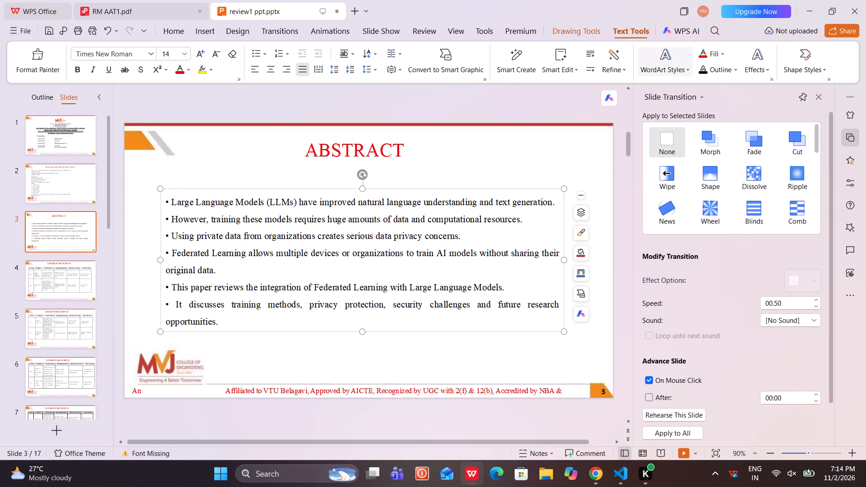
{"action": "left_click_drag", "start_coordinate": [374, 188], "coordinate": [374, 179]}
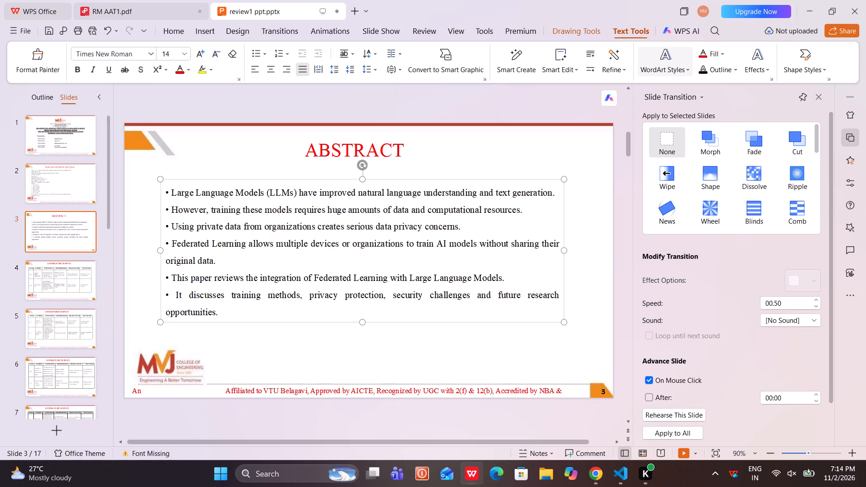
{"action": "left_click", "coordinate": [435, 346]}
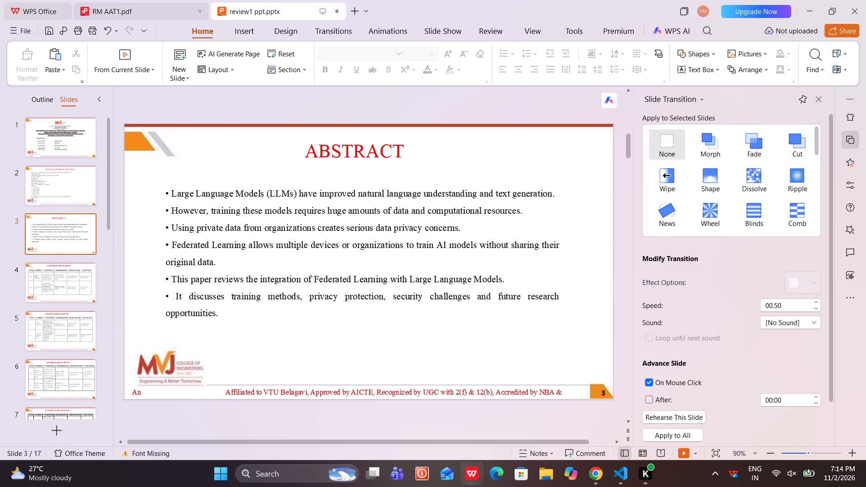
Shift the ABSTRACT title box slightly down and to the right so it sits centred closer above the body text.
{"action": "left_click", "coordinate": [360, 140]}
{"action": "left_click_drag", "start_coordinate": [359, 134], "coordinate": [359, 135]}
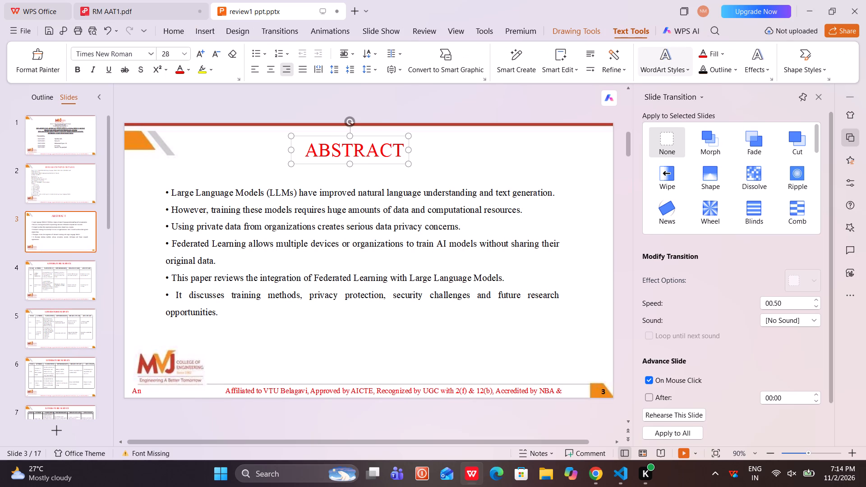
{"action": "left_click_drag", "start_coordinate": [359, 135], "coordinate": [369, 141]}
{"action": "left_click", "coordinate": [477, 152]}
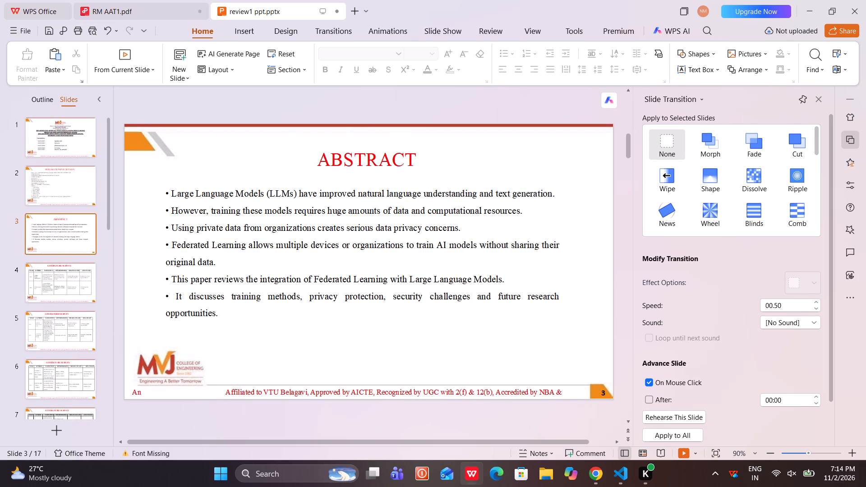
Save the presentation.
{"action": "key", "text": "ctrl+s"}
Go to slide 4, the first Literature Survey slide.
{"action": "key", "text": "Right"}
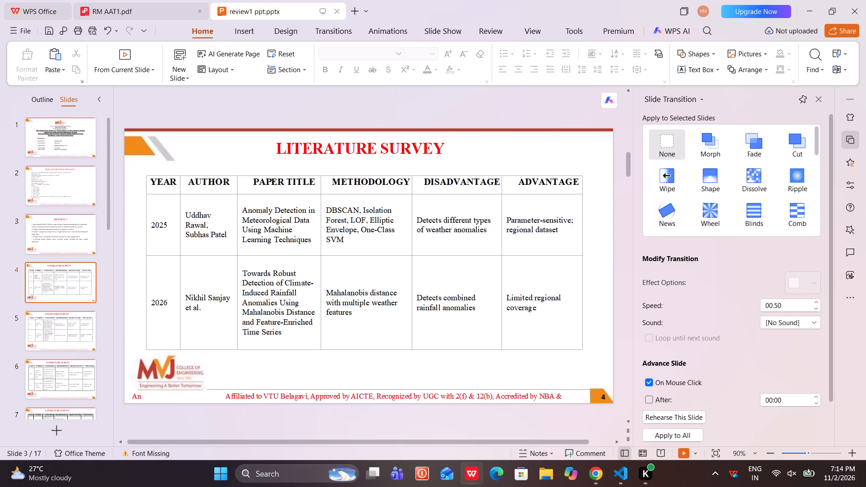
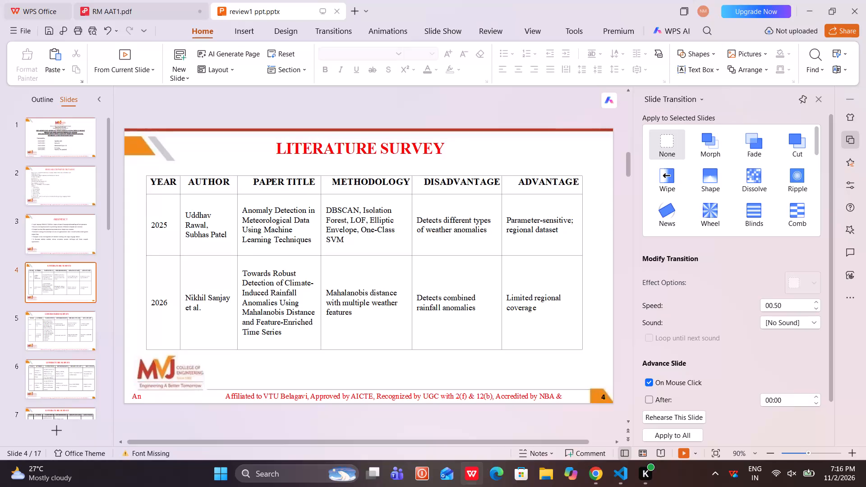
Delete all five Literature Survey slides, starting from slide 4, so that Critical Observations directly follows the Abstract slide.
{"action": "right_click", "coordinate": [279, 204]}
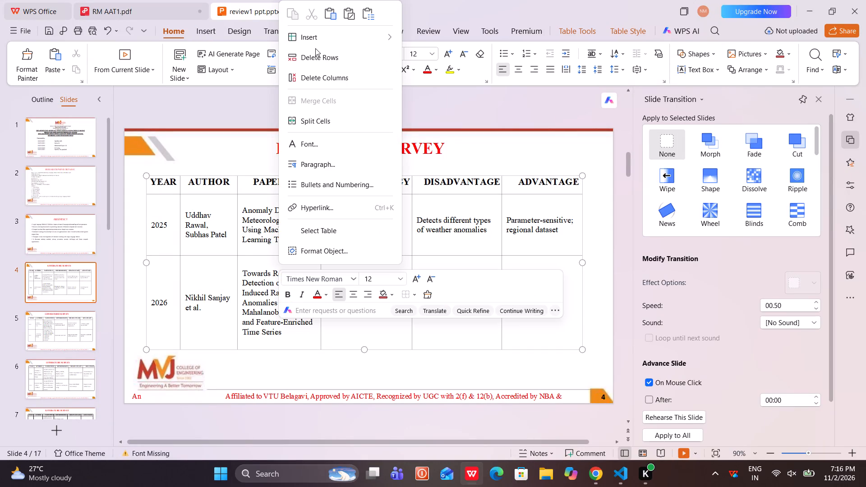
{"action": "left_click", "coordinate": [314, 20]}
{"action": "right_click", "coordinate": [55, 272]}
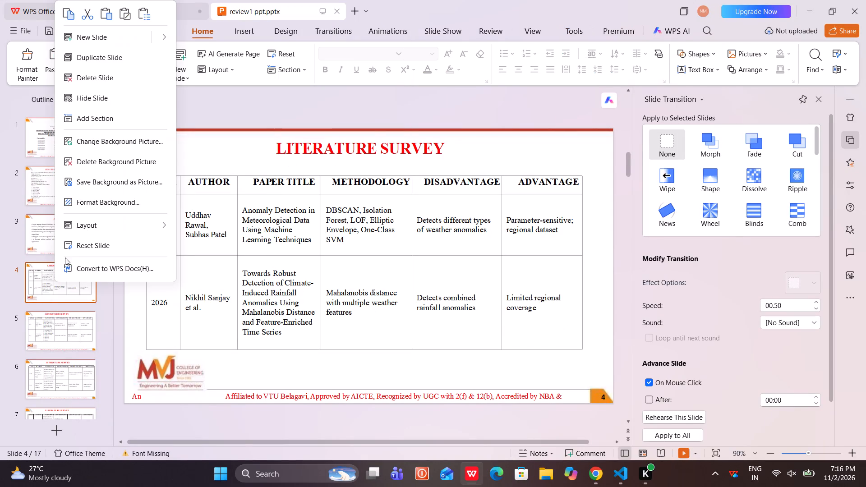
{"action": "left_click", "coordinate": [89, 81]}
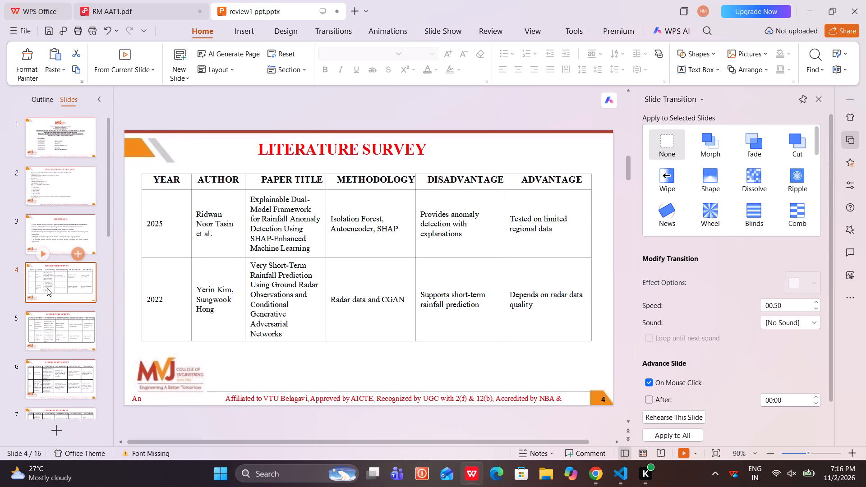
{"action": "right_click", "coordinate": [46, 283]}
{"action": "left_click", "coordinate": [86, 70]}
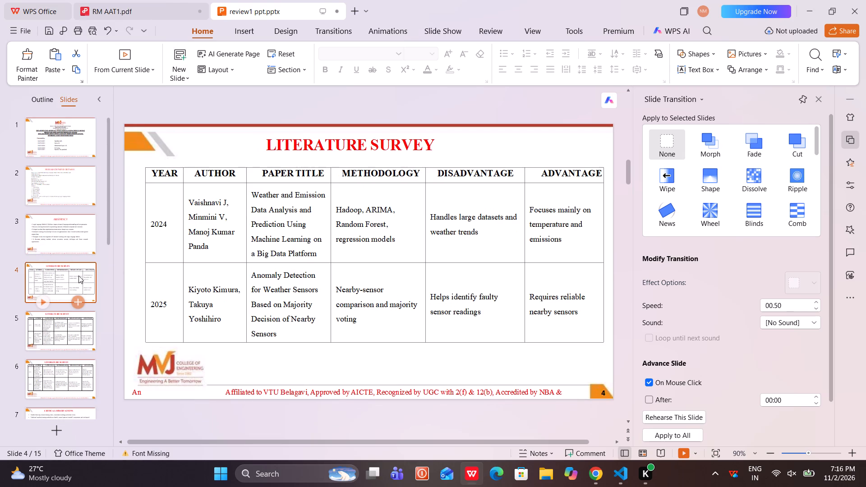
{"action": "right_click", "coordinate": [75, 273]}
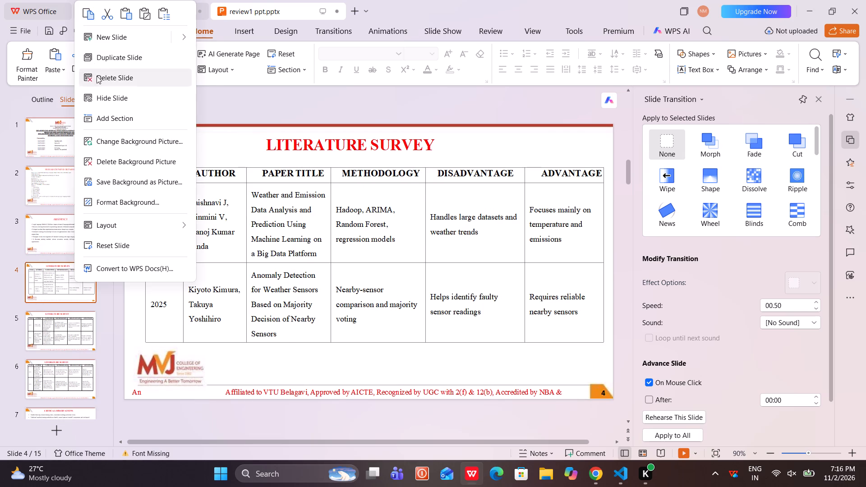
{"action": "left_click", "coordinate": [97, 76]}
{"action": "right_click", "coordinate": [74, 271]}
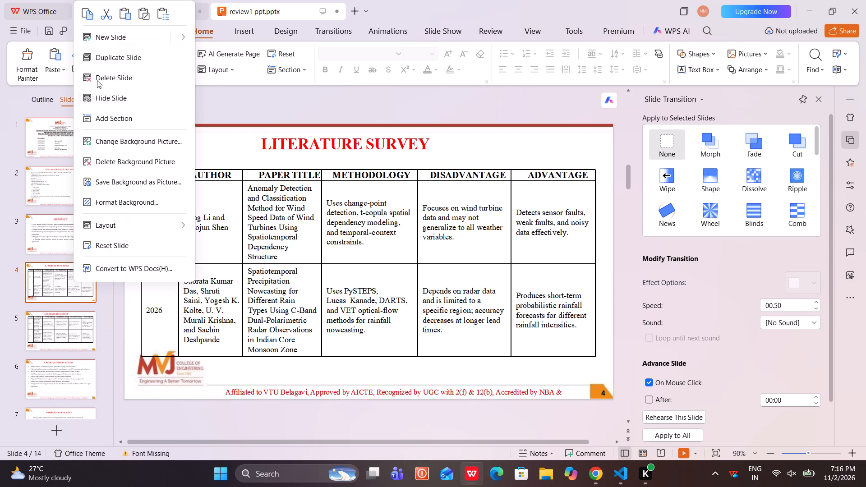
{"action": "left_click", "coordinate": [97, 75]}
{"action": "right_click", "coordinate": [60, 290]}
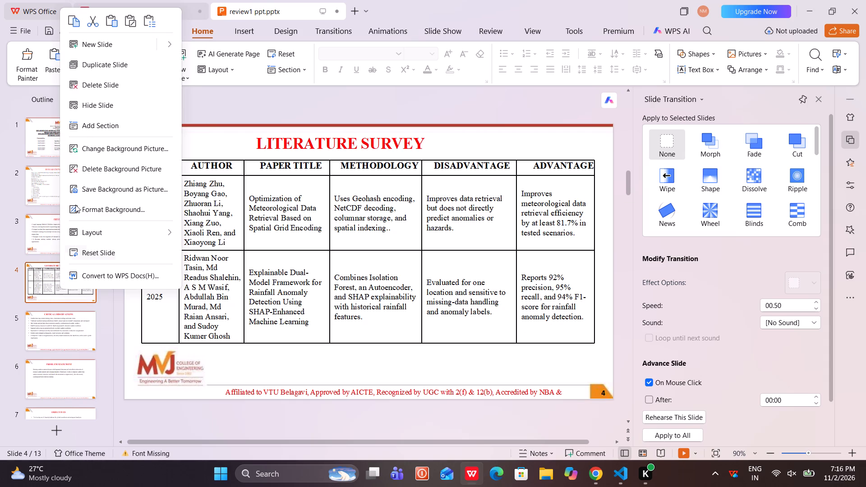
{"action": "left_click", "coordinate": [88, 90]}
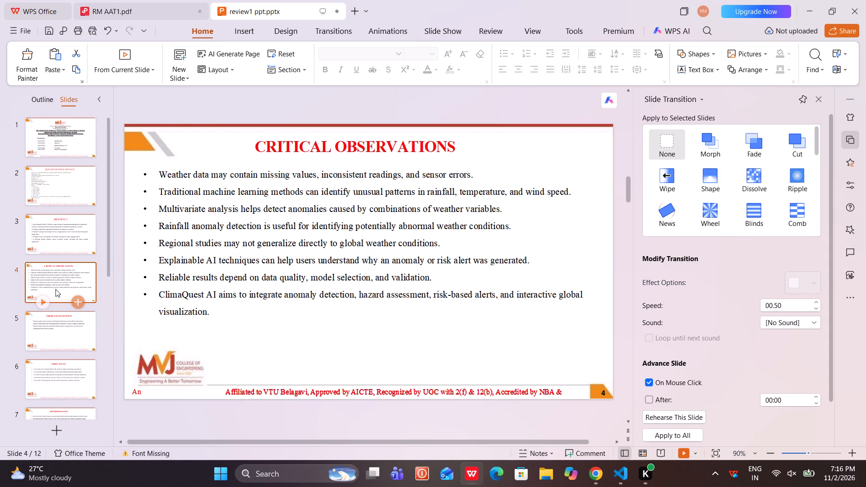
Replace the CRITICAL OBSERVATIONS title on slide 4 with the "Key Words" heading copied from RM AAT1.pdf.
{"action": "left_click", "coordinate": [78, 231]}
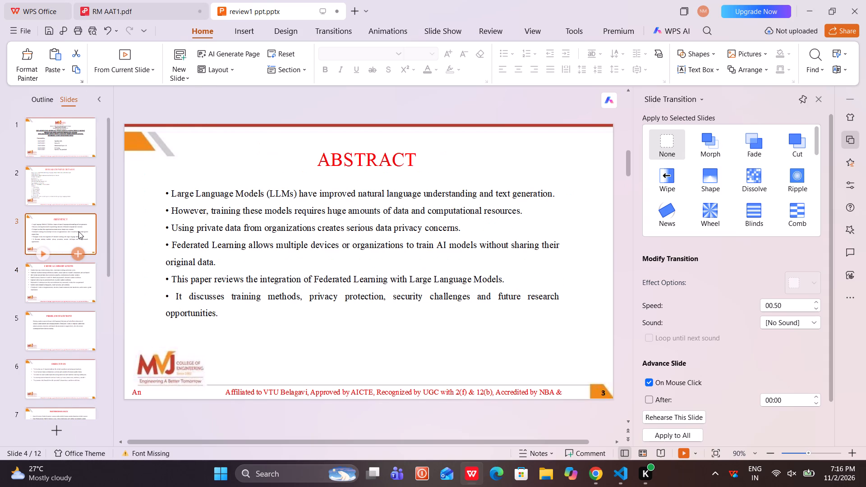
{"action": "left_click", "coordinate": [67, 278]}
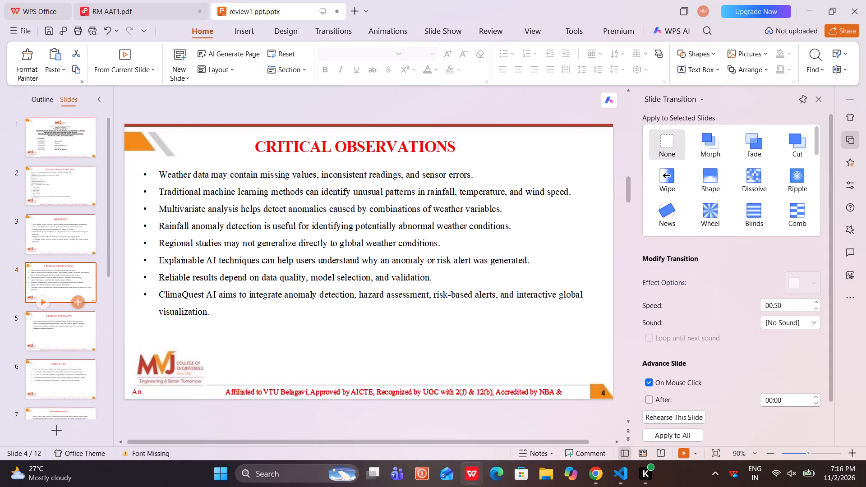
{"action": "left_click", "coordinate": [459, 143]}
{"action": "left_click", "coordinate": [454, 146]}
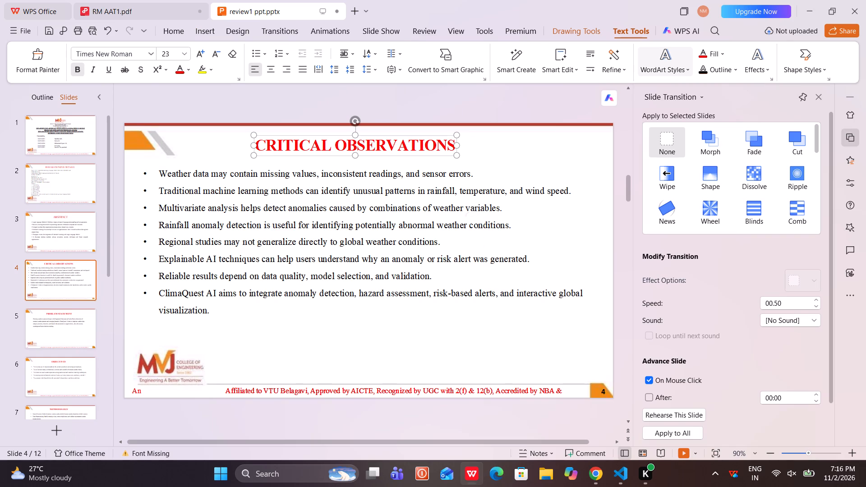
{"action": "left_click_drag", "start_coordinate": [453, 143], "coordinate": [257, 161]}
{"action": "key", "text": "BackSpace"}
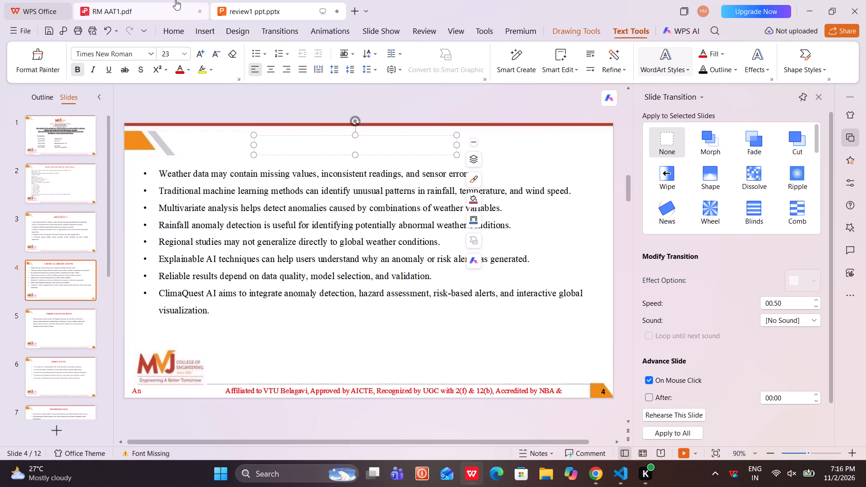
{"action": "left_click", "coordinate": [175, 0]}
{"action": "scroll", "coordinate": [328, 258], "scroll_direction": "down", "scroll_amount": 3}
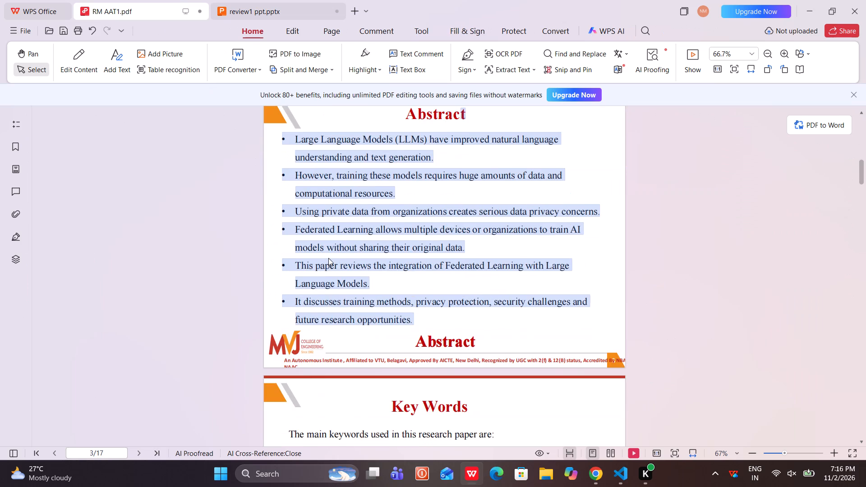
{"action": "scroll", "coordinate": [328, 258], "scroll_direction": "down", "scroll_amount": 4}
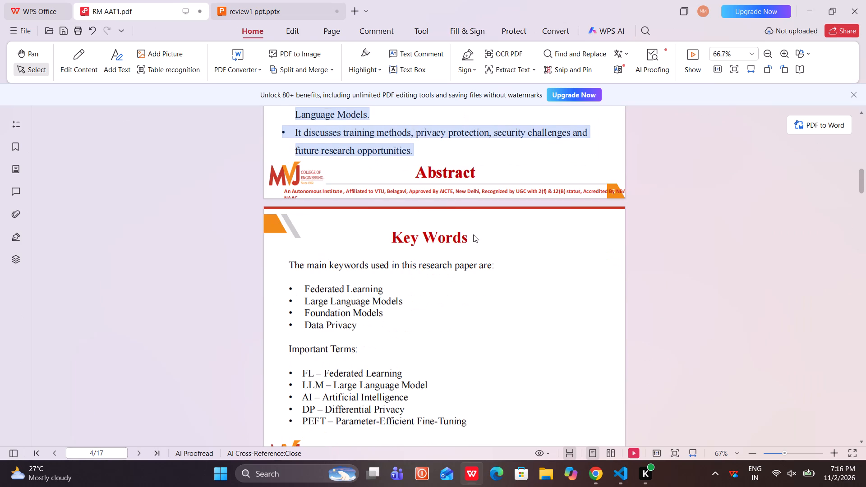
{"action": "left_click_drag", "start_coordinate": [469, 237], "coordinate": [392, 241]}
{"action": "key", "text": "ctrl+c"}
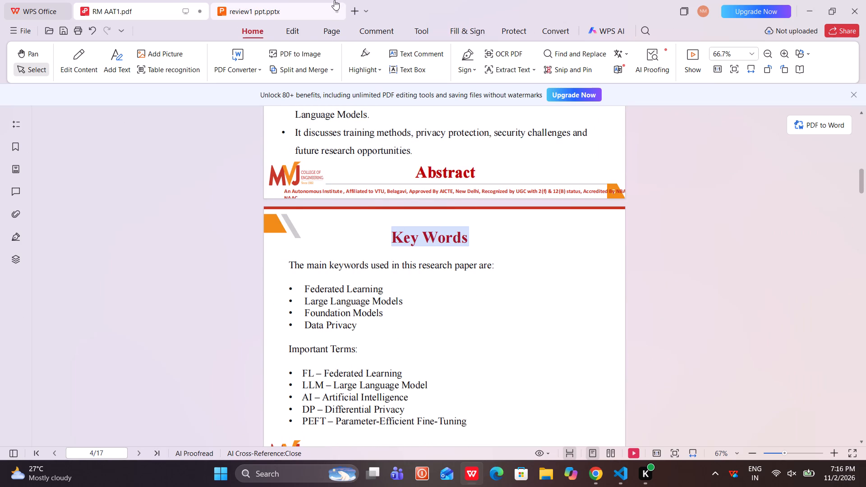
{"action": "left_click", "coordinate": [299, 0]}
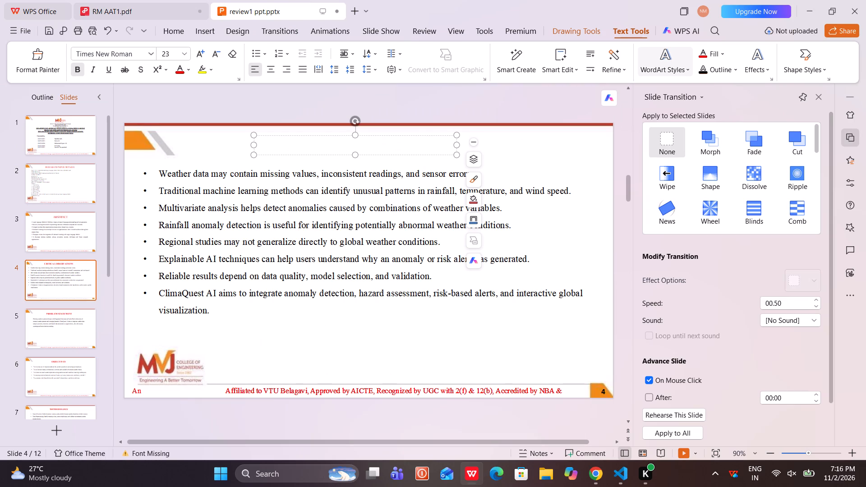
{"action": "key", "text": "ctrl+v"}
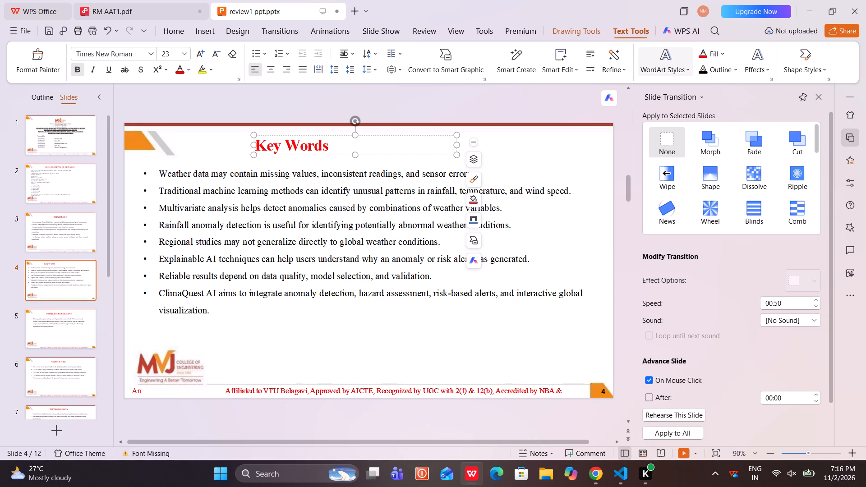
Narrow the Key Words title box from its left edge so the heading sits nearer the slide's centre.
{"action": "left_click_drag", "start_coordinate": [253, 144], "coordinate": [311, 144]}
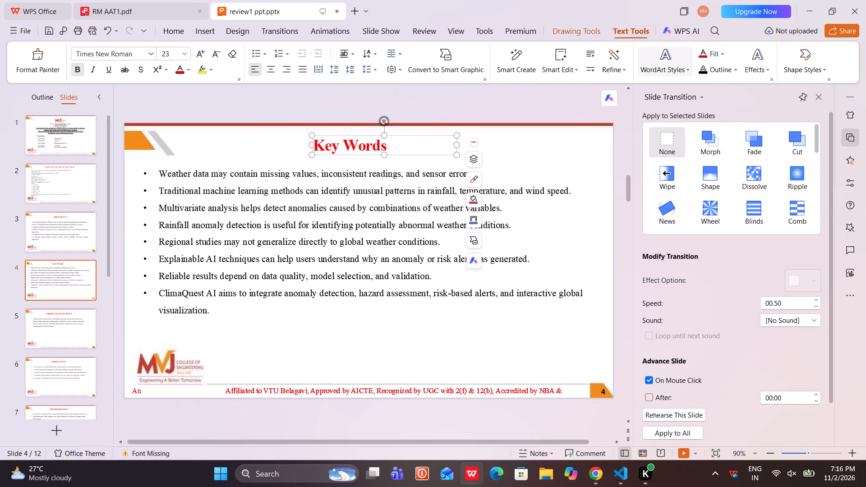
Retype the slide 4 title in capitals as "KEY WORDS".
{"action": "left_click", "coordinate": [390, 147]}
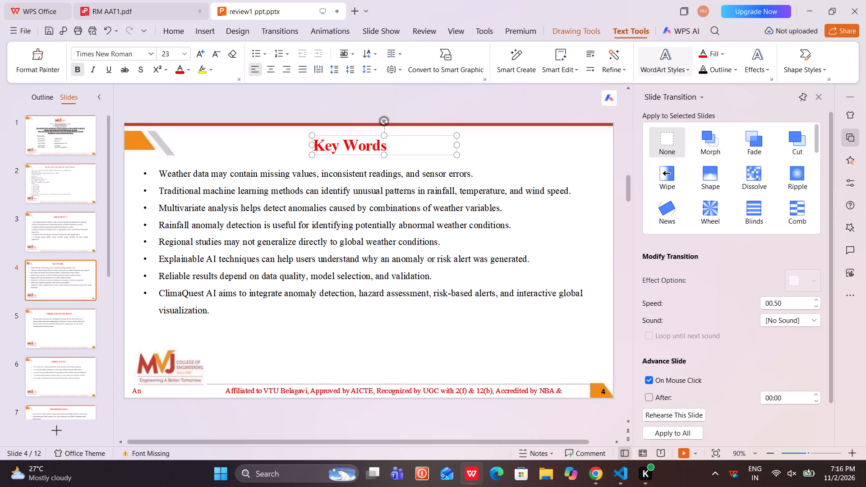
{"action": "left_click", "coordinate": [387, 146]}
{"action": "left_click", "coordinate": [386, 150]}
{"action": "key", "text": "BackSpace"}
{"action": "key", "text": "BackSpace"}
{"action": "key", "text": "BackSpace"}
{"action": "key", "text": "BackSpace"}
{"action": "key", "text": "BackSpace"}
{"action": "key", "text": "BackSpace"}
{"action": "key", "text": "BackSpace"}
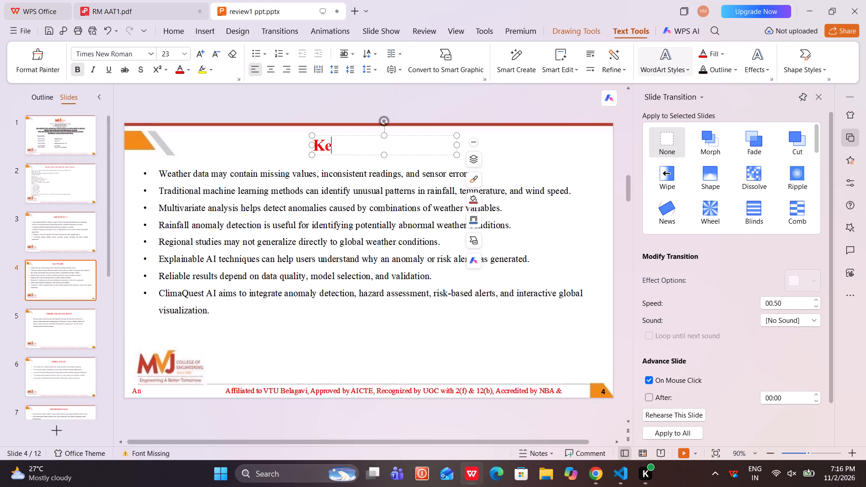
{"action": "key", "text": "BackSpace"}
{"action": "key", "text": "BackSpace"}
{"action": "type", "text": "KEY"}
{"action": "key", "text": "space"}
{"action": "type", "text": "WORDS"}
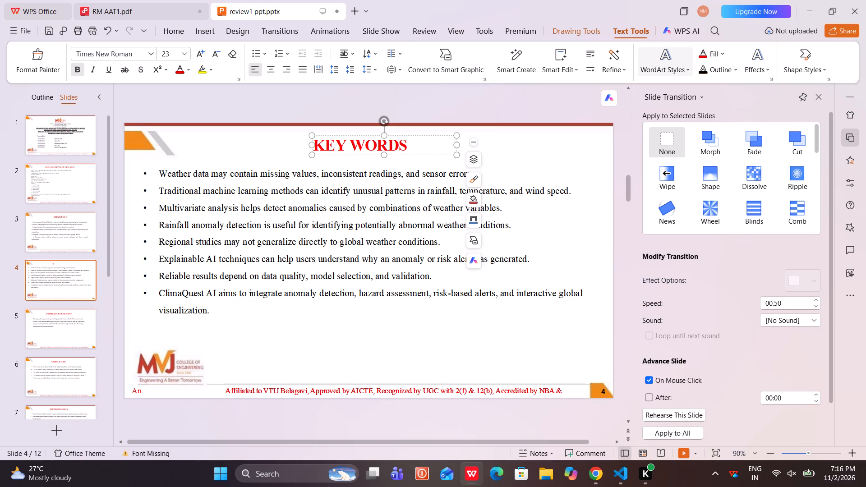
Replace slide 4's weather bullets with the full Key Words page text from RM AAT1.pdf, covering the main keywords and Important Terms.
{"action": "left_click", "coordinate": [218, 313]}
{"action": "left_click_drag", "start_coordinate": [218, 313], "coordinate": [143, 153]}
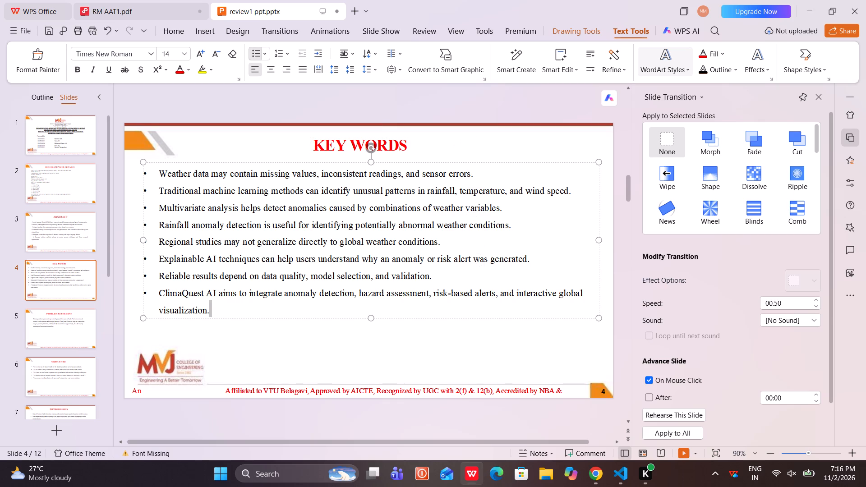
{"action": "left_click_drag", "start_coordinate": [143, 153], "coordinate": [233, 273]}
{"action": "left_click_drag", "start_coordinate": [212, 309], "coordinate": [143, 173]}
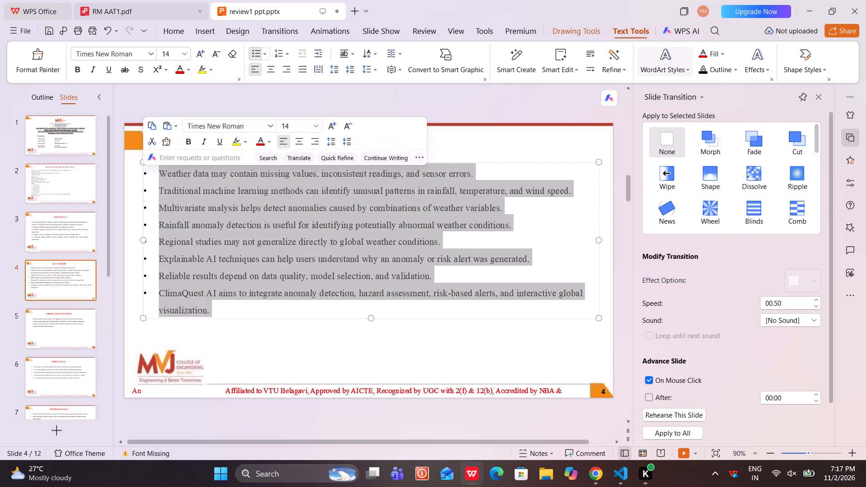
{"action": "key", "text": "BackSpace"}
{"action": "left_click", "coordinate": [129, 0]}
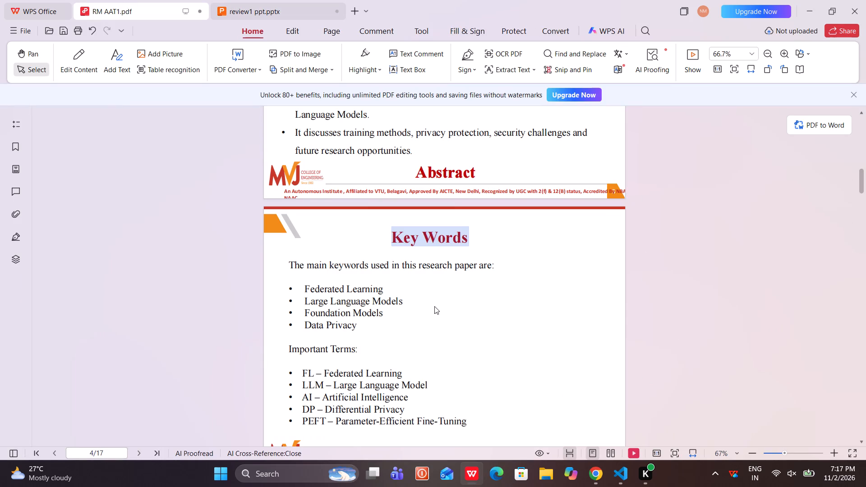
{"action": "scroll", "coordinate": [434, 306], "scroll_direction": "down", "scroll_amount": 1}
{"action": "left_click_drag", "start_coordinate": [471, 387], "coordinate": [367, 327]}
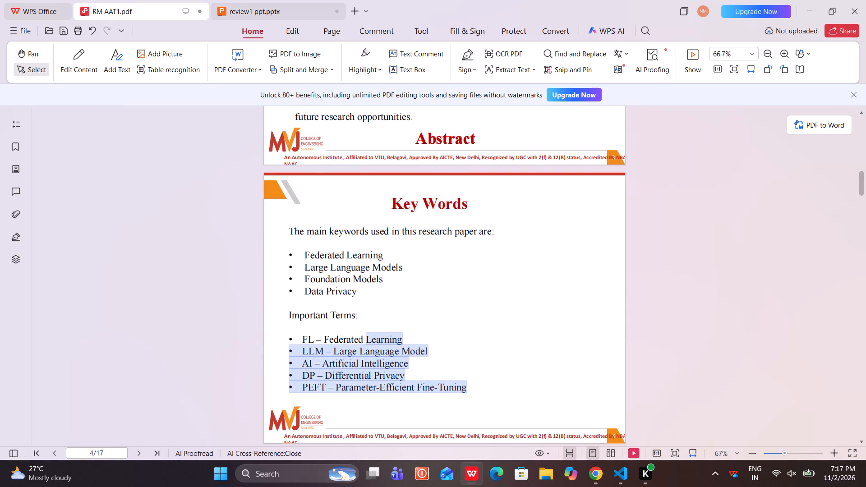
{"action": "left_click_drag", "start_coordinate": [367, 327], "coordinate": [301, 241]}
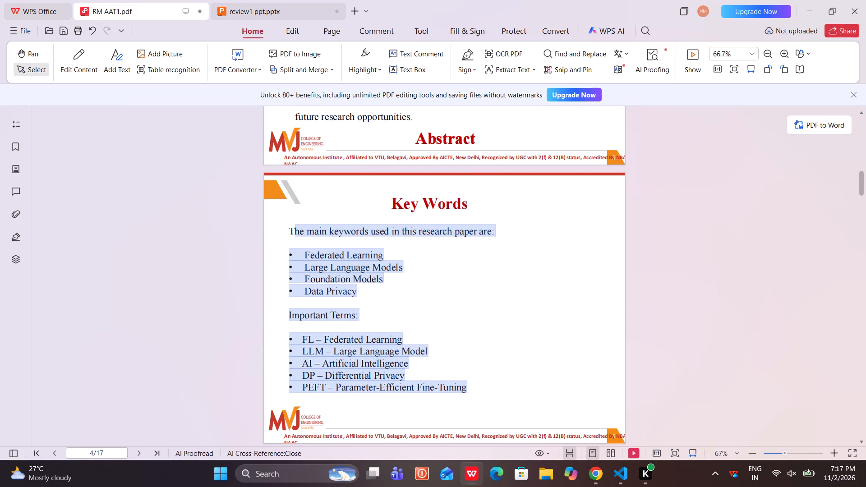
{"action": "left_click_drag", "start_coordinate": [301, 241], "coordinate": [291, 236]}
{"action": "key", "text": "ctrl+c"}
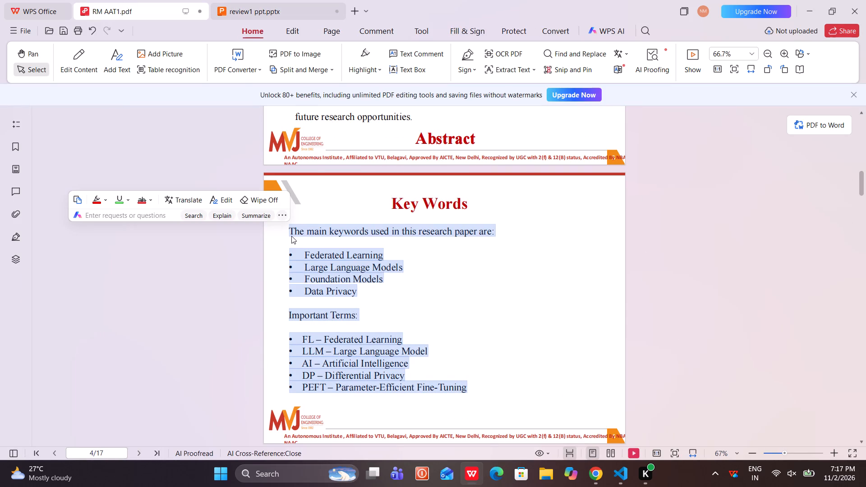
{"action": "left_click_drag", "start_coordinate": [233, 2], "coordinate": [237, 9]}
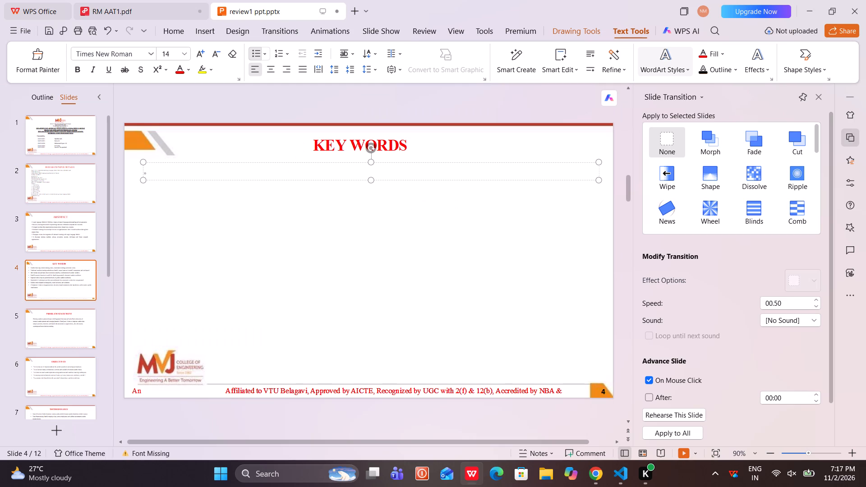
{"action": "key", "text": "ctrl+v"}
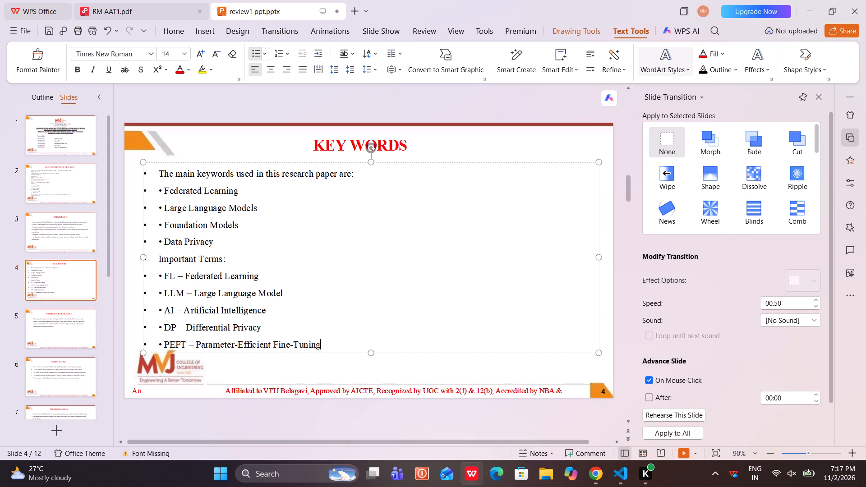
Remove the bullets from the "The main keywords used in this research paper are:" and "Important Terms:" lines.
{"action": "left_click", "coordinate": [159, 173]}
{"action": "key", "text": "BackSpace"}
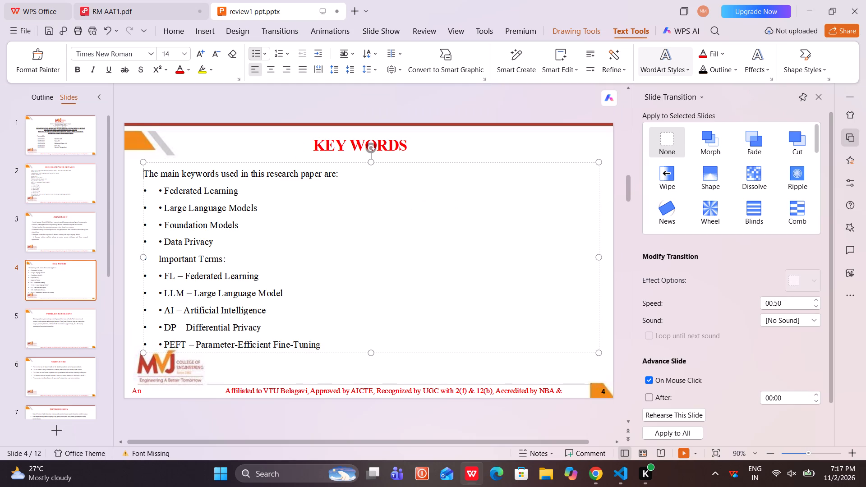
{"action": "left_click", "coordinate": [158, 260]}
{"action": "key", "text": "BackSpace"}
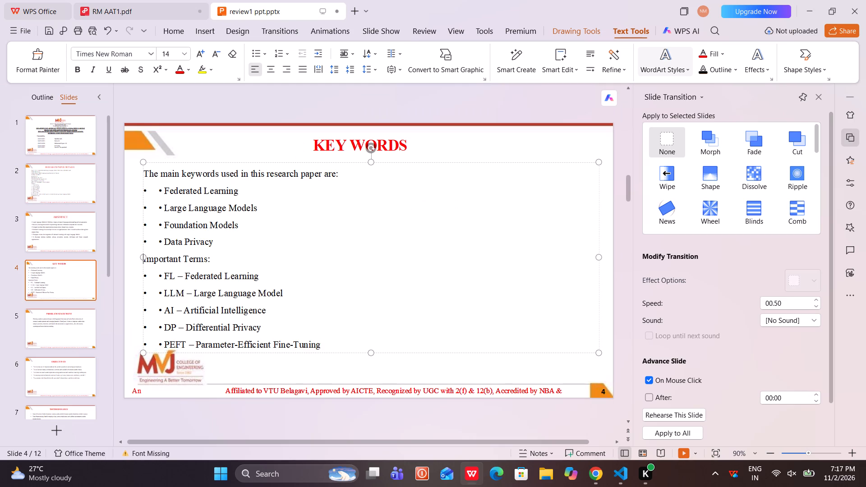
Delete the duplicate typed bullet characters from the Important Terms entries, from FL through PEFT, keeping one bullet per line.
{"action": "left_click", "coordinate": [162, 277]}
{"action": "key", "text": "BackSpace"}
{"action": "left_click", "coordinate": [164, 293]}
{"action": "key", "text": "BackSpace"}
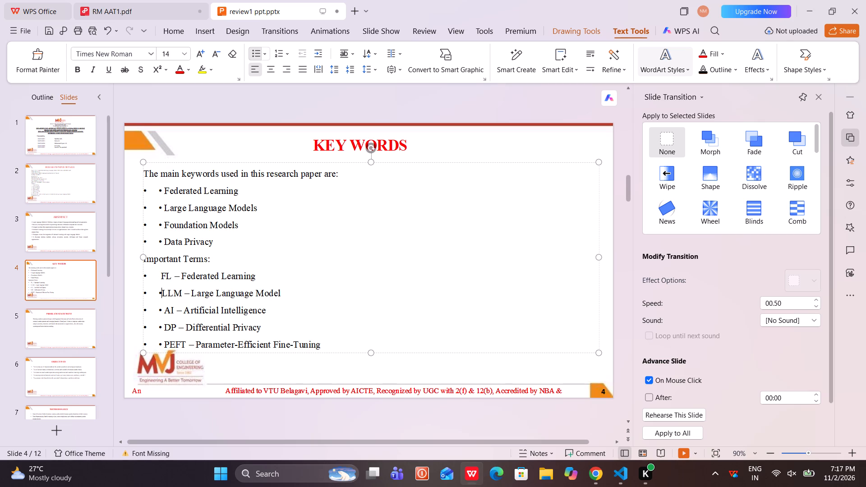
{"action": "key", "text": "BackSpace"}
{"action": "left_click", "coordinate": [163, 309]}
{"action": "key", "text": "BackSpace"}
{"action": "left_click", "coordinate": [166, 326]}
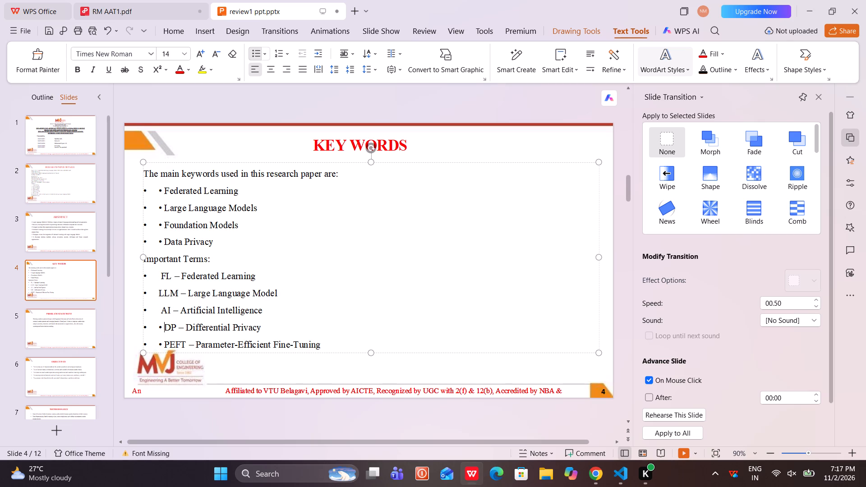
{"action": "key", "text": "BackSpace"}
{"action": "key", "text": "BackSpace"}
{"action": "left_click", "coordinate": [165, 343]}
{"action": "key", "text": "BackSpace"}
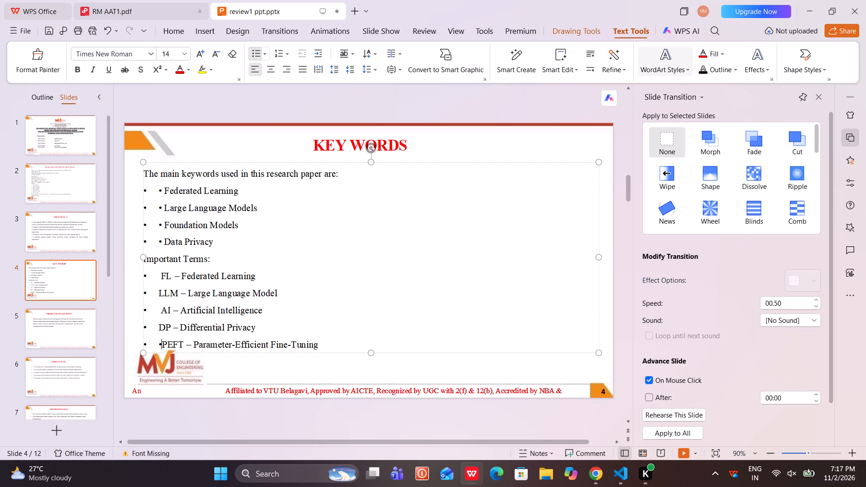
{"action": "key", "text": "BackSpace"}
{"action": "left_click", "coordinate": [164, 308]}
{"action": "key", "text": "BackSpace"}
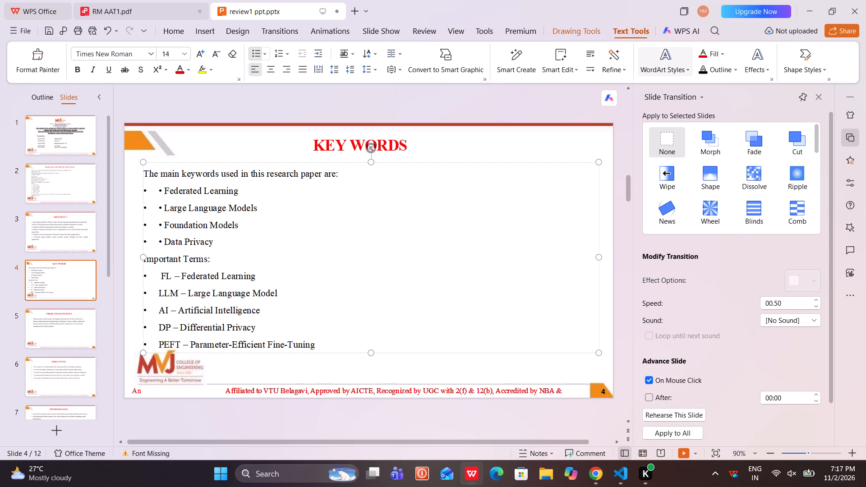
Delete the duplicate typed bullet characters from the four main keywords, Federated Learning through Data Privacy.
{"action": "left_click", "coordinate": [163, 191]}
{"action": "key", "text": "BackSpace"}
{"action": "key", "text": "BackSpace"}
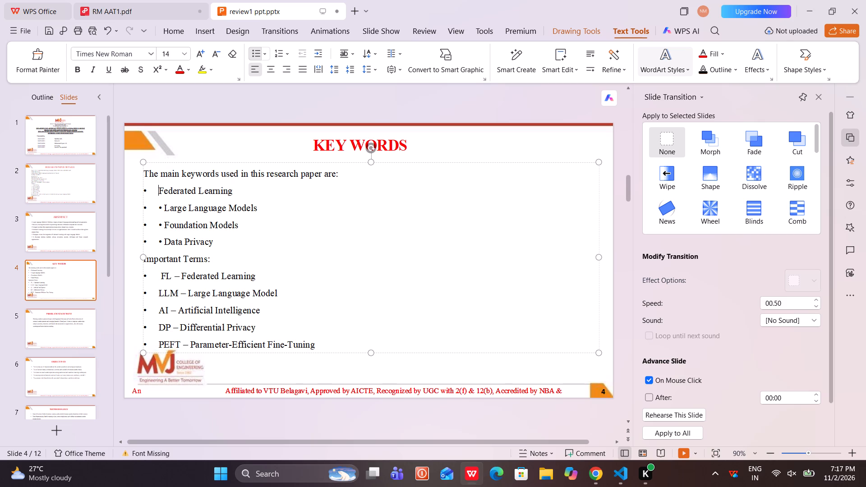
{"action": "left_click", "coordinate": [165, 208]}
{"action": "key", "text": "BackSpace"}
{"action": "key", "text": "BackSpace"}
{"action": "left_click", "coordinate": [165, 221]}
{"action": "key", "text": "BackSpace"}
{"action": "key", "text": "BackSpace"}
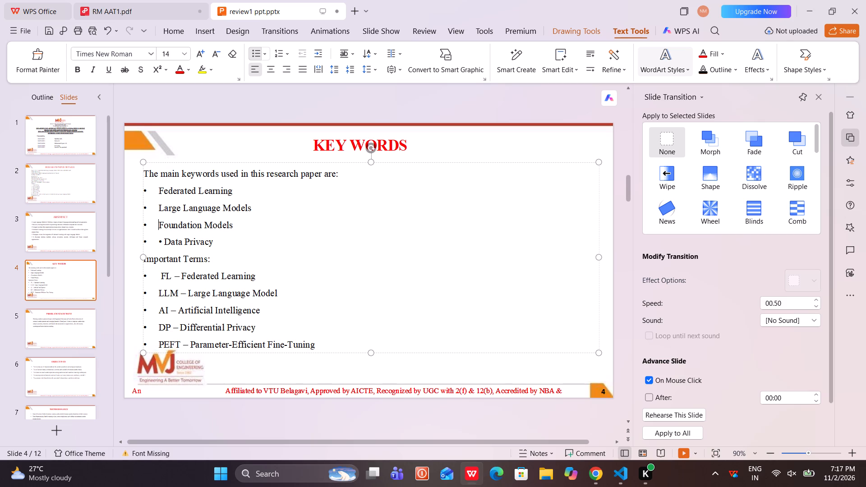
{"action": "left_click", "coordinate": [165, 239]}
{"action": "key", "text": "BackSpace"}
{"action": "key", "text": "BackSpace"}
{"action": "left_click", "coordinate": [310, 222]}
{"action": "left_click", "coordinate": [379, 427]}
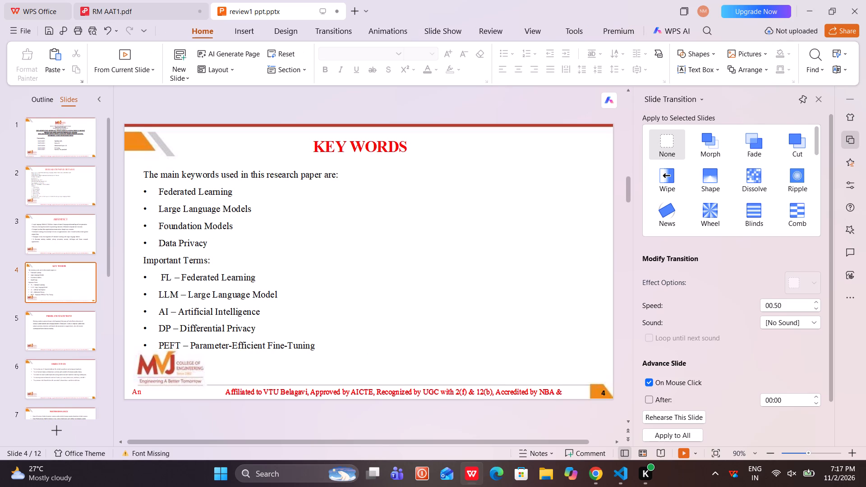
Save the presentation.
{"action": "key", "text": "ctrl+c"}
{"action": "key", "text": "ctrl+s"}
{"action": "key", "text": "ctrl+s"}
{"action": "key", "text": "ctrl+s"}
Widen the small "An" footer text box on slide 4 and move it right, close before "Affiliated to VTU Belagavi".
{"action": "scroll", "coordinate": [350, 377], "scroll_direction": "down", "scroll_amount": 3}
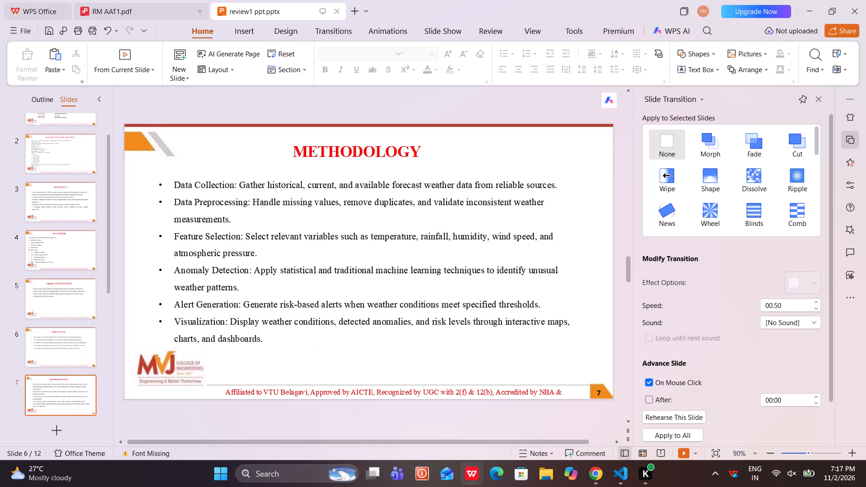
{"action": "scroll", "coordinate": [350, 377], "scroll_direction": "up", "scroll_amount": 3}
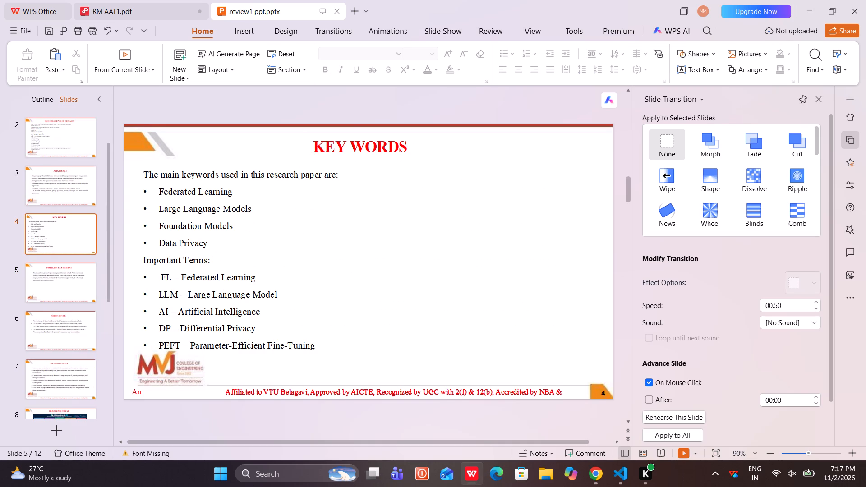
{"action": "left_click", "coordinate": [154, 393]}
{"action": "left_click", "coordinate": [145, 395]}
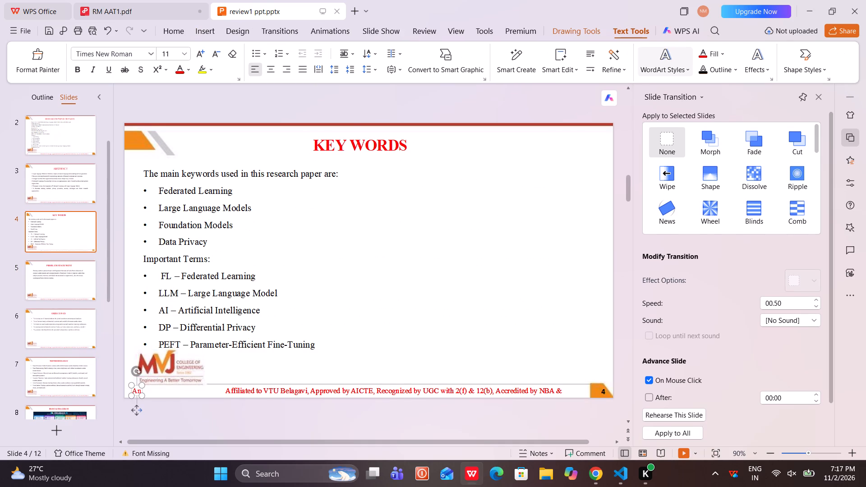
{"action": "left_click_drag", "start_coordinate": [142, 393], "coordinate": [209, 390]}
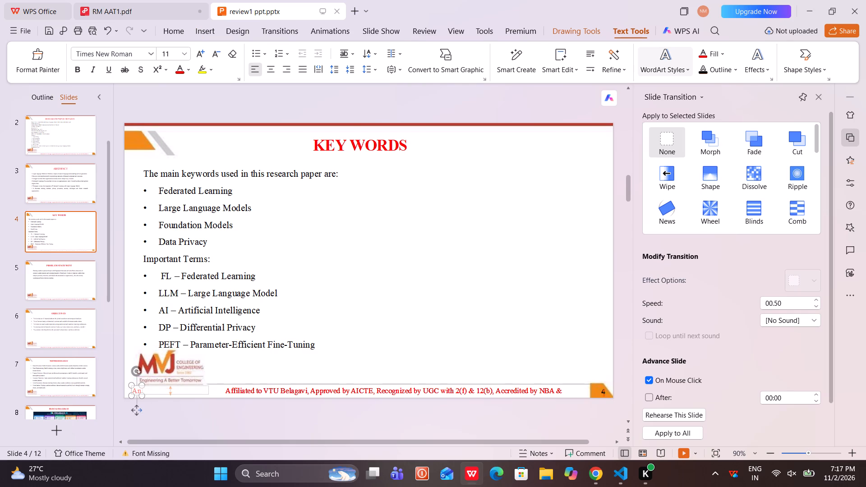
{"action": "left_click_drag", "start_coordinate": [209, 390], "coordinate": [219, 392]}
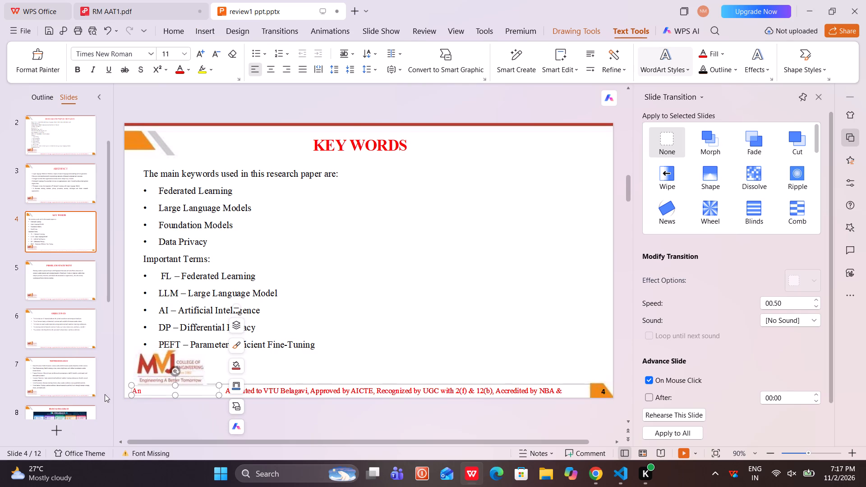
{"action": "left_click_drag", "start_coordinate": [130, 389], "coordinate": [192, 387]}
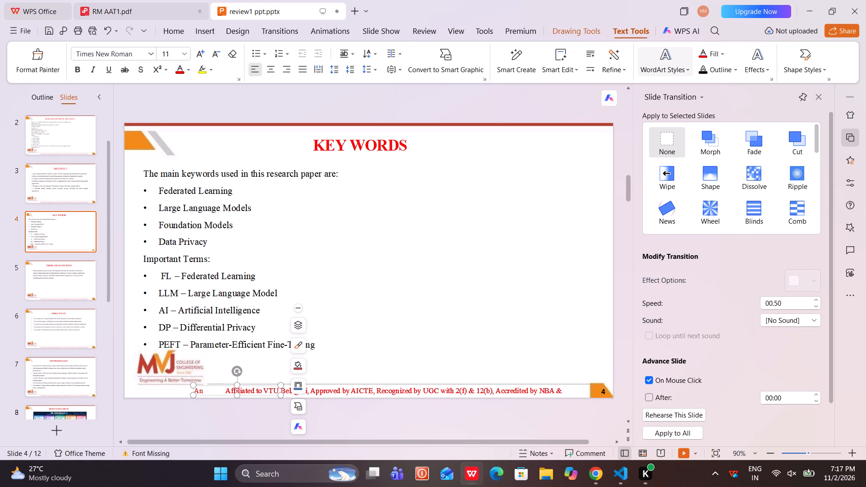
{"action": "left_click_drag", "start_coordinate": [192, 391], "coordinate": [208, 390]}
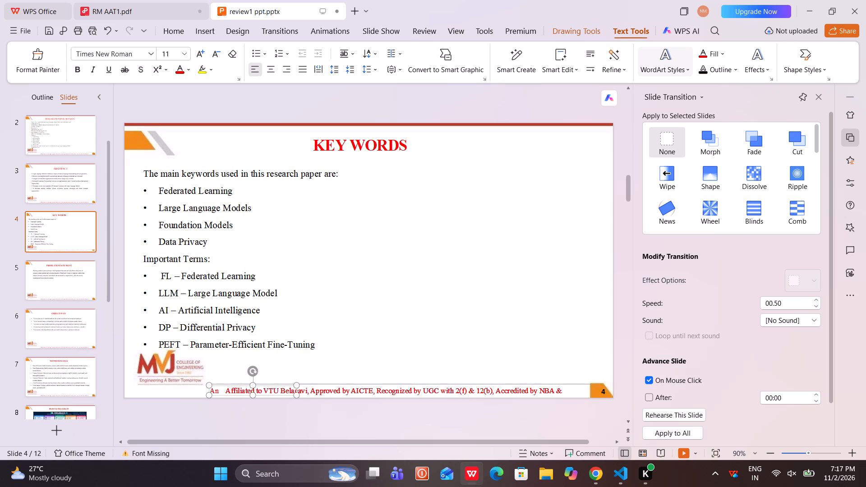
{"action": "left_click", "coordinate": [244, 371]}
Look through the deck from the title slide to THANK YOU, then return to the Problem Statement on slide 5.
{"action": "scroll", "coordinate": [244, 368], "scroll_direction": "up", "scroll_amount": 2}
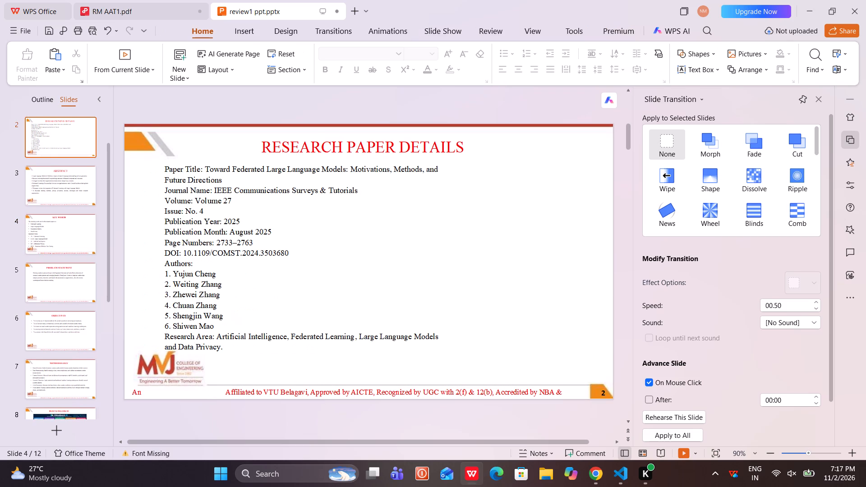
{"action": "scroll", "coordinate": [244, 365], "scroll_direction": "up", "scroll_amount": 8}
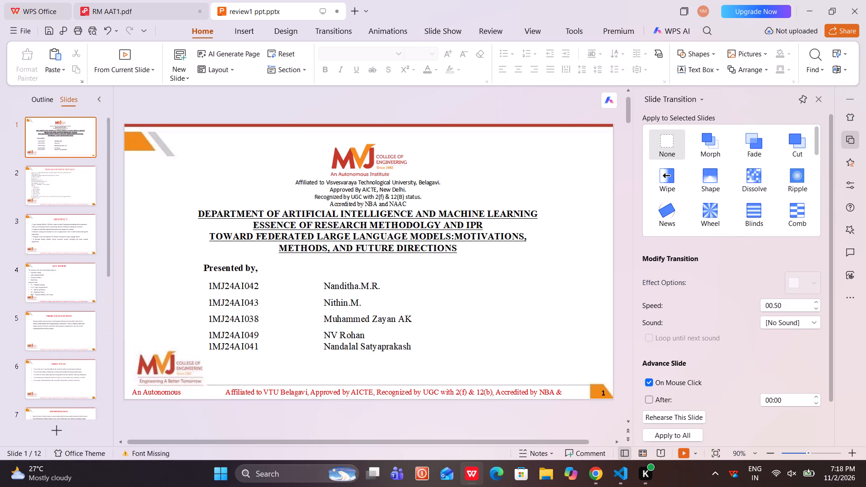
{"action": "scroll", "coordinate": [244, 365], "scroll_direction": "up", "scroll_amount": 5}
{"action": "scroll", "coordinate": [244, 365], "scroll_direction": "down", "scroll_amount": 13}
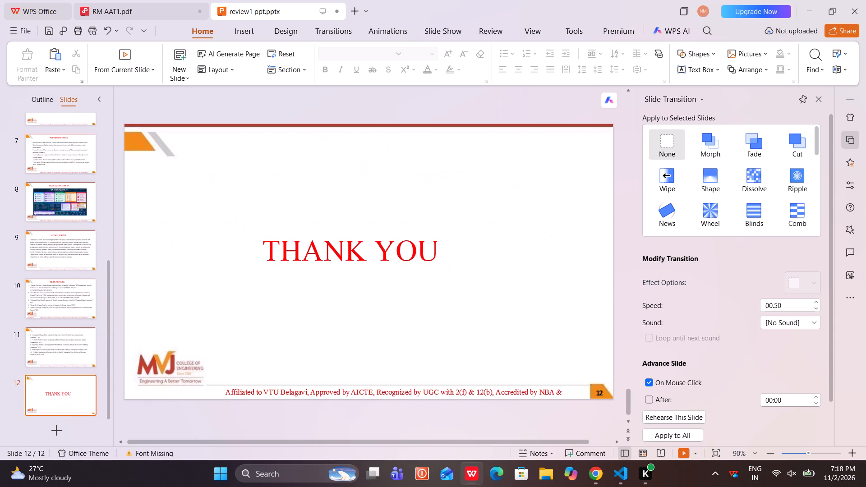
{"action": "scroll", "coordinate": [244, 365], "scroll_direction": "down", "scroll_amount": 8}
{"action": "scroll", "coordinate": [244, 365], "scroll_direction": "up", "scroll_amount": 5}
{"action": "scroll", "coordinate": [229, 299], "scroll_direction": "up", "scroll_amount": 16}
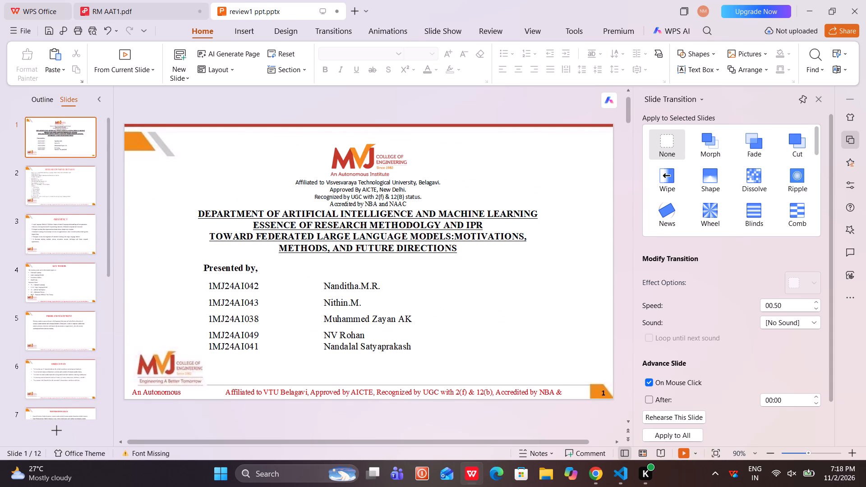
{"action": "scroll", "coordinate": [446, 372], "scroll_direction": "down", "scroll_amount": 2}
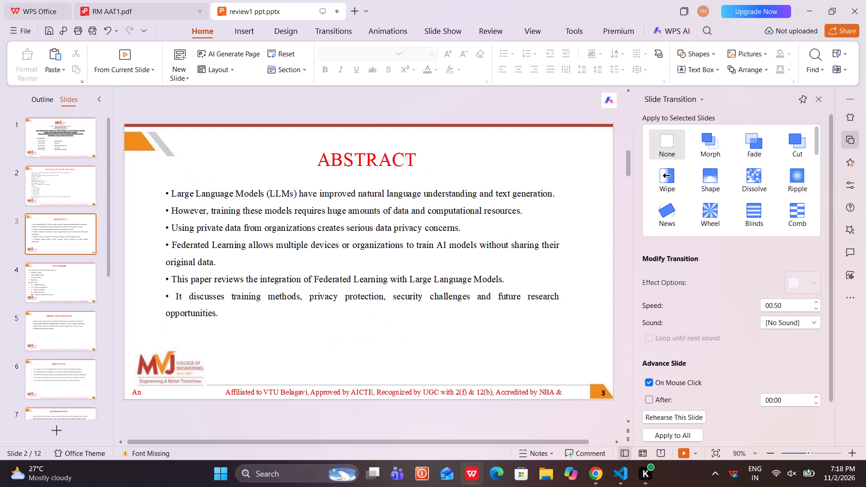
{"action": "scroll", "coordinate": [446, 372], "scroll_direction": "down", "scroll_amount": 2}
{"action": "scroll", "coordinate": [446, 372], "scroll_direction": "up", "scroll_amount": 2}
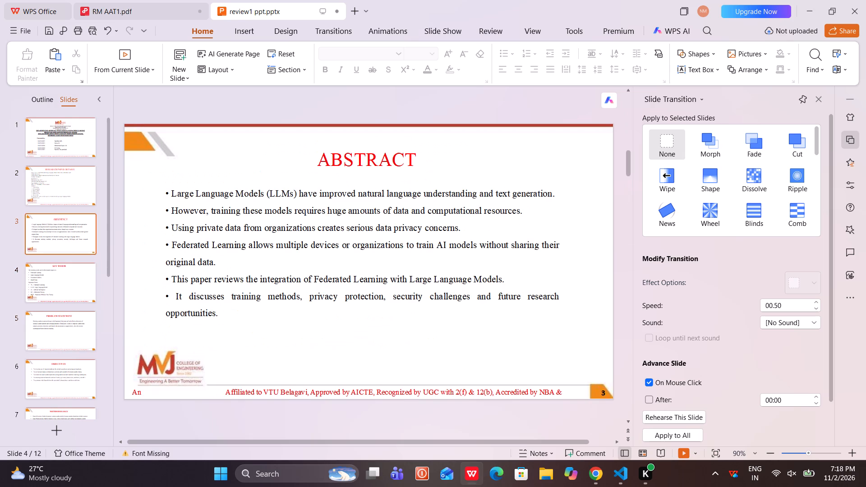
{"action": "scroll", "coordinate": [446, 372], "scroll_direction": "down", "scroll_amount": 2}
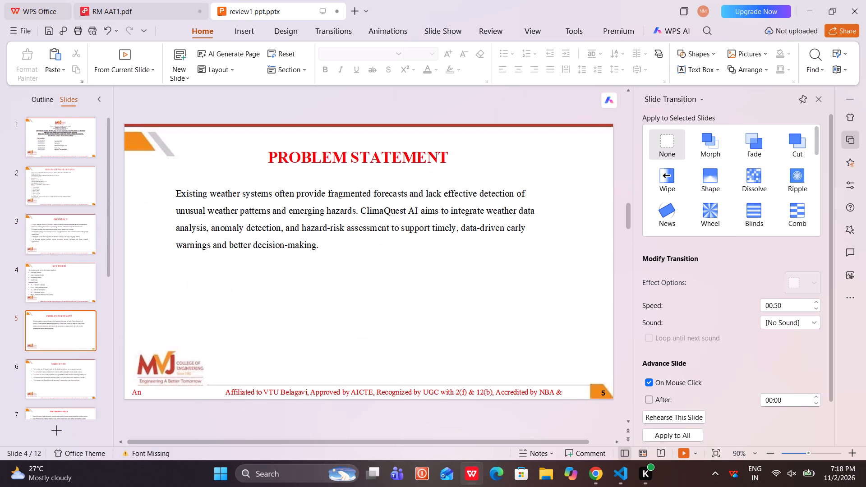
Switch to RM AAT1.pdf and examine the pages following Key Words, from Introduction through Methodology, returning to the Introduction page.
{"action": "left_click", "coordinate": [116, 0]}
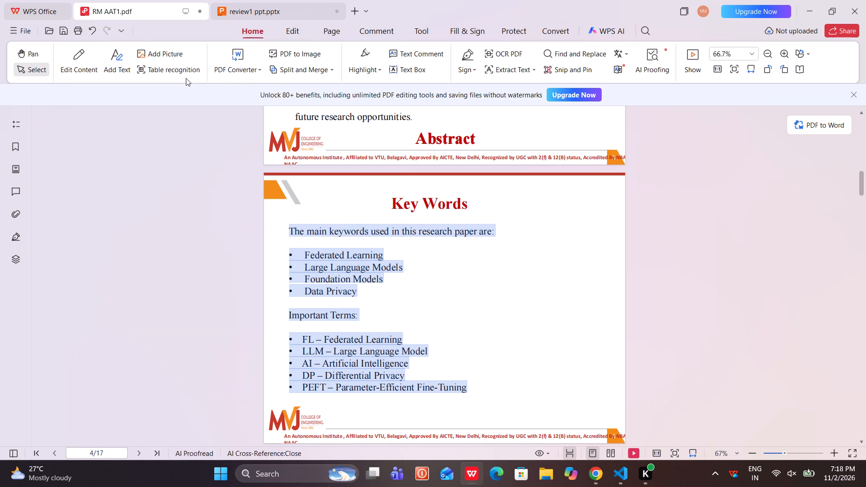
{"action": "scroll", "coordinate": [526, 223], "scroll_direction": "down", "scroll_amount": 8}
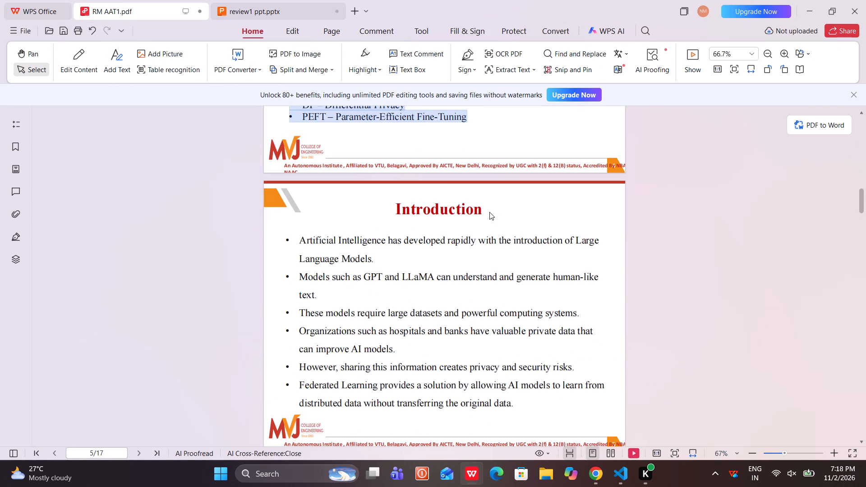
{"action": "scroll", "coordinate": [489, 212], "scroll_direction": "down", "scroll_amount": 9}
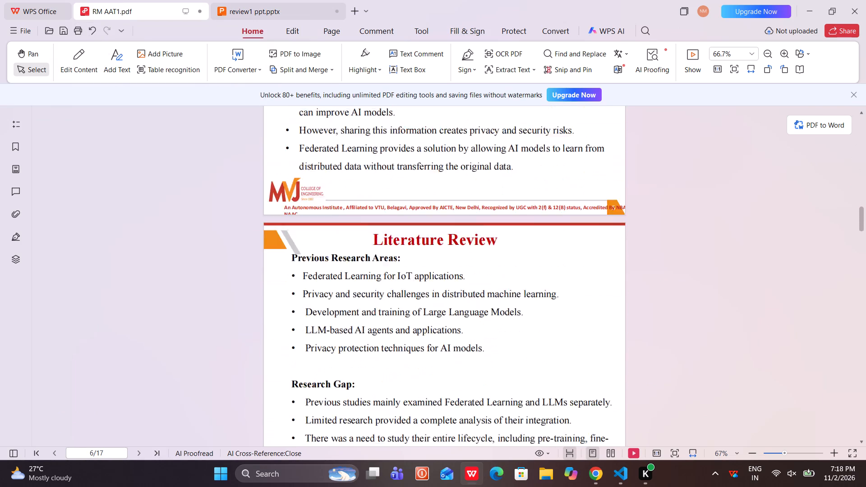
{"action": "scroll", "coordinate": [489, 212], "scroll_direction": "down", "scroll_amount": 6}
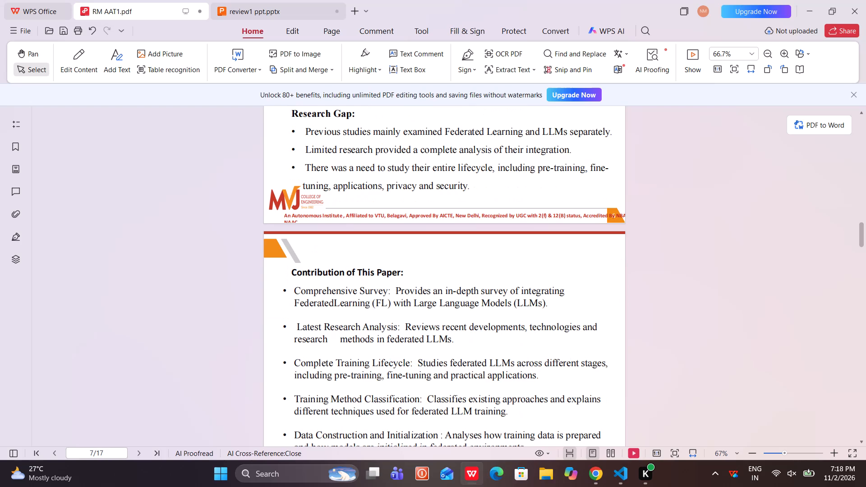
{"action": "scroll", "coordinate": [488, 218], "scroll_direction": "down", "scroll_amount": 3}
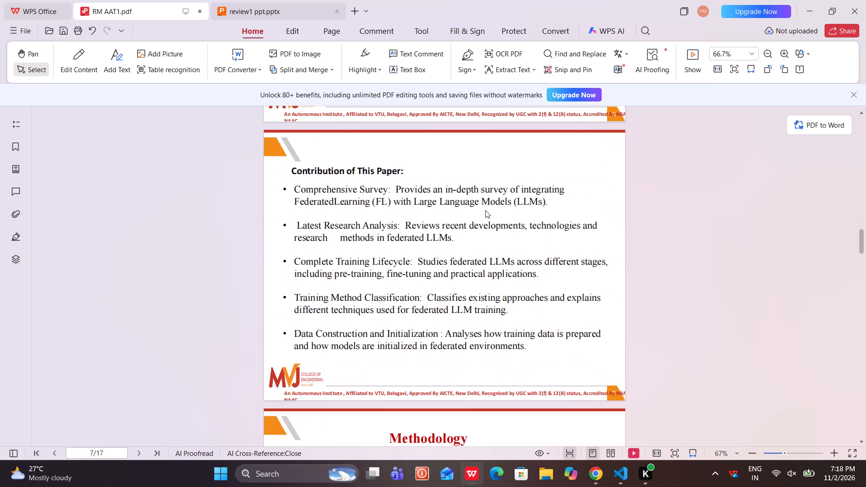
{"action": "scroll", "coordinate": [484, 210], "scroll_direction": "down", "scroll_amount": 2}
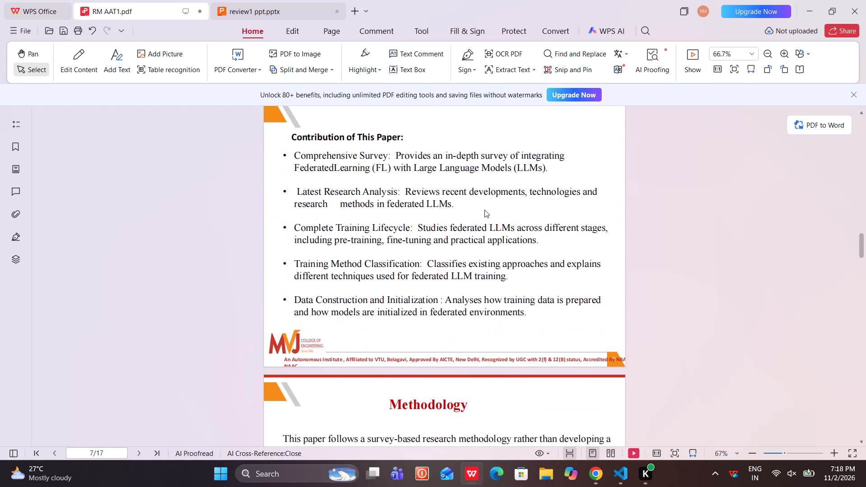
{"action": "scroll", "coordinate": [484, 210], "scroll_direction": "down", "scroll_amount": 3}
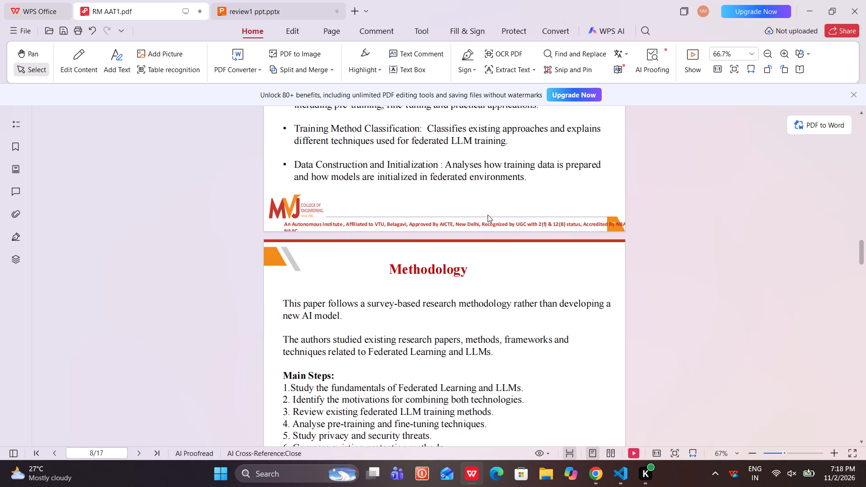
{"action": "scroll", "coordinate": [449, 186], "scroll_direction": "up", "scroll_amount": 3}
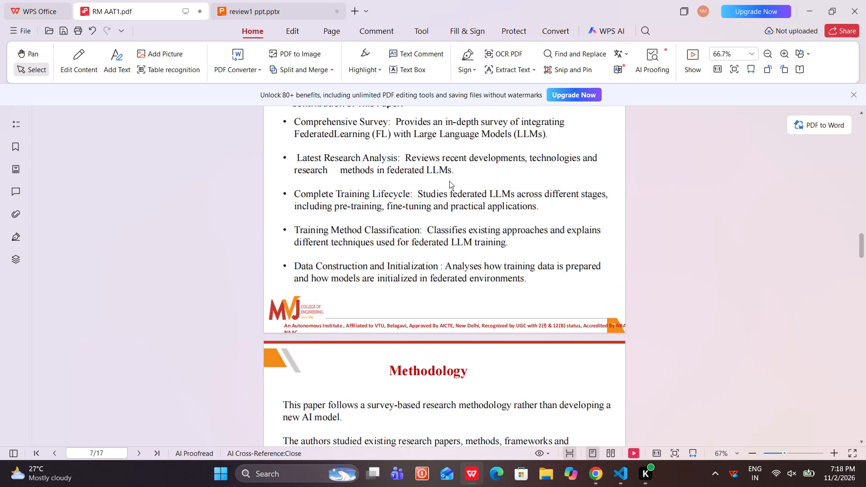
{"action": "scroll", "coordinate": [449, 181], "scroll_direction": "up", "scroll_amount": 10}
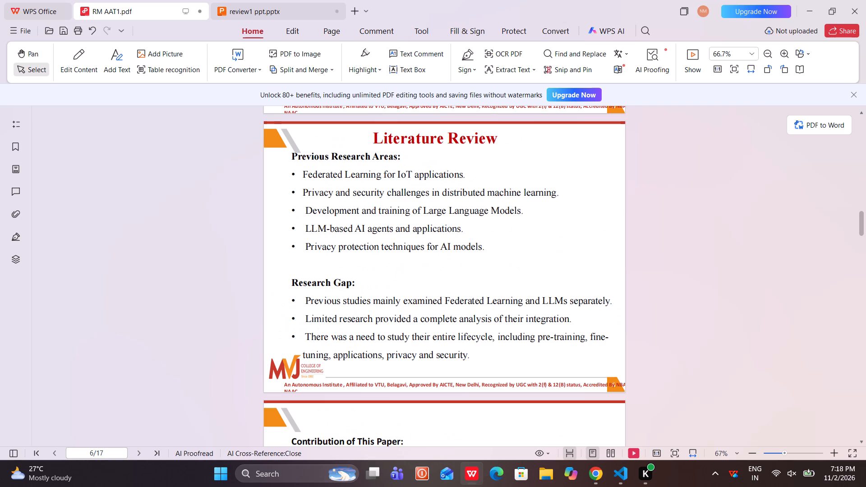
{"action": "scroll", "coordinate": [408, 159], "scroll_direction": "up", "scroll_amount": 5}
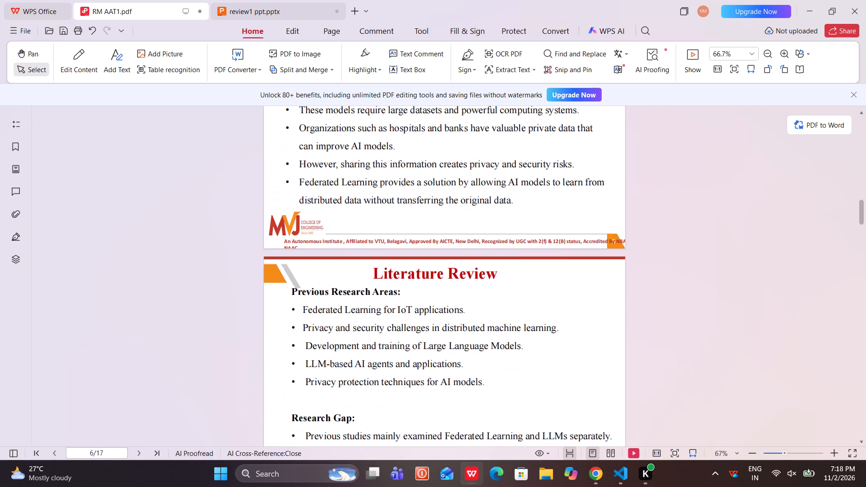
{"action": "scroll", "coordinate": [407, 158], "scroll_direction": "up", "scroll_amount": 3}
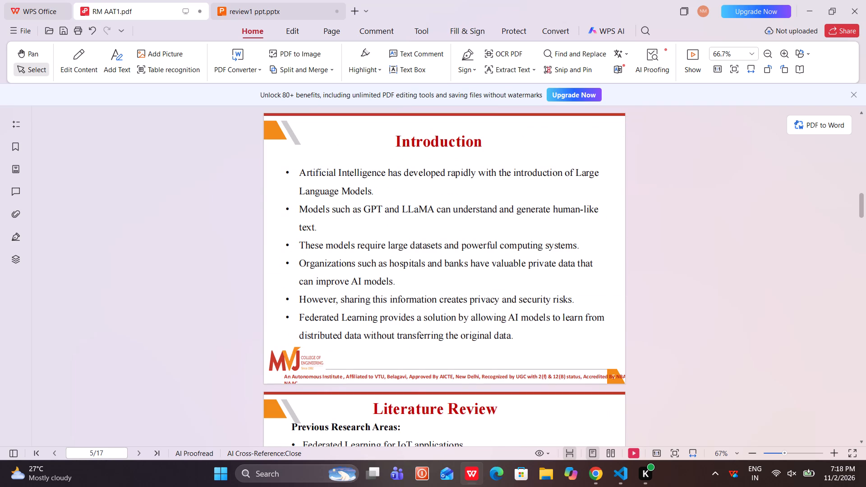
Replace the PROBLEM STATEMENT title on slide 5 with the "Introduction" heading copied from RM AAT1.pdf.
{"action": "left_click_drag", "start_coordinate": [487, 143], "coordinate": [391, 143]}
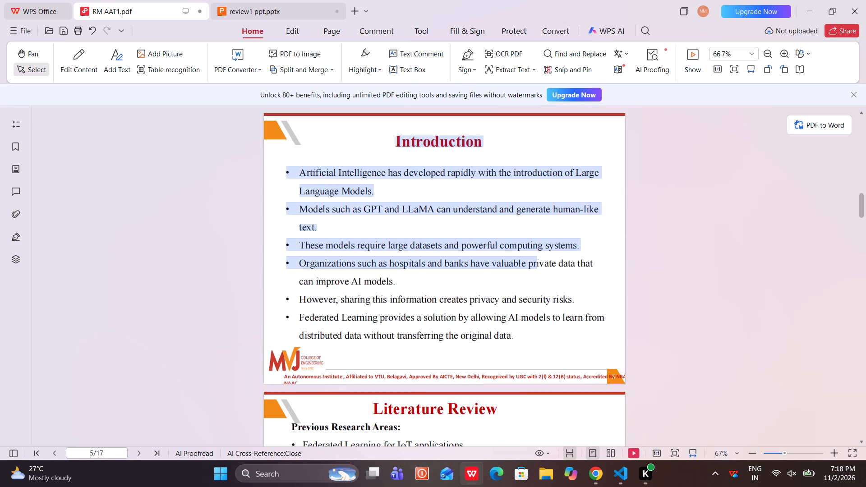
{"action": "left_click_drag", "start_coordinate": [391, 143], "coordinate": [394, 126]}
{"action": "left_click", "coordinate": [392, 130]}
{"action": "left_click", "coordinate": [392, 137]}
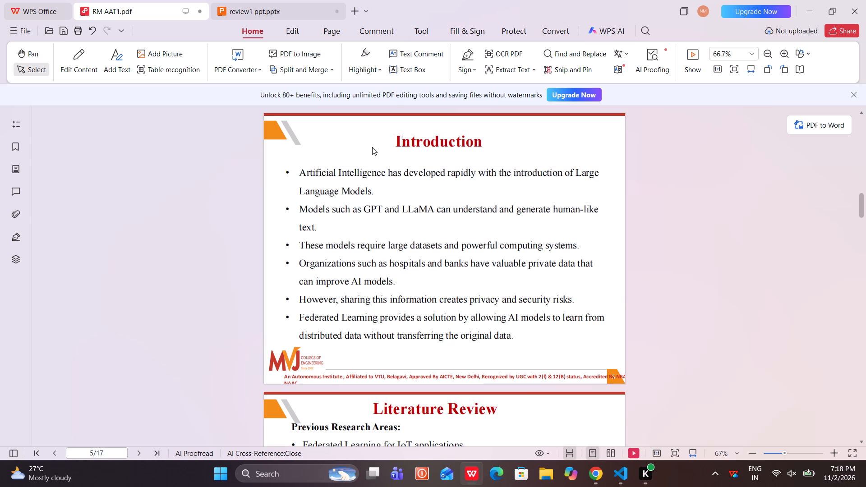
{"action": "left_click_drag", "start_coordinate": [394, 138], "coordinate": [501, 139]}
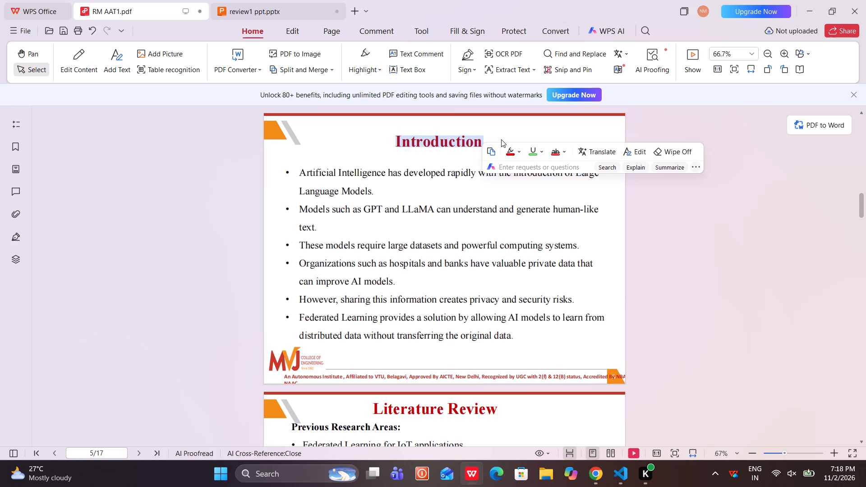
{"action": "key", "text": "ctrl+c"}
{"action": "left_click", "coordinate": [248, 0]}
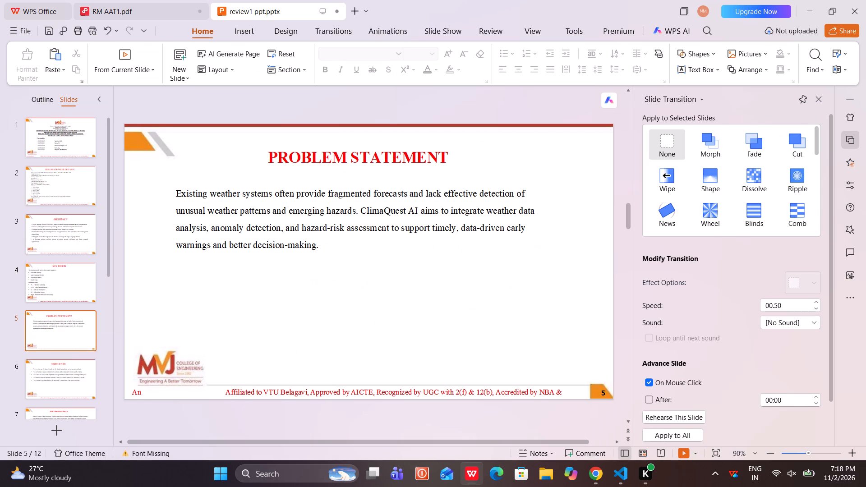
{"action": "left_click_drag", "start_coordinate": [446, 157], "coordinate": [269, 169]}
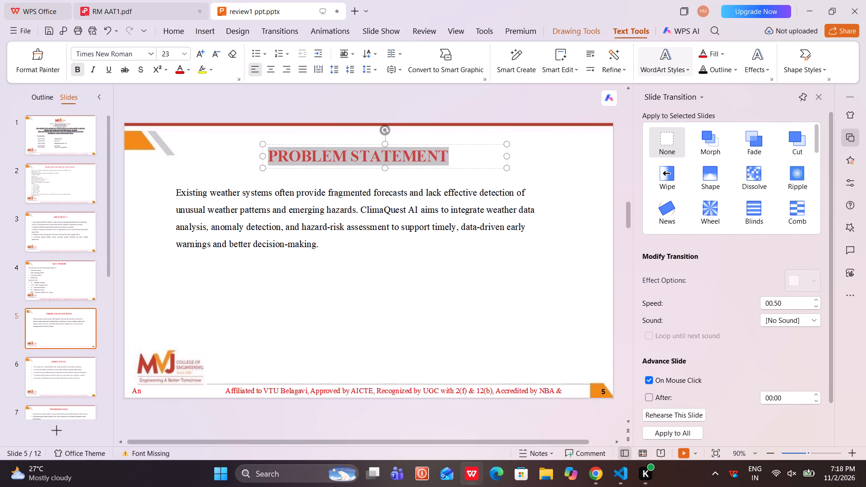
{"action": "left_click_drag", "start_coordinate": [269, 169], "coordinate": [268, 169]}
{"action": "key", "text": "BackSpace"}
{"action": "key", "text": "ctrl+v"}
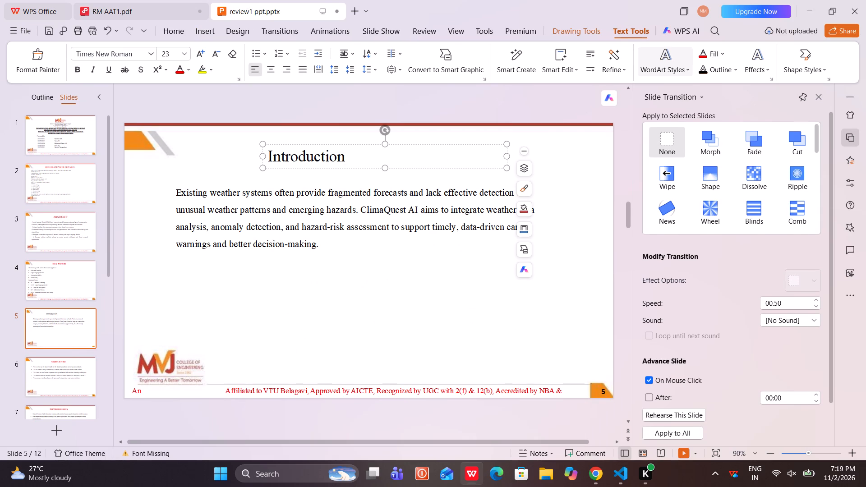
Rewrite the pasted slide 5 title in capitals as INTRODUCTION.
{"action": "key", "text": "BackSpace"}
{"action": "key", "text": "BackSpace"}
{"action": "key", "text": "BackSpace"}
{"action": "key", "text": "BackSpace"}
{"action": "key", "text": "BackSpace"}
{"action": "key", "text": "BackSpace"}
{"action": "key", "text": "BackSpace"}
{"action": "key", "text": "BackSpace"}
{"action": "key", "text": "BackSpace"}
{"action": "key", "text": "BackSpace"}
{"action": "key", "text": "BackSpace"}
{"action": "key", "text": "BackSpace"}
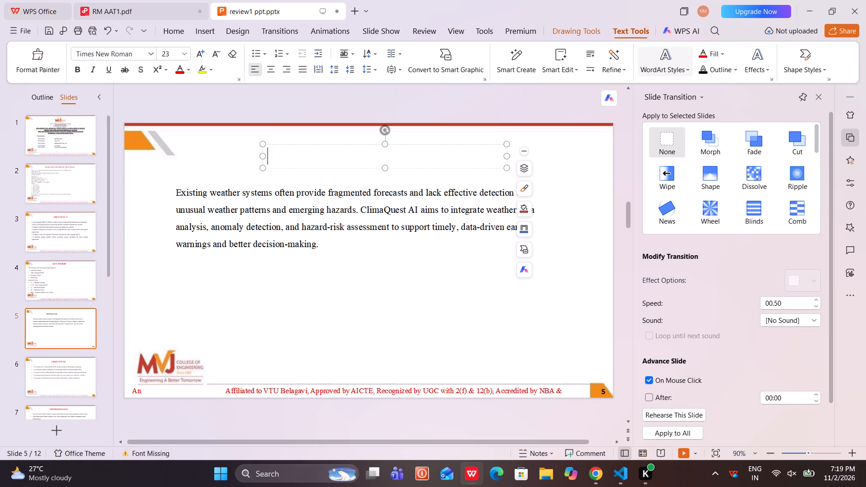
{"action": "type", "text": "INTRODUV"}
{"action": "key", "text": "BackSpace"}
{"action": "type", "text": "CTION"}
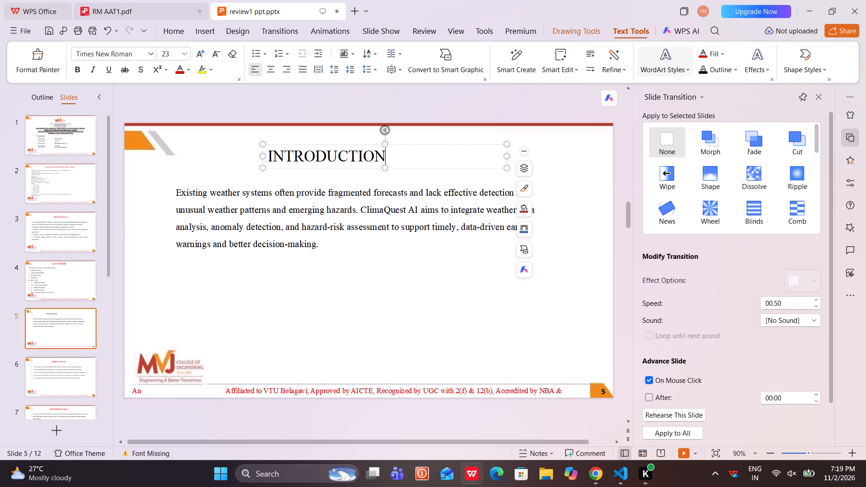
Narrow the slide 5 title box from its left edge so the INTRODUCTION title shifts right.
{"action": "left_click_drag", "start_coordinate": [263, 156], "coordinate": [296, 153]}
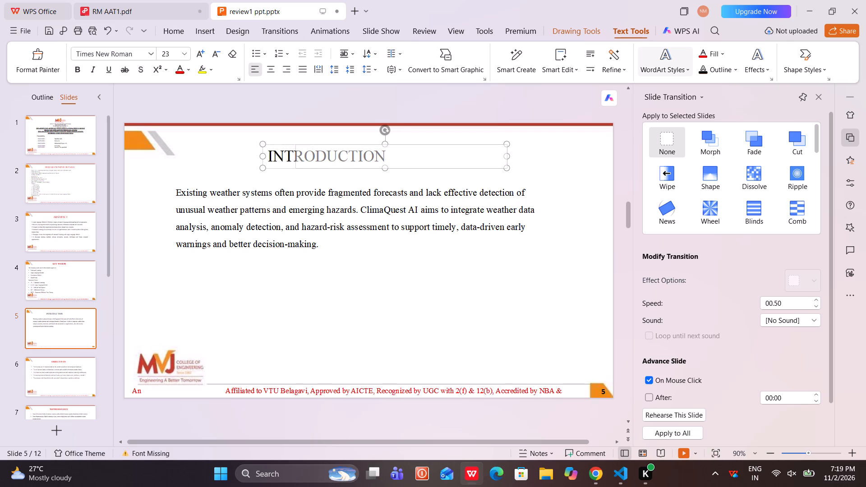
{"action": "left_click_drag", "start_coordinate": [296, 153], "coordinate": [298, 153]}
{"action": "left_click", "coordinate": [302, 156]}
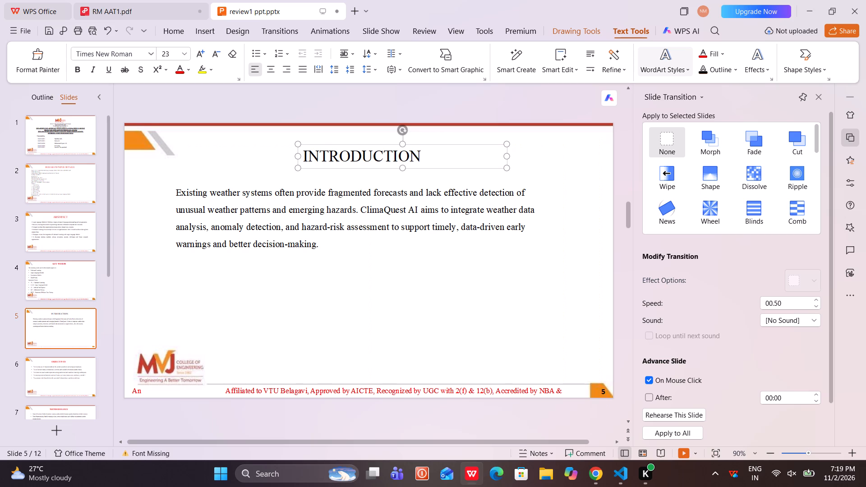
Colour the INTRODUCTION title text red.
{"action": "left_click_drag", "start_coordinate": [420, 155], "coordinate": [302, 165]}
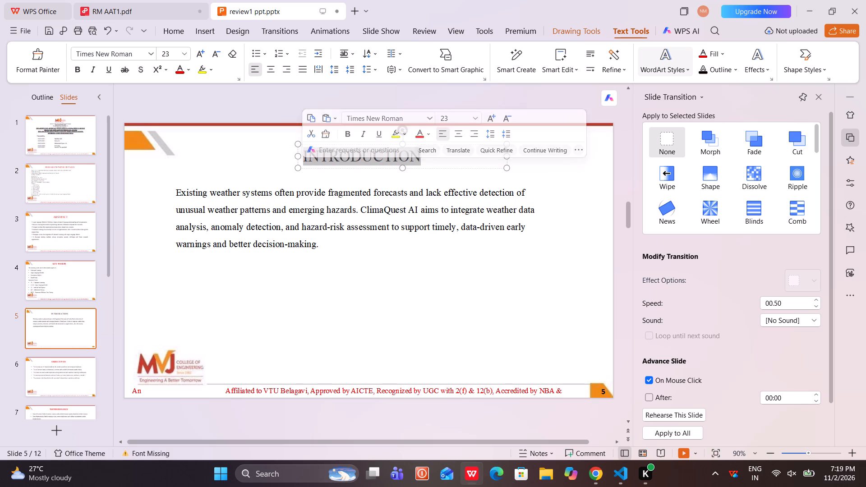
{"action": "left_click", "coordinate": [181, 73]}
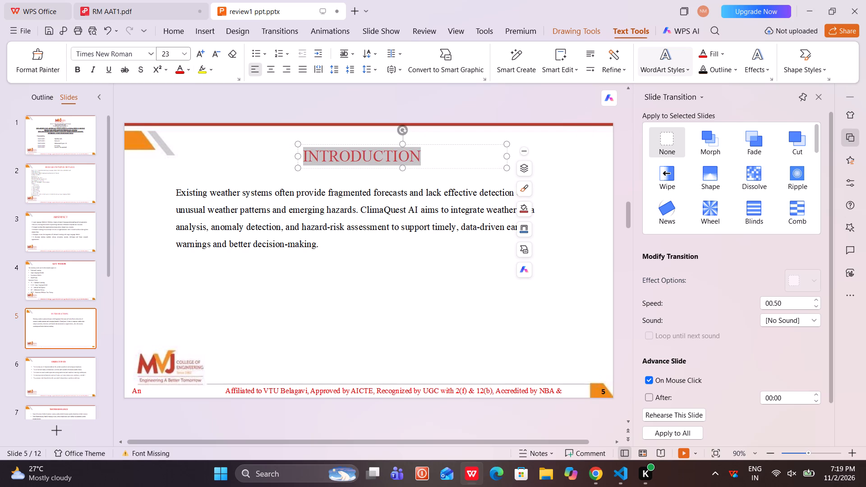
{"action": "left_click", "coordinate": [251, 126]}
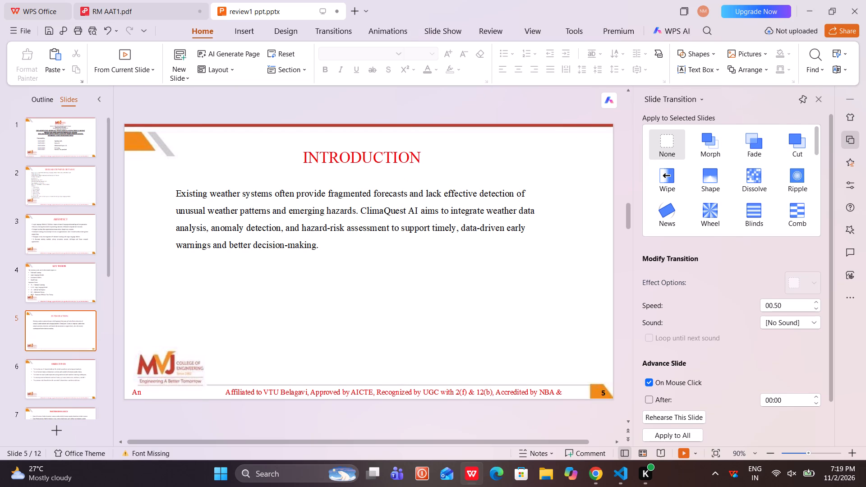
Replace the weather-systems paragraph on slide 5 with the six Introduction bullet points copied from RM AAT1.pdf.
{"action": "left_click", "coordinate": [171, 189]}
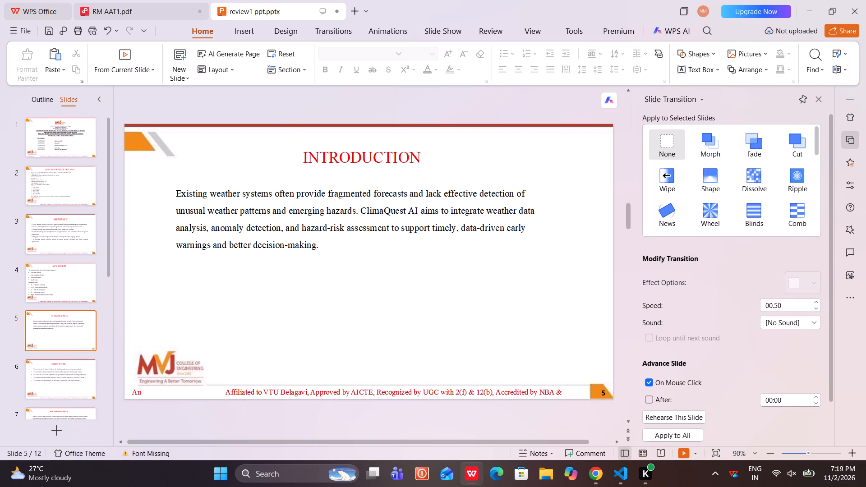
{"action": "left_click", "coordinate": [175, 193]}
{"action": "left_click_drag", "start_coordinate": [177, 189], "coordinate": [180, 192]}
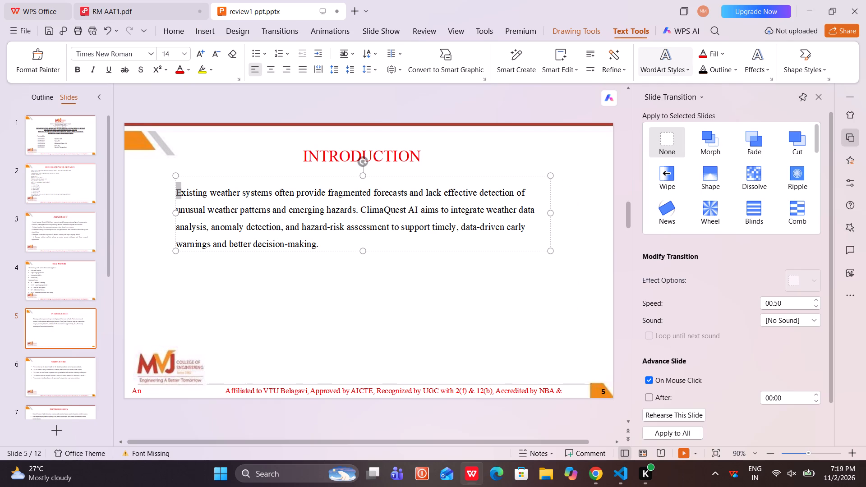
{"action": "left_click_drag", "start_coordinate": [180, 192], "coordinate": [326, 241]}
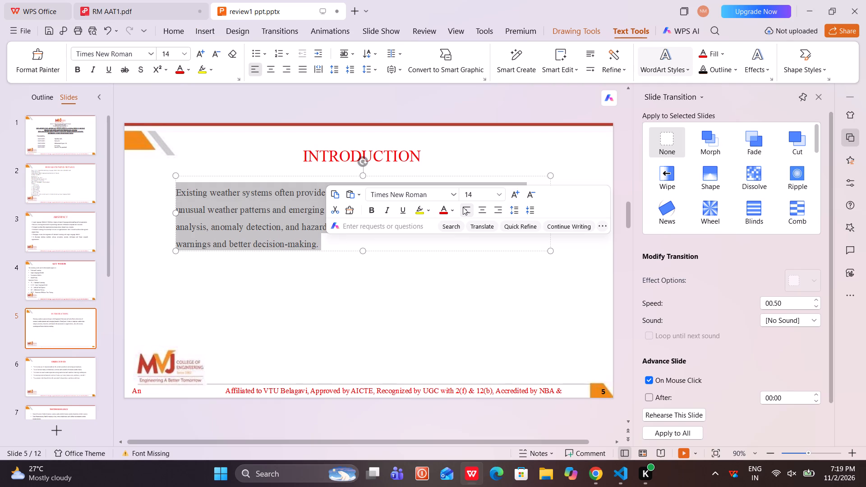
{"action": "key", "text": "BackSpace"}
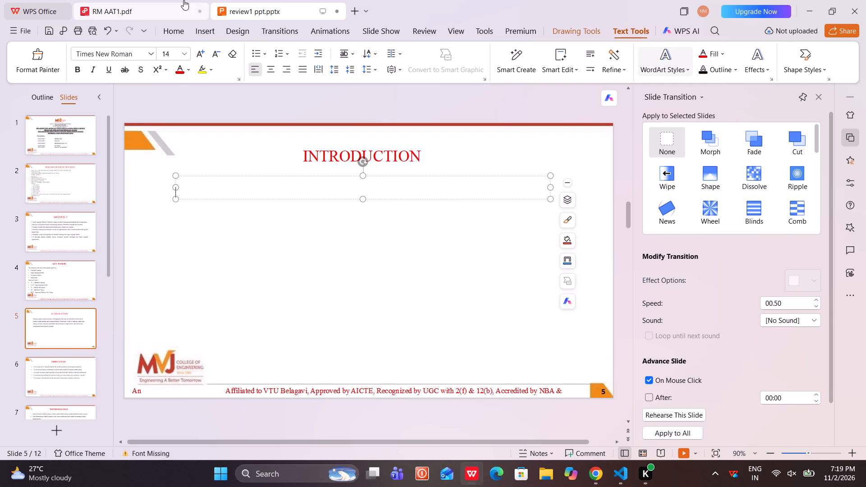
{"action": "left_click", "coordinate": [184, 0]}
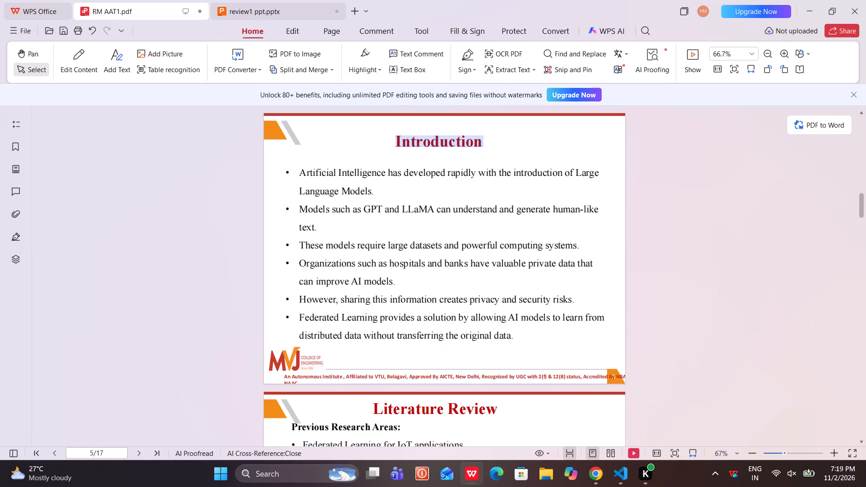
{"action": "left_click_drag", "start_coordinate": [517, 334], "coordinate": [263, 128]}
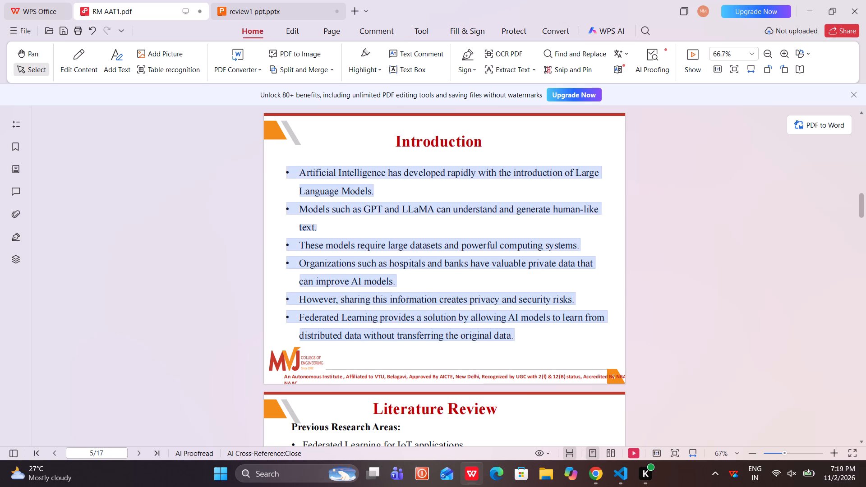
{"action": "left_click_drag", "start_coordinate": [263, 128], "coordinate": [264, 130]}
{"action": "key", "text": "ctrl+c"}
{"action": "left_click_drag", "start_coordinate": [286, 1], "coordinate": [288, 7]}
{"action": "key", "text": "ctrl+v"}
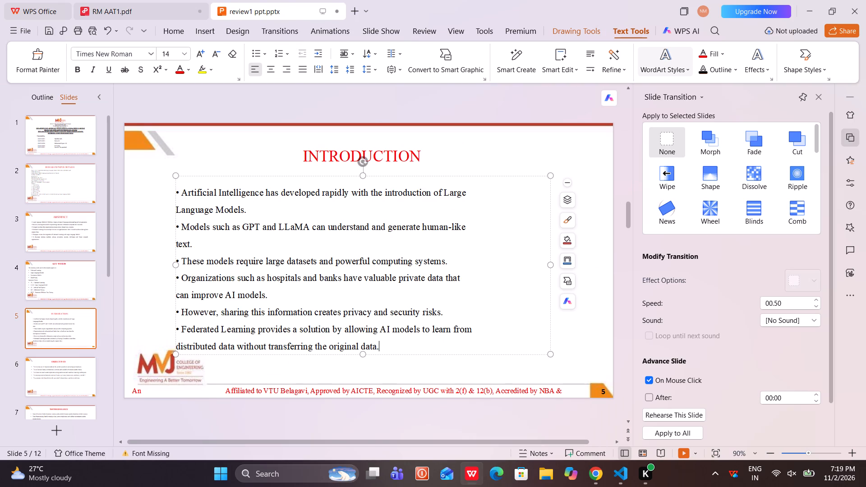
Widen the Introduction bullet text box slightly toward the slide's left edge.
{"action": "left_click_drag", "start_coordinate": [175, 266], "coordinate": [175, 264]}
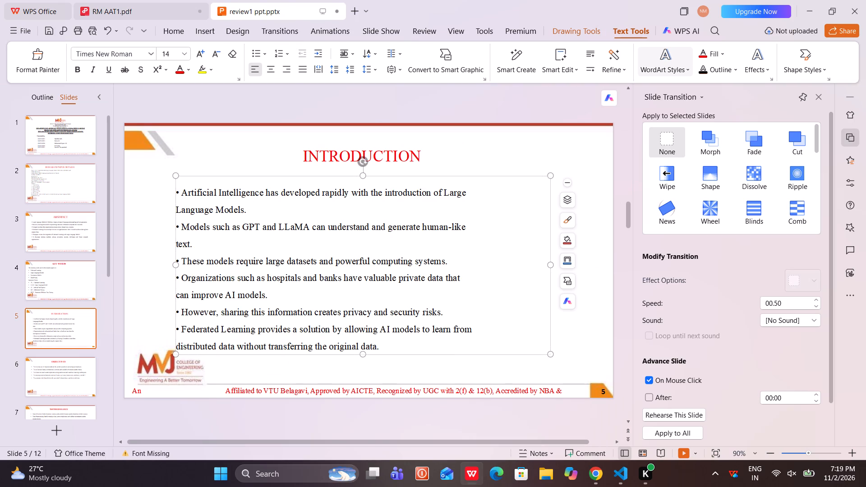
{"action": "left_click_drag", "start_coordinate": [175, 264], "coordinate": [164, 259]}
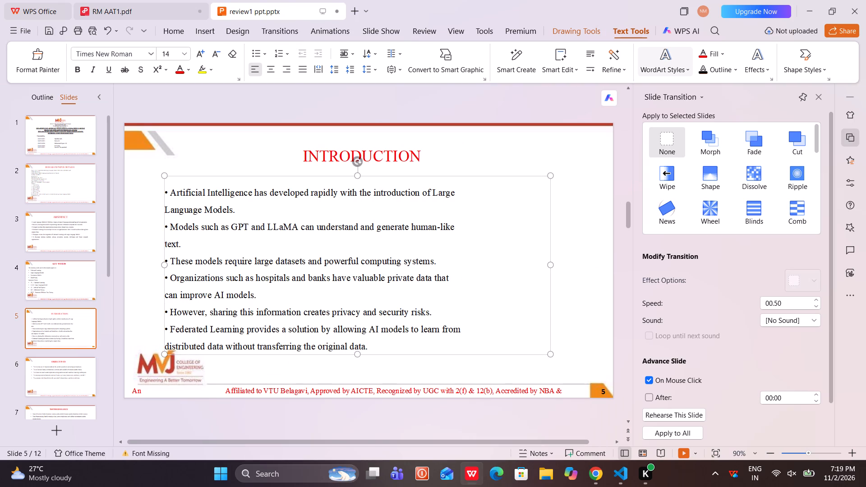
Delete "Language" from the first Introduction bullet, join "Models." onto its first line, and add extra spaces around "Large".
{"action": "left_click", "coordinate": [164, 207]}
{"action": "left_click", "coordinate": [166, 210]}
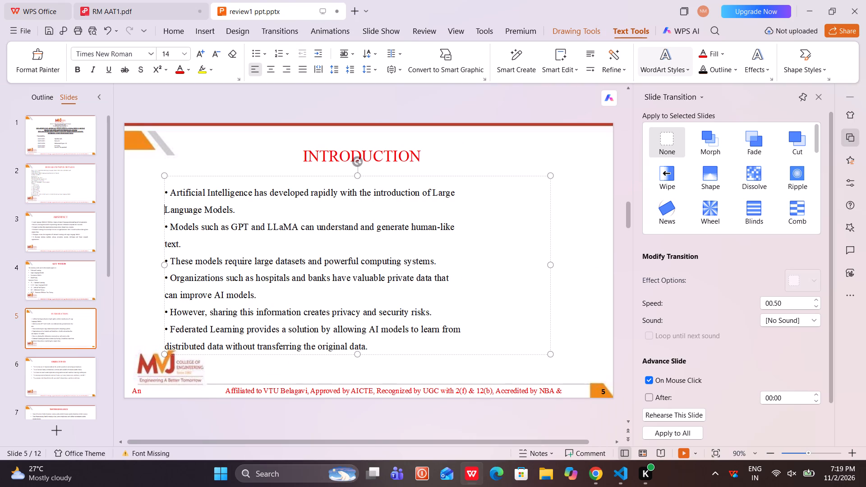
{"action": "left_click", "coordinate": [166, 210]}
{"action": "key", "text": "BackSpace"}
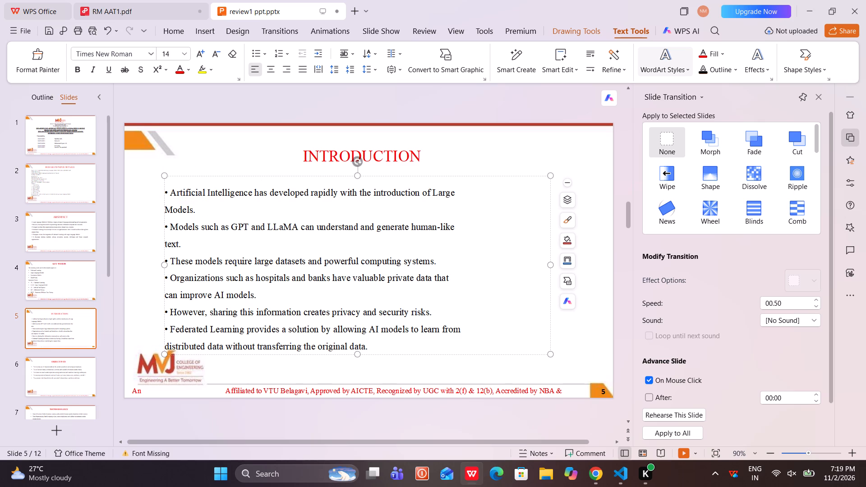
{"action": "key", "text": "BackSpace"}
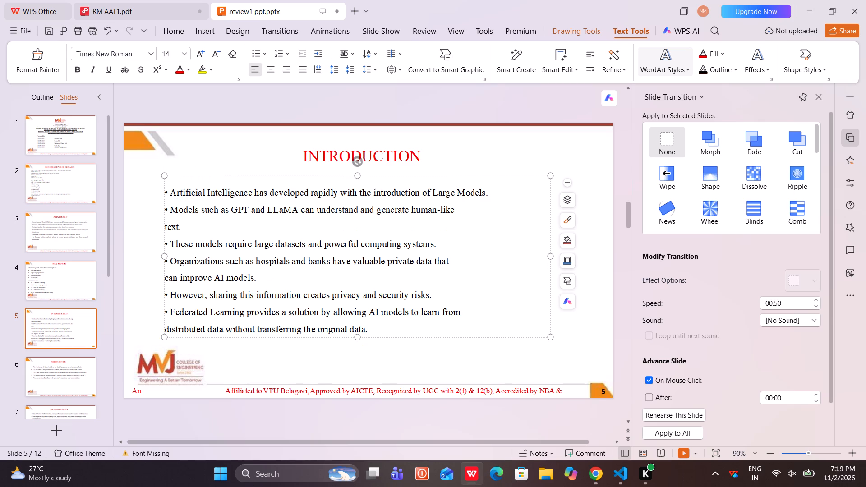
{"action": "key", "text": "space"}
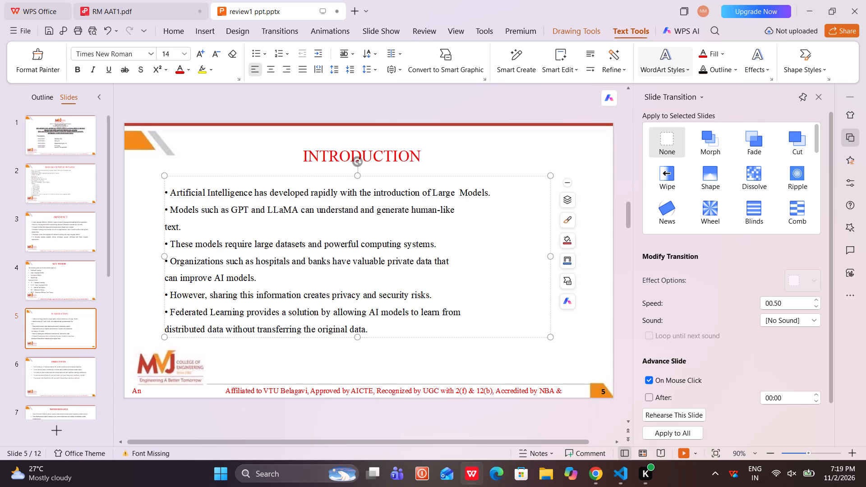
{"action": "left_click", "coordinate": [431, 193]}
{"action": "key", "text": "space"}
{"action": "key", "text": "space"}
Remove the line breaks inside the "Models such as GPT", "Organizations" and "Federated Learning" bullets so each runs as continuous text.
{"action": "left_click", "coordinate": [166, 226]}
{"action": "key", "text": "space"}
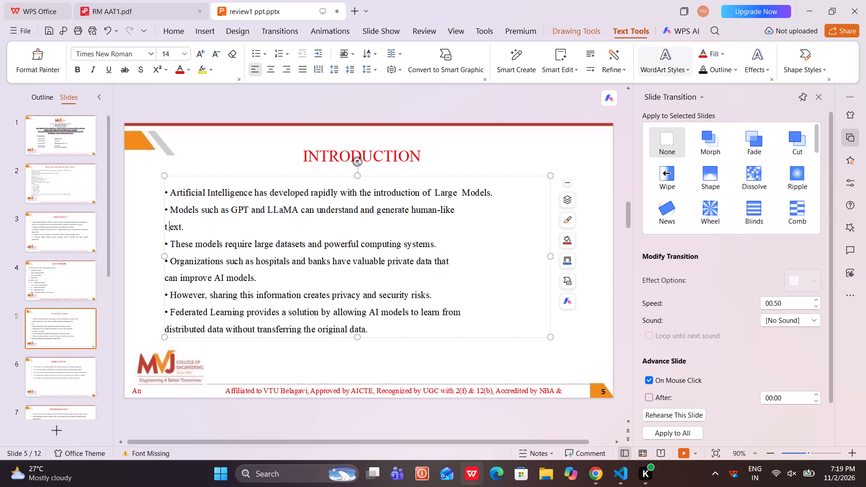
{"action": "key", "text": "BackSpace"}
{"action": "key", "text": "Left"}
{"action": "key", "text": "BackSpace"}
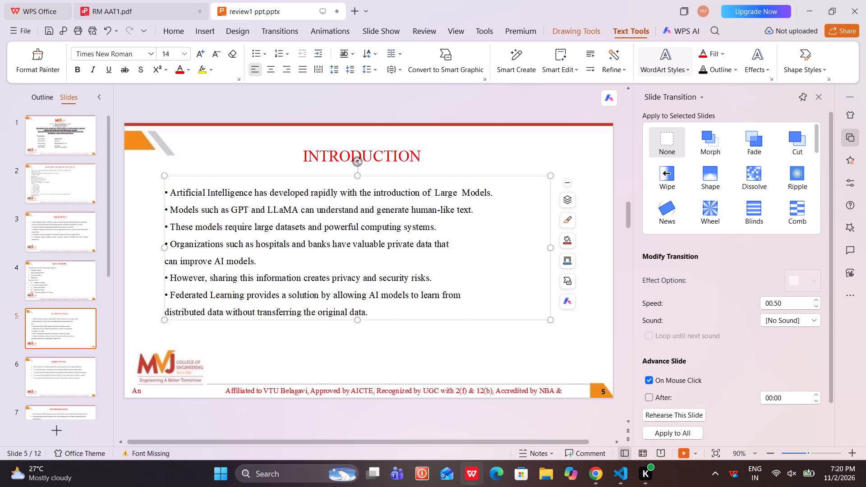
{"action": "left_click", "coordinate": [168, 260]}
{"action": "key", "text": "Left"}
{"action": "key", "text": "BackSpace"}
{"action": "left_click", "coordinate": [167, 290]}
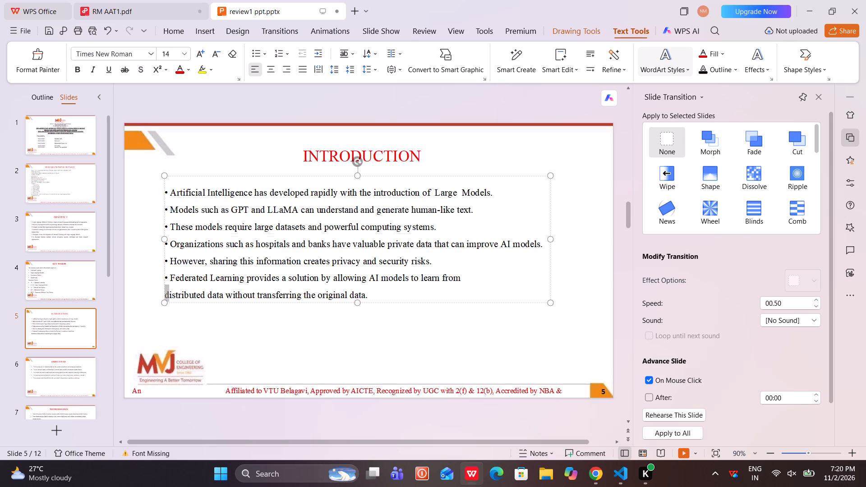
{"action": "left_click", "coordinate": [170, 298]}
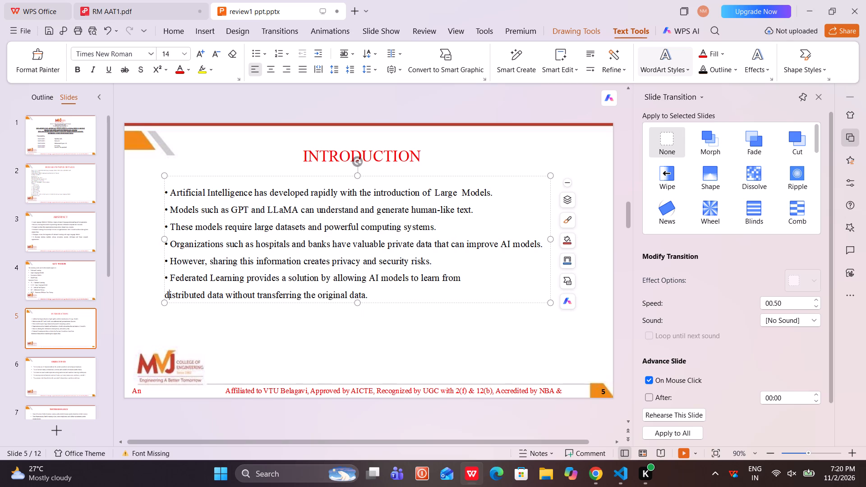
{"action": "key", "text": "Left"}
{"action": "key", "text": "BackSpace"}
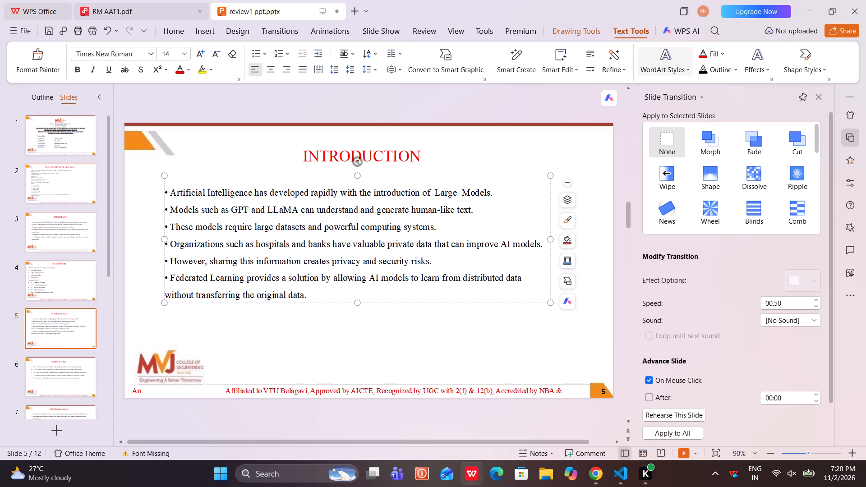
Justify all six Introduction bullet points on slide 5.
{"action": "left_click_drag", "start_coordinate": [317, 294], "coordinate": [278, 276]}
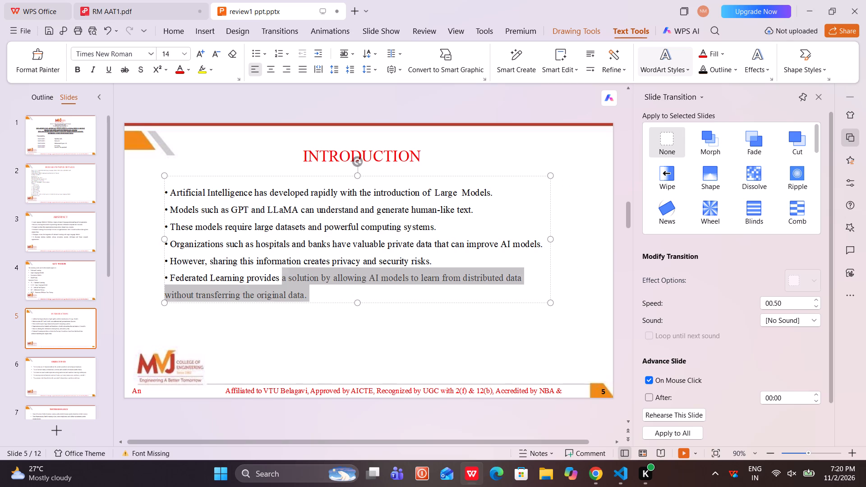
{"action": "left_click_drag", "start_coordinate": [278, 276], "coordinate": [164, 182]}
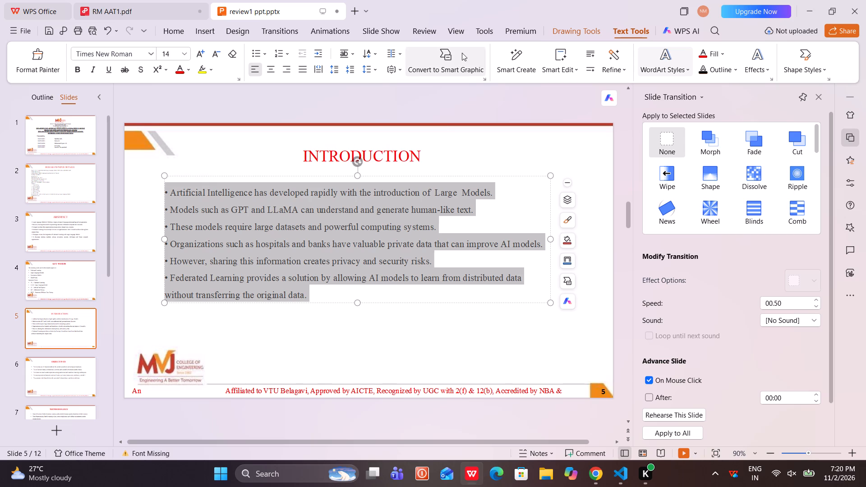
{"action": "left_click", "coordinate": [377, 68]}
{"action": "left_click", "coordinate": [379, 117]}
{"action": "left_click", "coordinate": [299, 71]}
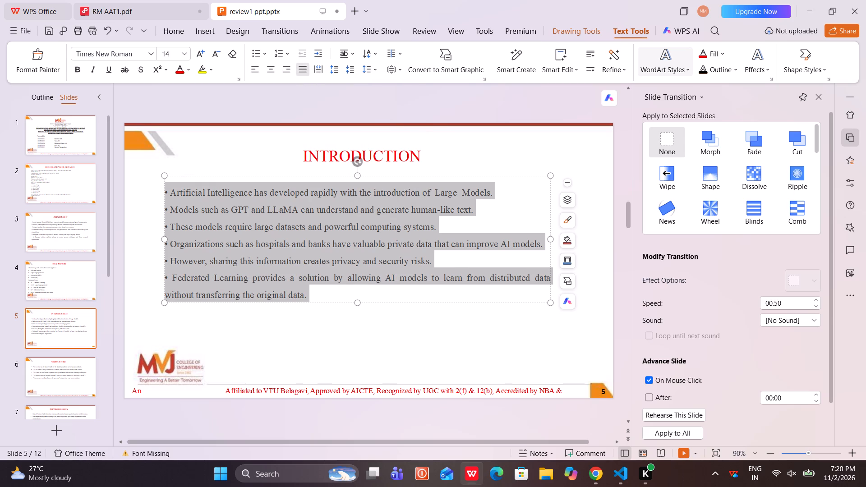
{"action": "left_click", "coordinate": [393, 317]}
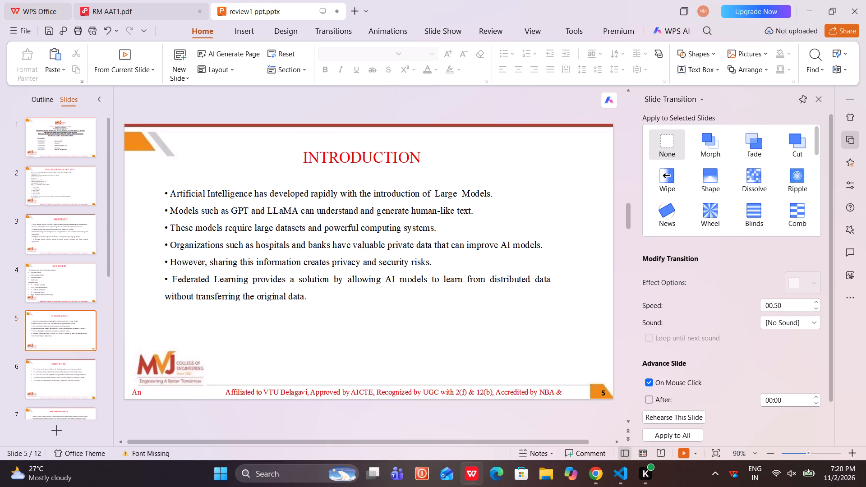
Look back over the updated slides 2 to 5, ending on the Objectives slide 6.
{"action": "key", "text": "Left"}
{"action": "key", "text": "Left"}
{"action": "key", "text": "Left"}
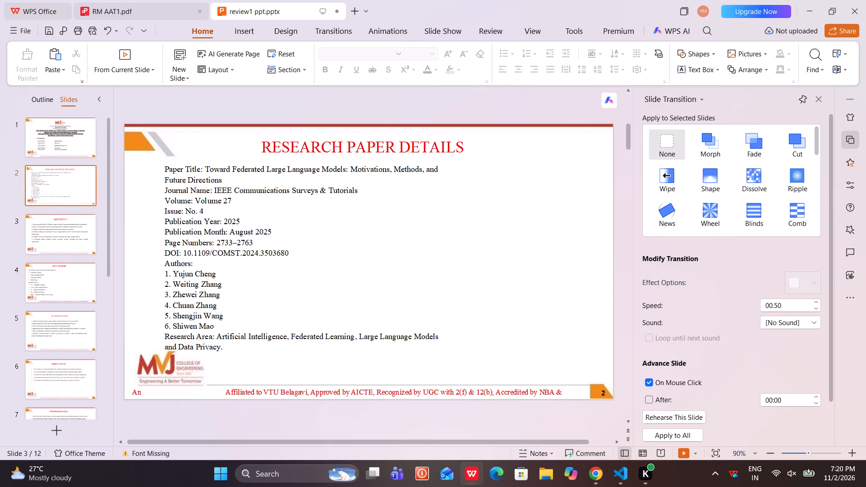
{"action": "key", "text": "Right"}
{"action": "key", "text": "Right"}
{"action": "key", "text": "Right"}
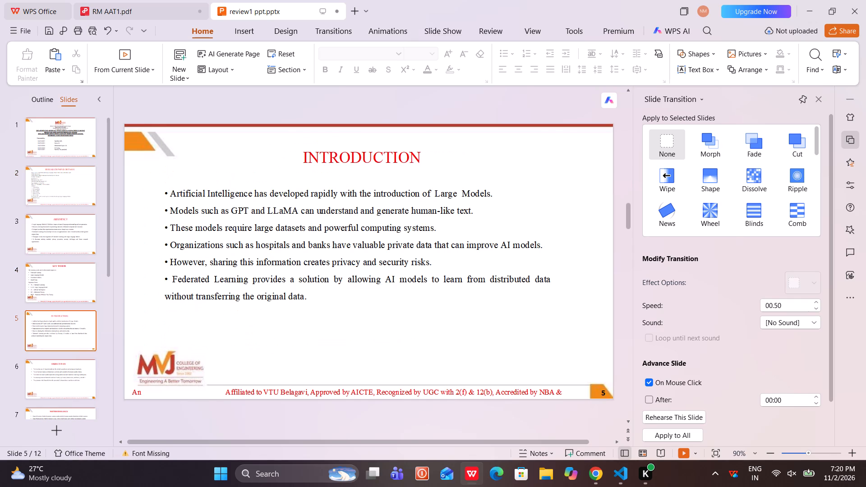
{"action": "key", "text": "Right"}
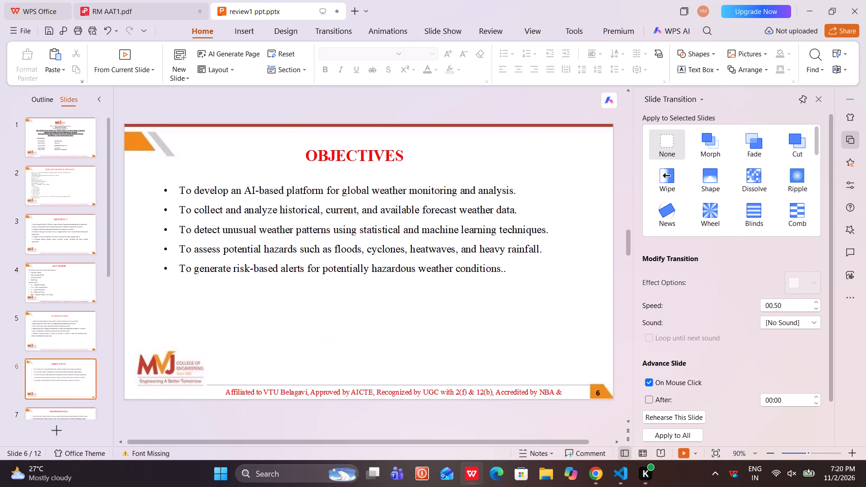
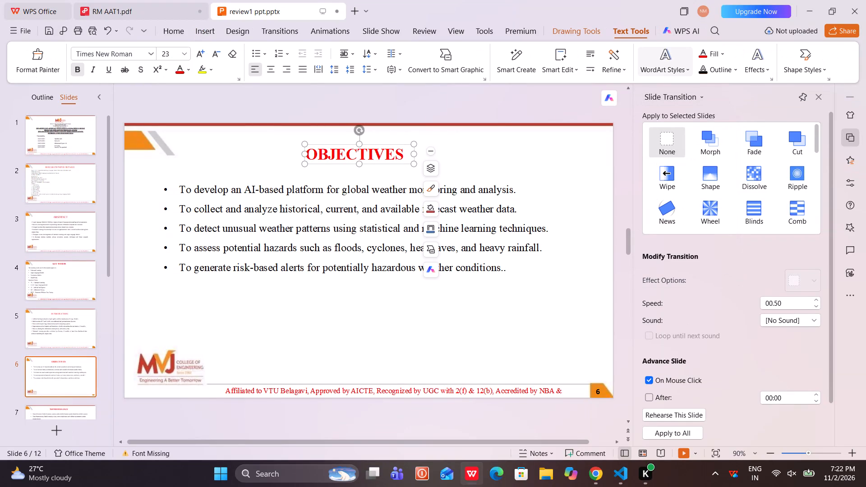
Replace the slide 6 title with "Literature Review" copied from RM AAT1.pdf and widen its box to fit one line.
{"action": "left_click_drag", "start_coordinate": [404, 152], "coordinate": [286, 150]}
{"action": "key", "text": "BackSpace"}
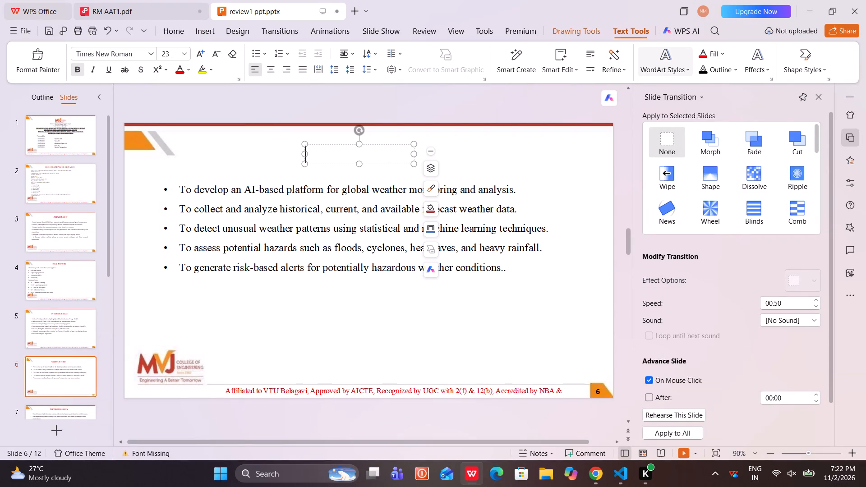
{"action": "left_click", "coordinate": [128, 0]}
{"action": "scroll", "coordinate": [303, 239], "scroll_direction": "down", "scroll_amount": 4}
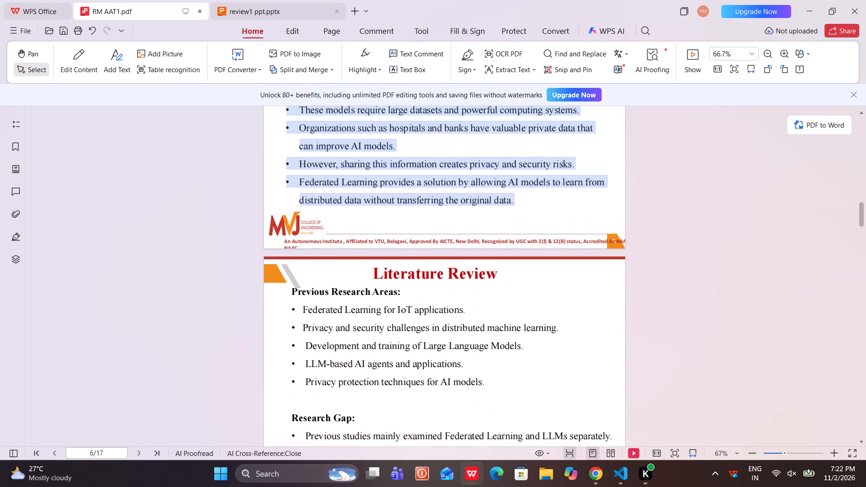
{"action": "scroll", "coordinate": [386, 239], "scroll_direction": "down", "scroll_amount": 2}
{"action": "left_click_drag", "start_coordinate": [500, 206], "coordinate": [363, 214]}
{"action": "key", "text": "ctrl+c"}
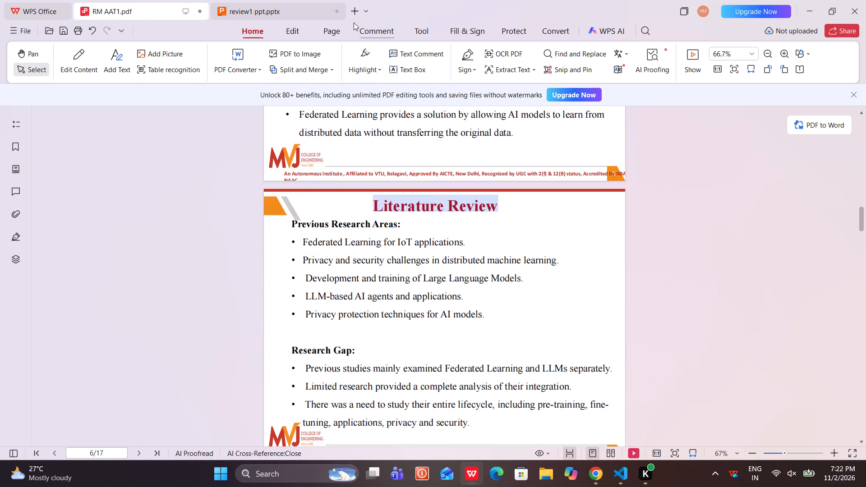
{"action": "left_click", "coordinate": [272, 0]}
{"action": "key", "text": "ctrl+v"}
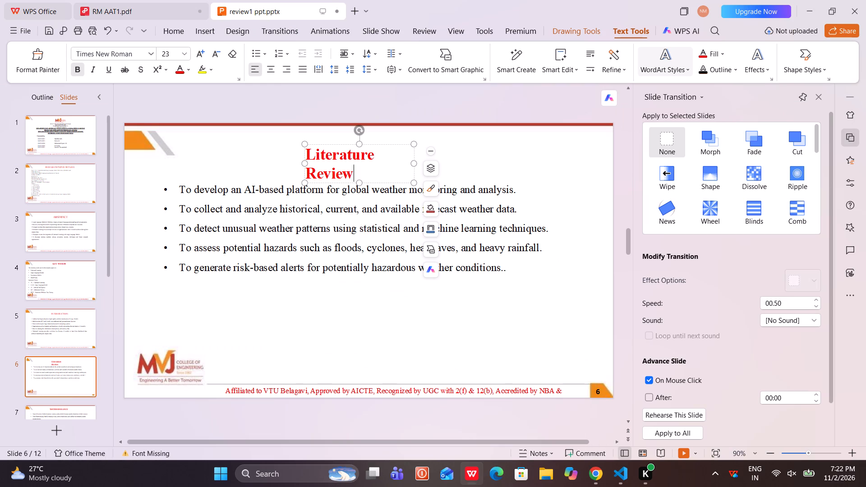
{"action": "left_click_drag", "start_coordinate": [304, 162], "coordinate": [252, 162]}
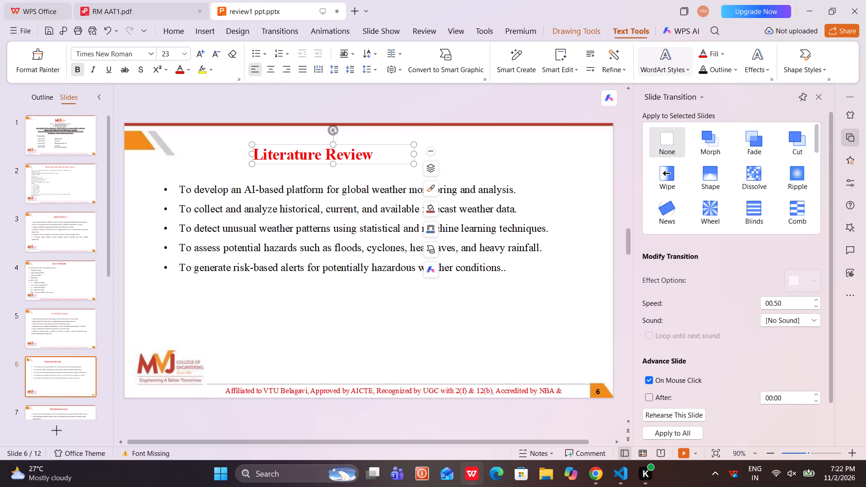
Change "Review" in the slide 6 title to uppercase "REVIEW".
{"action": "left_click", "coordinate": [374, 154]}
{"action": "left_click", "coordinate": [371, 154]}
{"action": "key", "text": "BackSpace"}
{"action": "key", "text": "BackSpace"}
{"action": "key", "text": "BackSpace"}
{"action": "key", "text": "BackSpace"}
{"action": "key", "text": "BackSpace"}
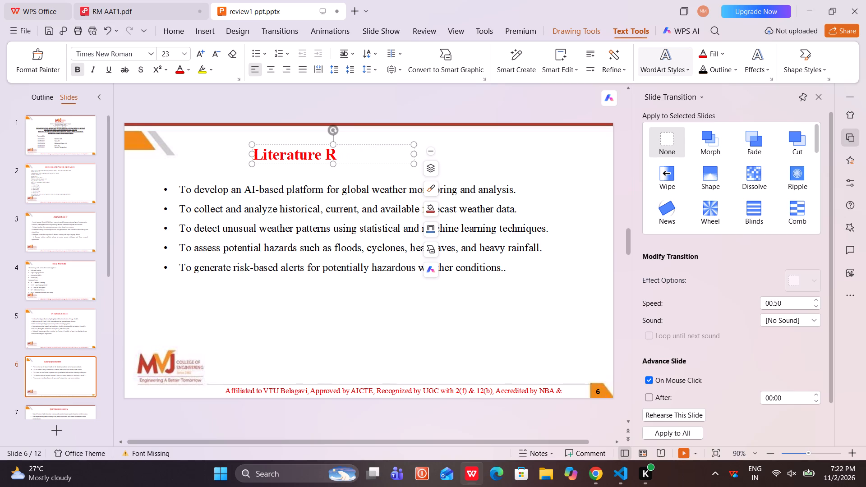
{"action": "type", "text": "EVIEW"}
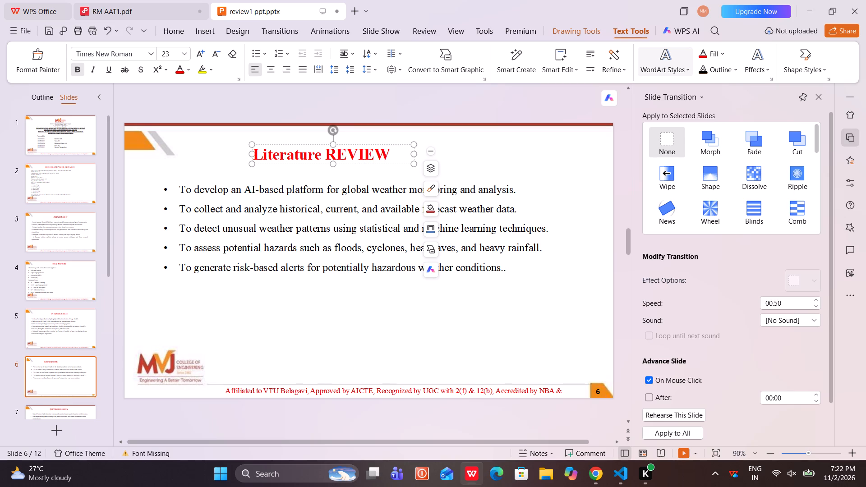
Change "Literature" in the slide 6 title to uppercase "LITERATURE", with an extra space after it.
{"action": "key", "text": "Left"}
{"action": "key", "text": "Left"}
{"action": "key", "text": "Left"}
{"action": "key", "text": "Left"}
{"action": "key", "text": "Left"}
{"action": "key", "text": "Left"}
{"action": "key", "text": "Left"}
{"action": "key", "text": "Left"}
{"action": "key", "text": "Right"}
{"action": "key", "text": "BackSpace"}
{"action": "key", "text": "BackSpace"}
{"action": "key", "text": "BackSpace"}
{"action": "key", "text": "BackSpace"}
{"action": "key", "text": "BackSpace"}
{"action": "key", "text": "BackSpace"}
{"action": "key", "text": "BackSpace"}
{"action": "key", "text": "BackSpace"}
{"action": "key", "text": "BackSpace"}
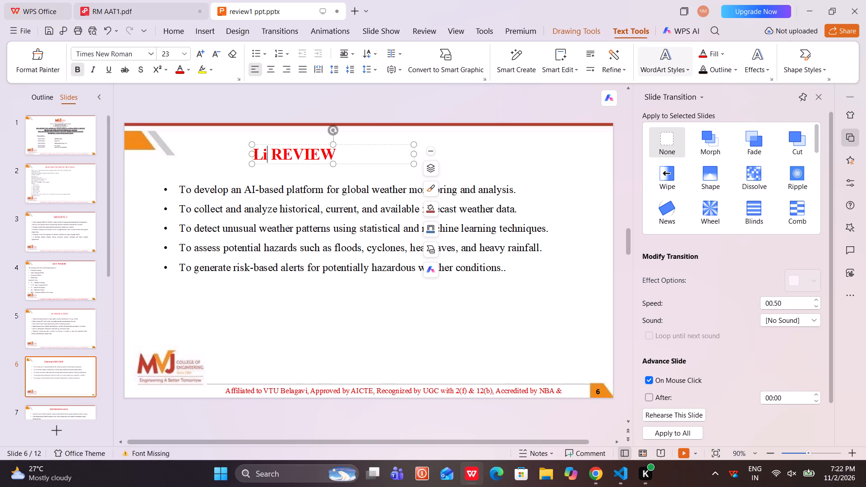
{"action": "type", "text": "ITERA"}
{"action": "type", "text": "TURE"}
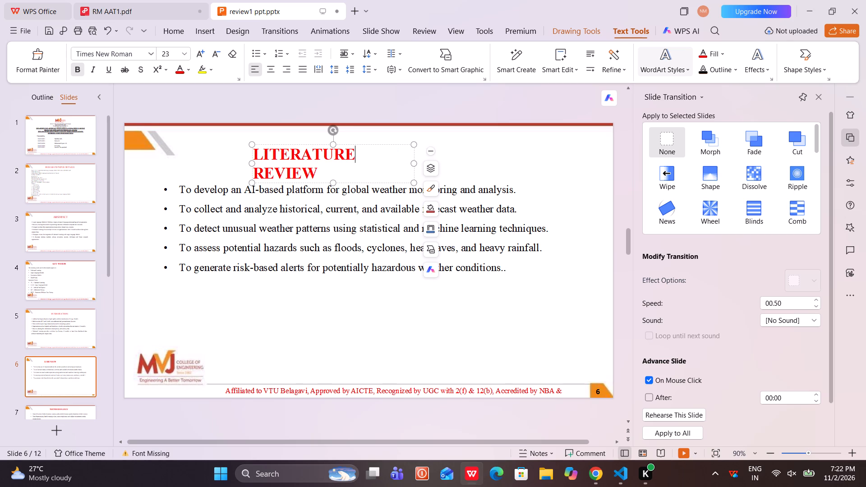
{"action": "key", "text": "space"}
Resize the title box so "LITERATURE REVIEW" fits on one line, roughly centred at the top of the slide.
{"action": "left_click_drag", "start_coordinate": [255, 162], "coordinate": [216, 157]}
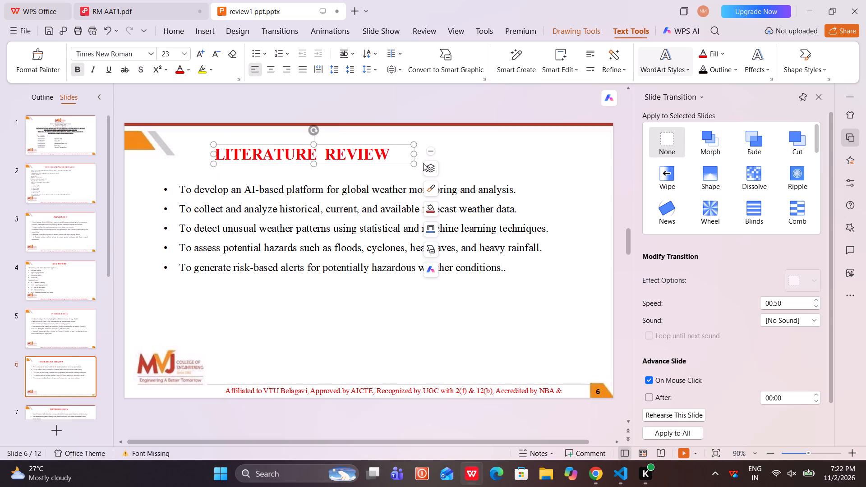
{"action": "left_click_drag", "start_coordinate": [413, 153], "coordinate": [496, 156]}
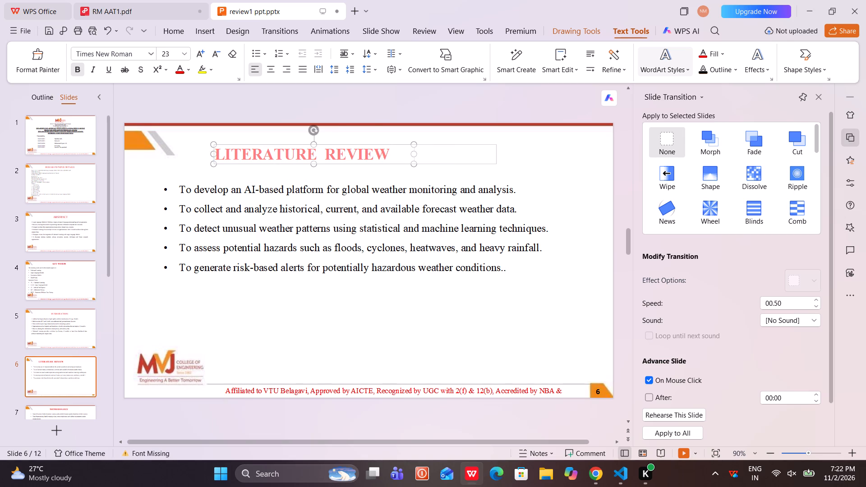
{"action": "left_click_drag", "start_coordinate": [496, 156], "coordinate": [528, 153]}
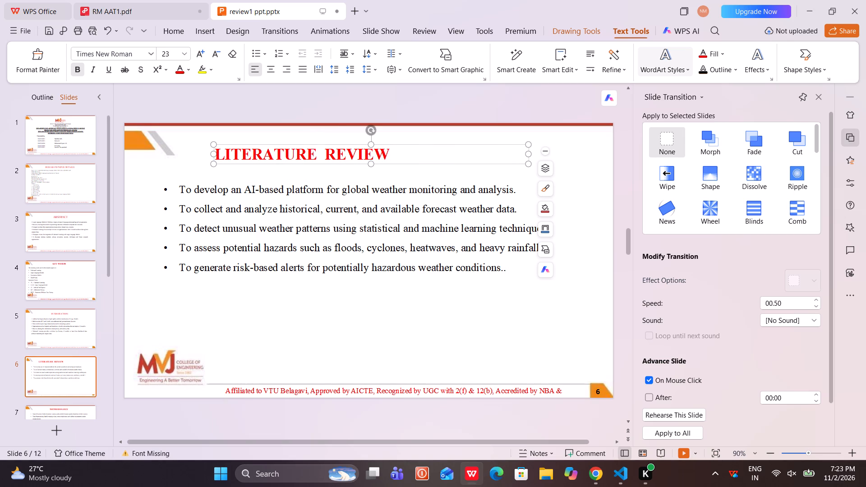
{"action": "left_click_drag", "start_coordinate": [213, 153], "coordinate": [283, 154]}
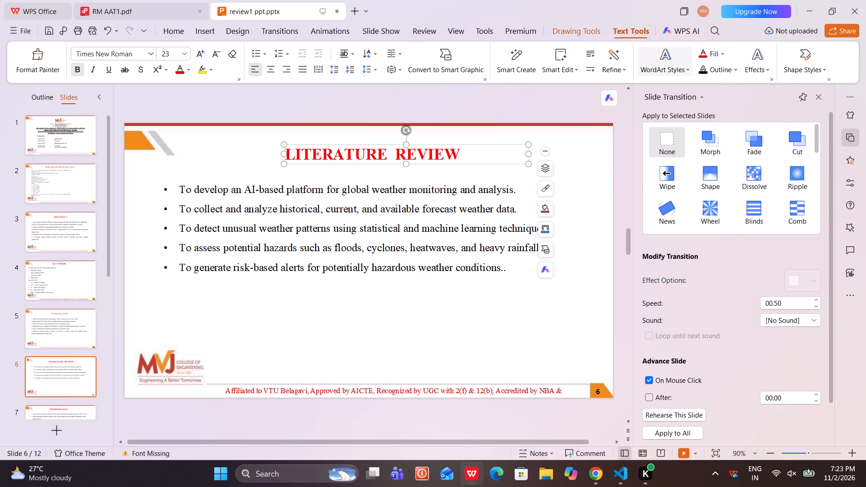
Replace the old objectives bullets on slide 6 with the Previous Research Areas and Research Gap text from RM AAT1.pdf.
{"action": "left_click", "coordinate": [575, 206]}
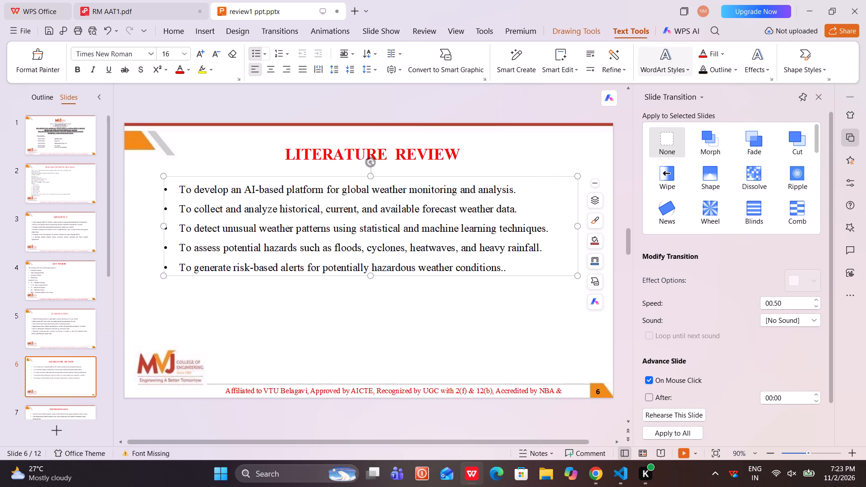
{"action": "left_click_drag", "start_coordinate": [514, 270], "coordinate": [142, 192]}
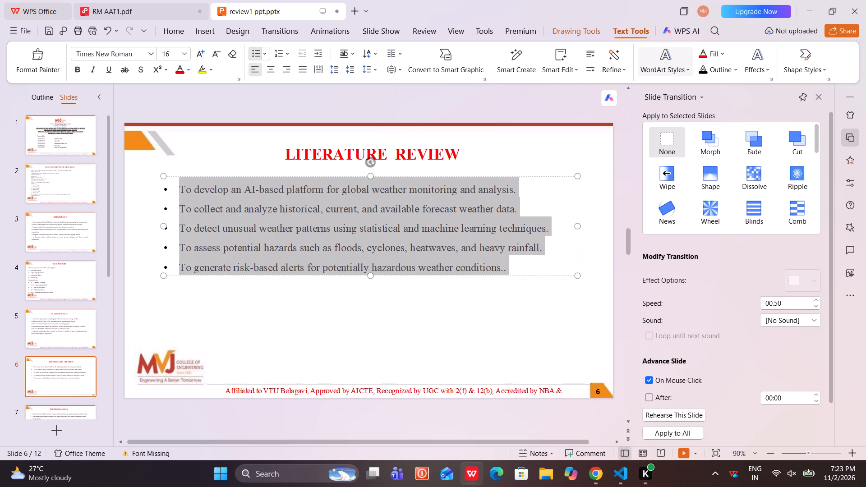
{"action": "key", "text": "BackSpace"}
{"action": "left_click", "coordinate": [159, 6]}
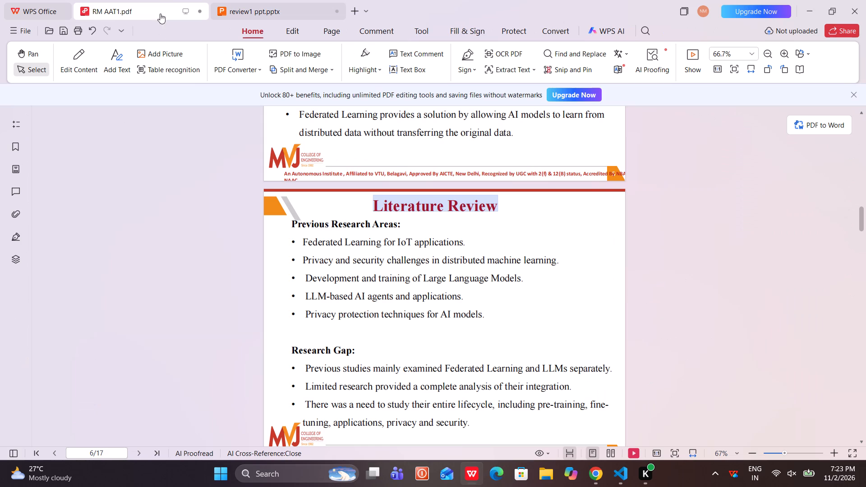
{"action": "scroll", "coordinate": [298, 208], "scroll_direction": "down", "scroll_amount": 1}
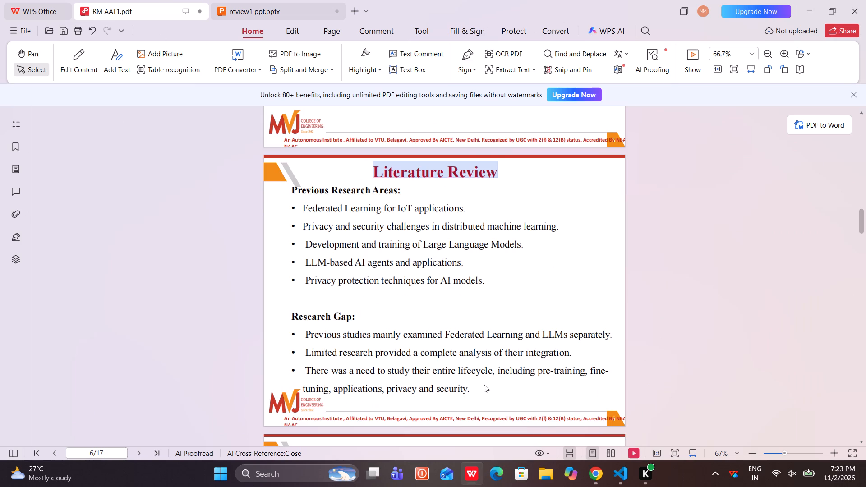
{"action": "left_click_drag", "start_coordinate": [474, 388], "coordinate": [349, 252]}
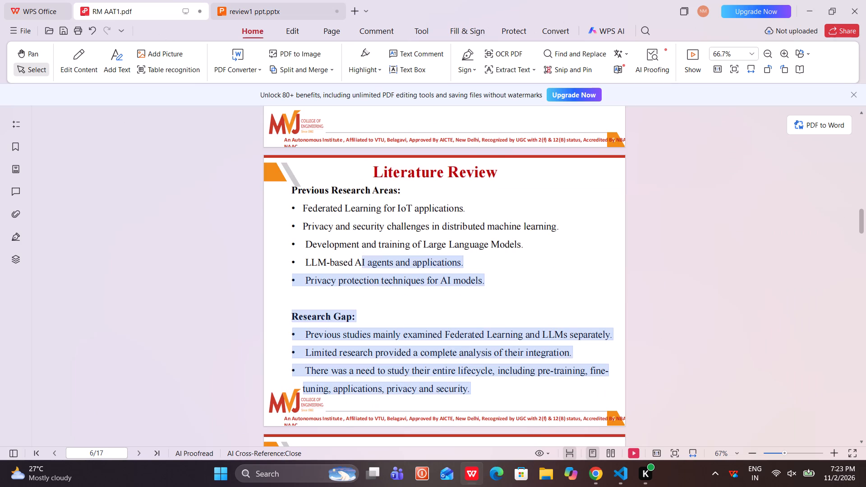
{"action": "left_click_drag", "start_coordinate": [349, 252], "coordinate": [291, 187]}
{"action": "key", "text": "ctrl+c"}
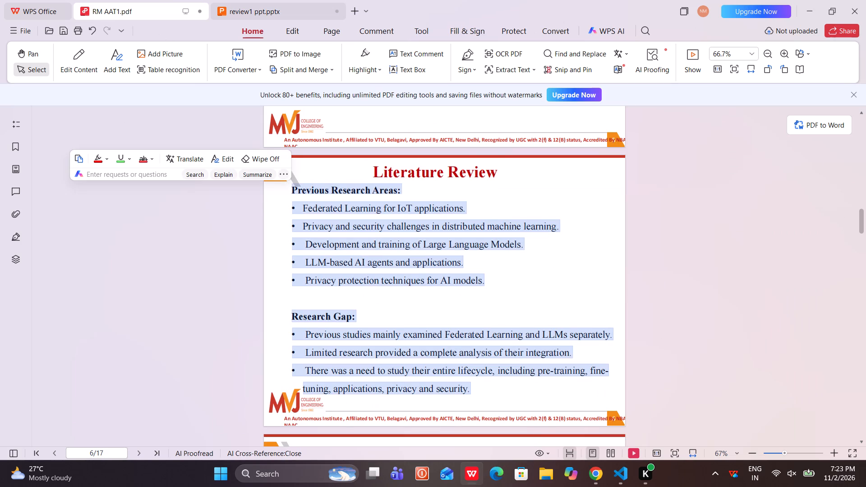
{"action": "left_click", "coordinate": [265, 0]}
{"action": "key", "text": "ctrl+v"}
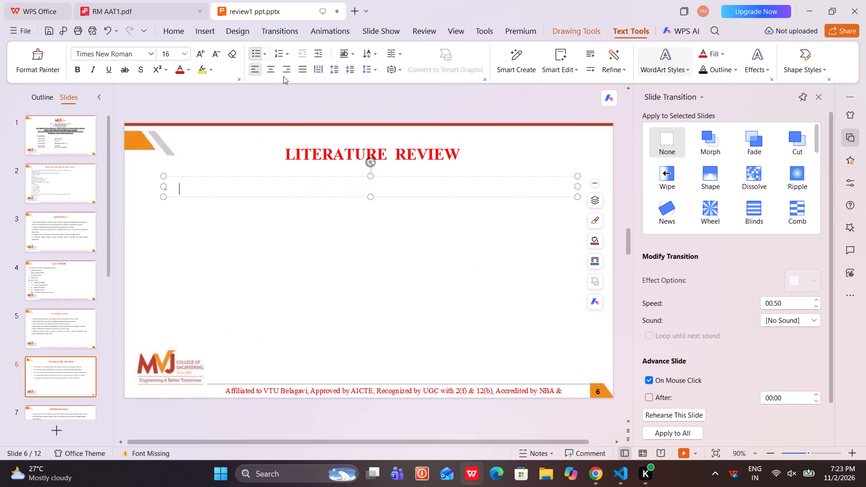
Make "Previous Research Areas:" an unbulleted heading and delete the duplicate bullet characters from the five items under it.
{"action": "left_click", "coordinate": [180, 189]}
{"action": "key", "text": "BackSpace"}
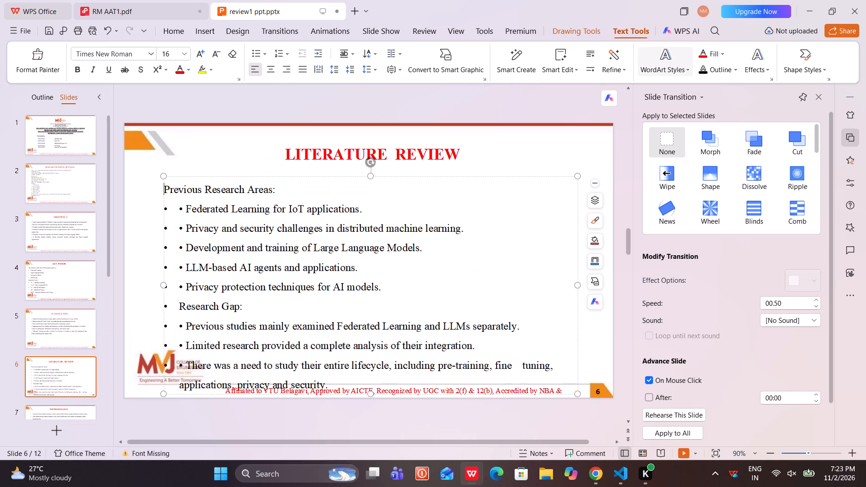
{"action": "left_click", "coordinate": [176, 209]}
{"action": "left_click", "coordinate": [183, 209]}
{"action": "key", "text": "BackSpace"}
{"action": "left_click", "coordinate": [186, 226]}
{"action": "key", "text": "BackSpace"}
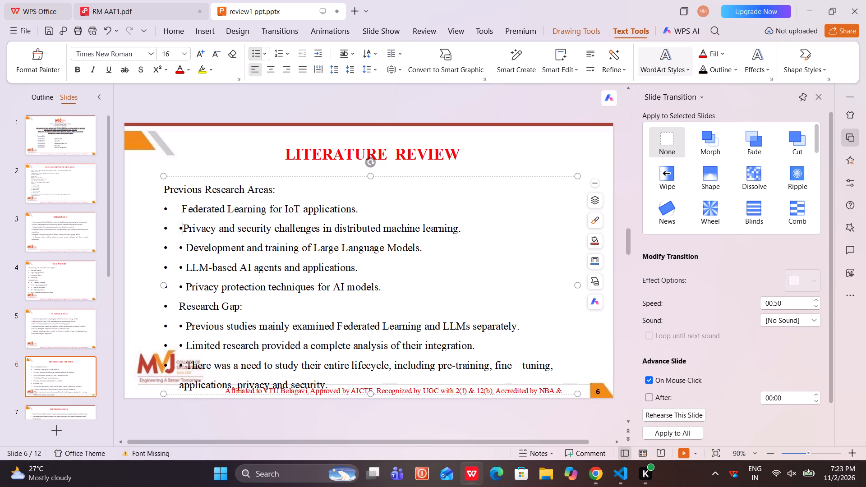
{"action": "key", "text": "BackSpace"}
{"action": "left_click", "coordinate": [187, 245]}
{"action": "key", "text": "BackSpace"}
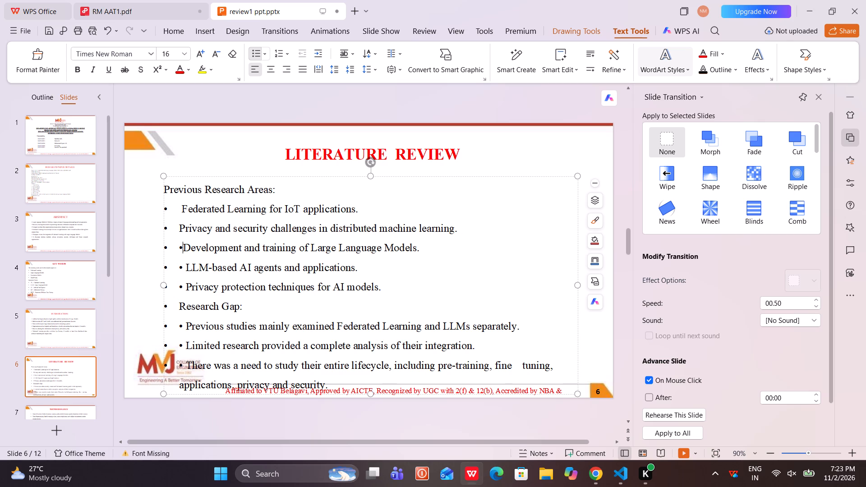
{"action": "key", "text": "BackSpace"}
{"action": "left_click", "coordinate": [187, 267]}
{"action": "key", "text": "BackSpace"}
{"action": "key", "text": "BackSpace"}
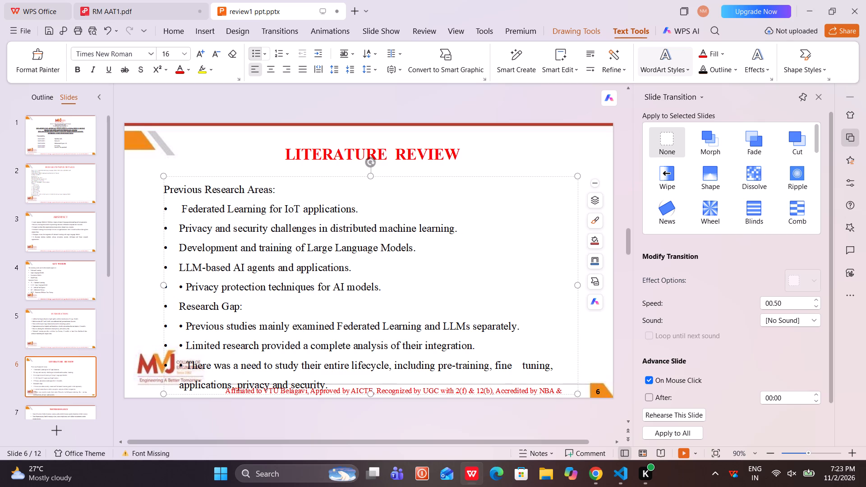
{"action": "left_click", "coordinate": [187, 284]}
{"action": "key", "text": "BackSpace"}
{"action": "key", "text": "BackSpace"}
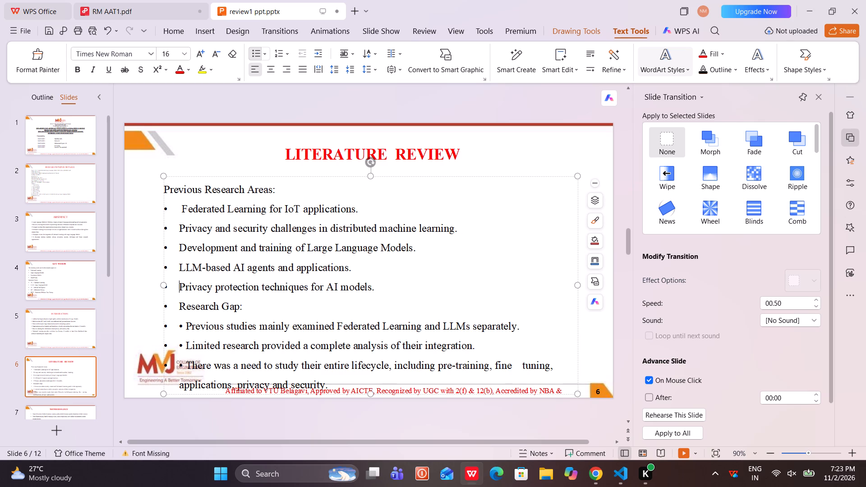
Make "Research Gap:" an unbulleted heading and delete the duplicate bullet characters from the three items under it.
{"action": "left_click", "coordinate": [180, 305]}
{"action": "key", "text": "BackSpace"}
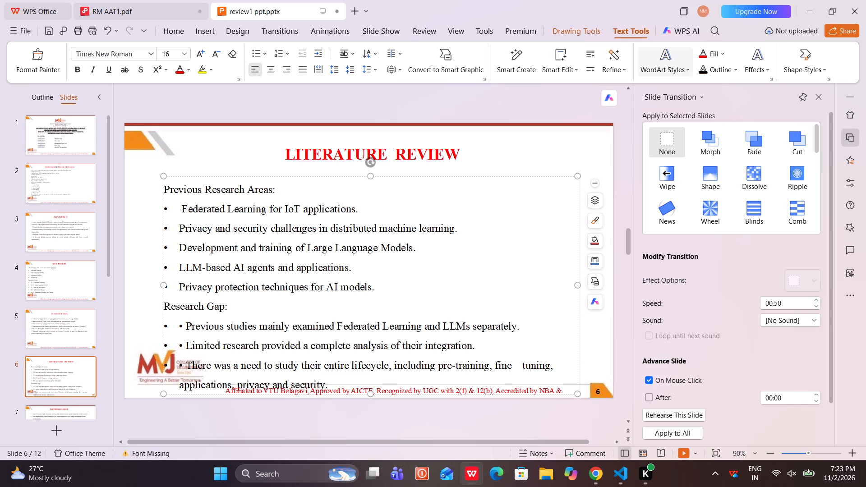
{"action": "left_click", "coordinate": [190, 328]}
{"action": "left_click", "coordinate": [187, 325]}
{"action": "key", "text": "BackSpace"}
{"action": "key", "text": "BackSpace"}
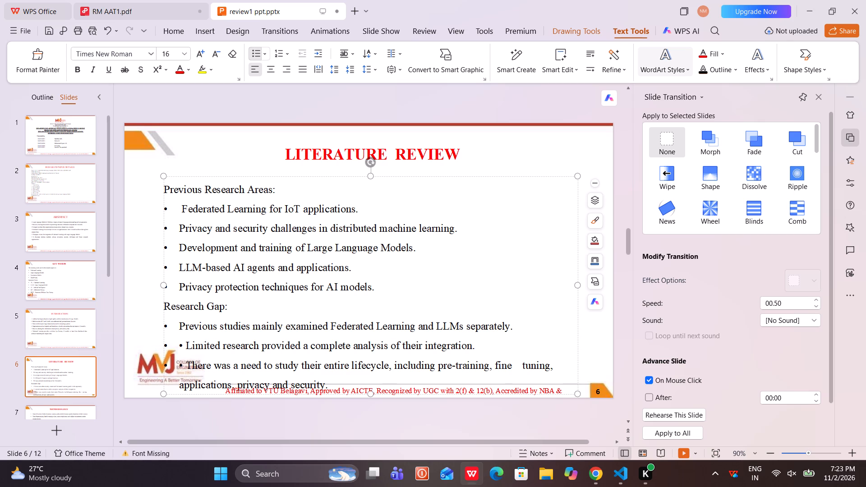
{"action": "left_click", "coordinate": [185, 347]}
{"action": "key", "text": "BackSpace"}
{"action": "key", "text": "BackSpace"}
{"action": "left_click", "coordinate": [188, 368]}
{"action": "key", "text": "BackSpace"}
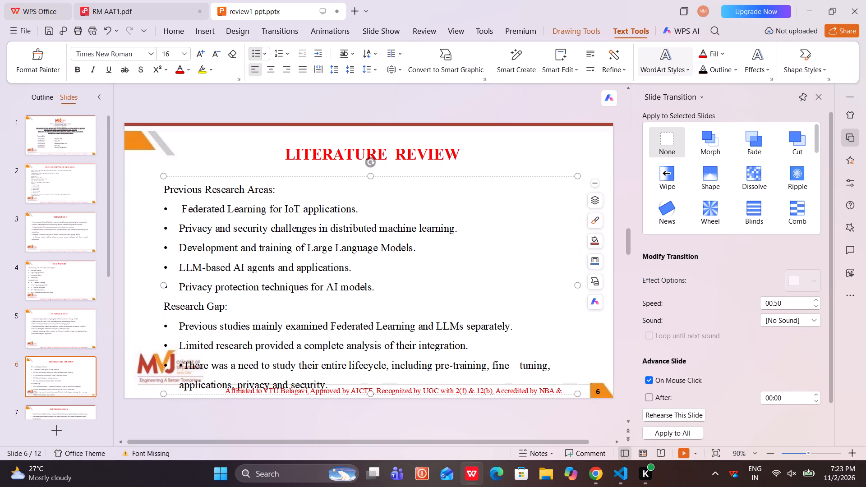
{"action": "key", "text": "BackSpace"}
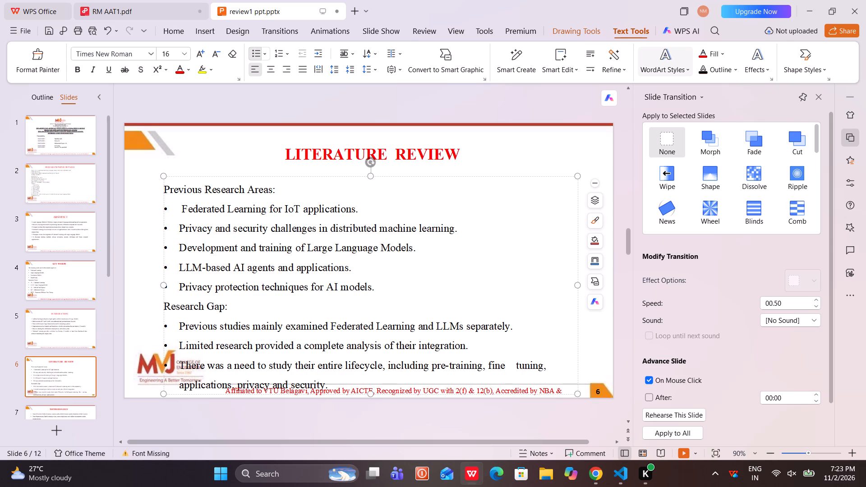
Widen the slide 6 body text box toward the slide's left edge and move it slightly up toward the title.
{"action": "left_click_drag", "start_coordinate": [165, 285], "coordinate": [149, 281]}
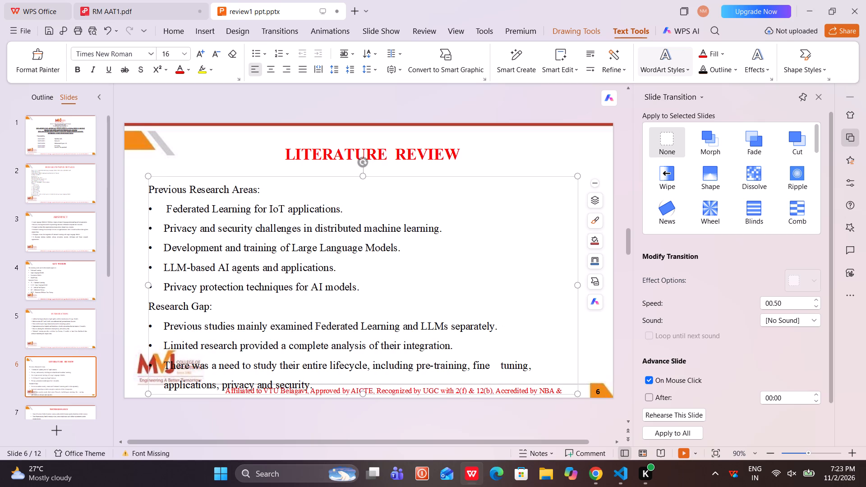
{"action": "left_click_drag", "start_coordinate": [370, 175], "coordinate": [371, 170]}
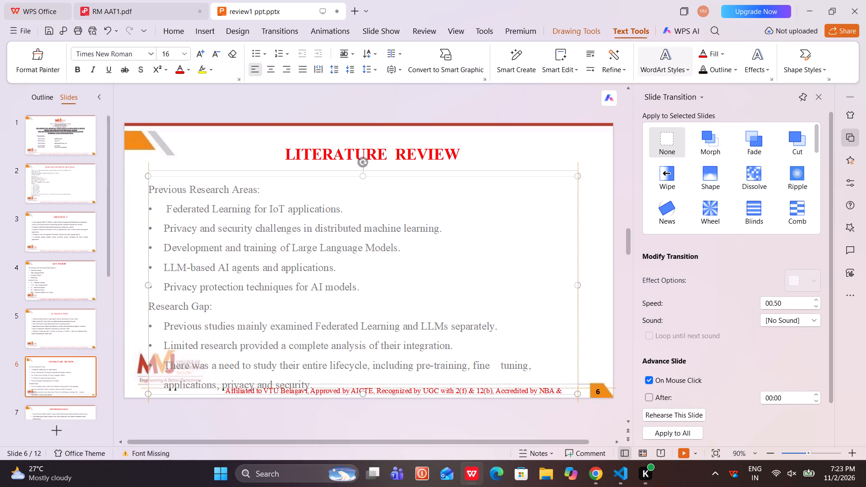
{"action": "left_click_drag", "start_coordinate": [371, 170], "coordinate": [371, 169]}
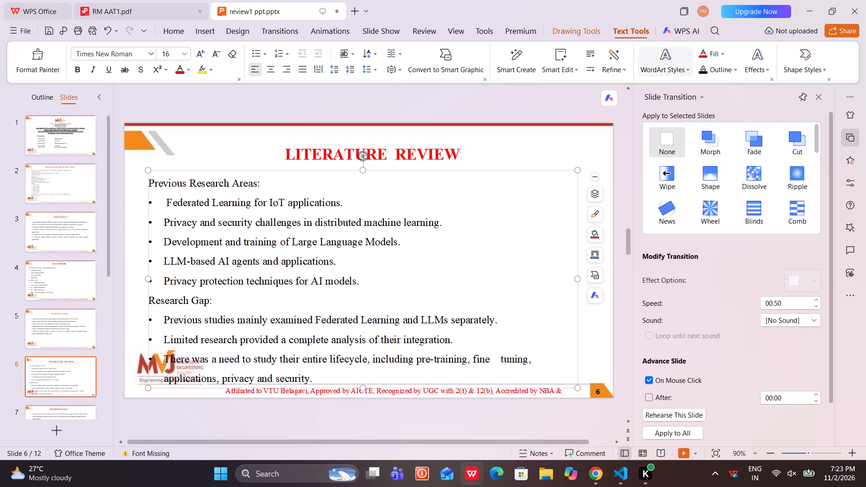
Reduce the line spacing of all body text on slide 6 by three increments so it clears the college logo.
{"action": "left_click_drag", "start_coordinate": [318, 381], "coordinate": [267, 331]}
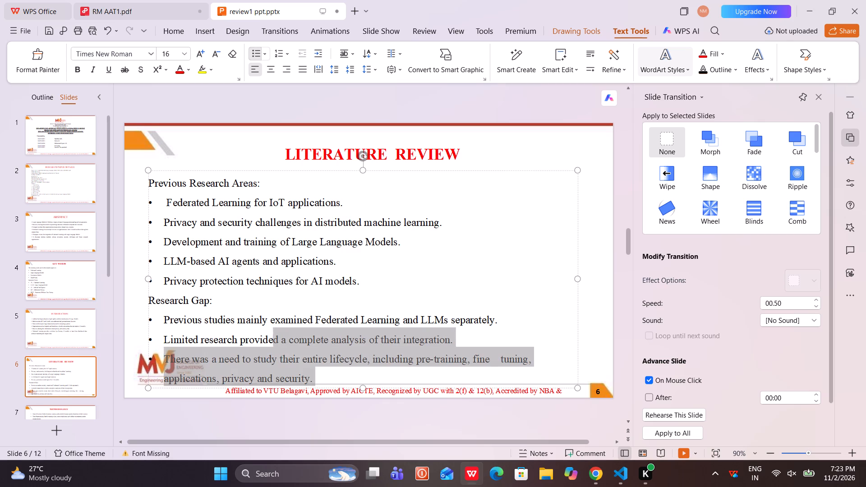
{"action": "left_click_drag", "start_coordinate": [267, 331], "coordinate": [149, 177]}
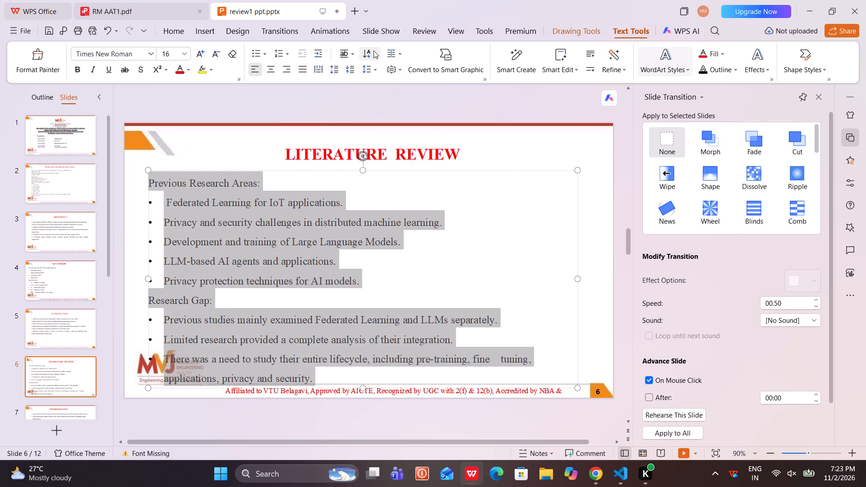
{"action": "left_click", "coordinate": [355, 69]}
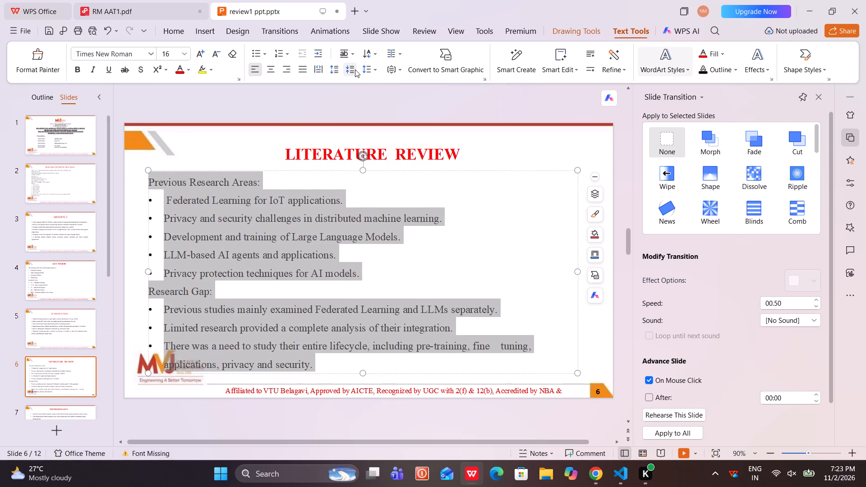
{"action": "left_click", "coordinate": [355, 69]}
{"action": "left_click", "coordinate": [355, 69]}
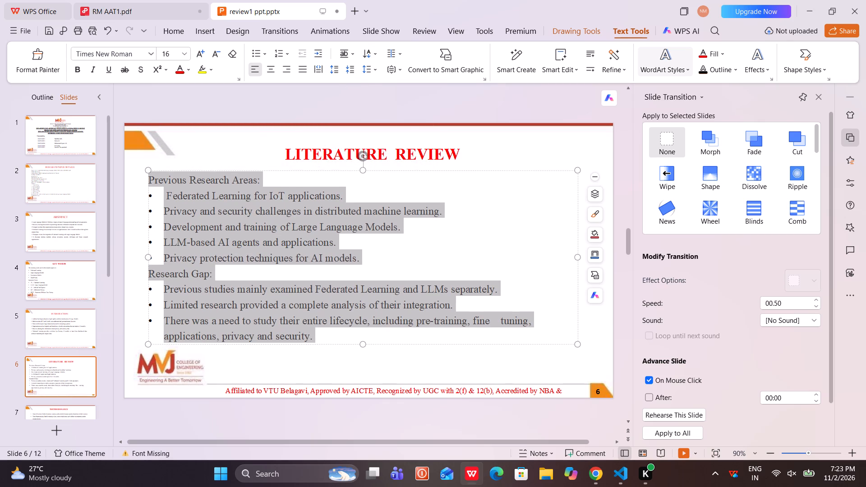
{"action": "left_click", "coordinate": [487, 152]}
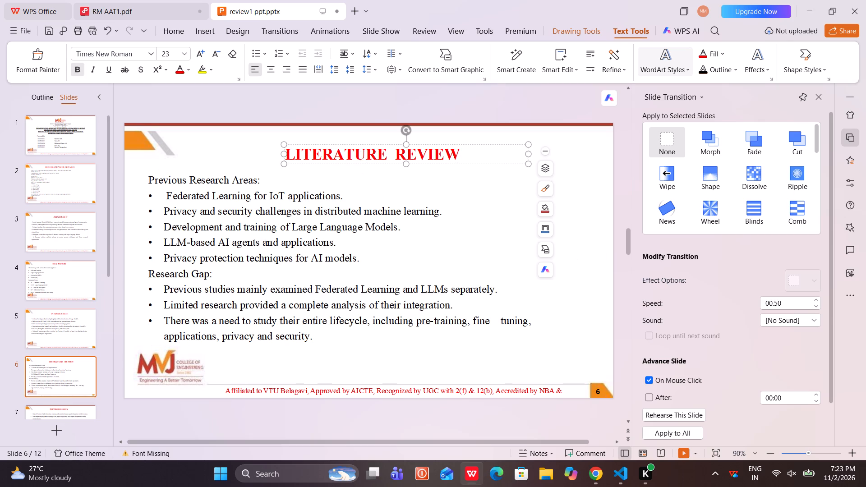
{"action": "left_click", "coordinate": [483, 111]}
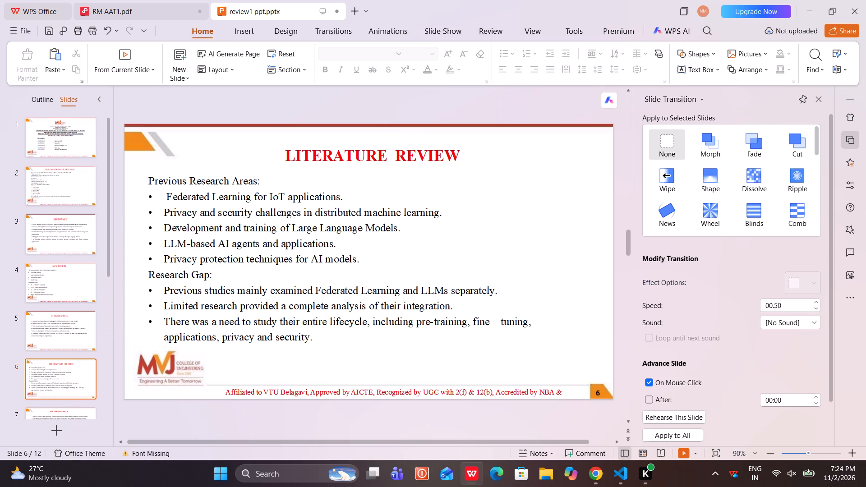
Save the presentation.
{"action": "key", "text": "ctrl+c"}
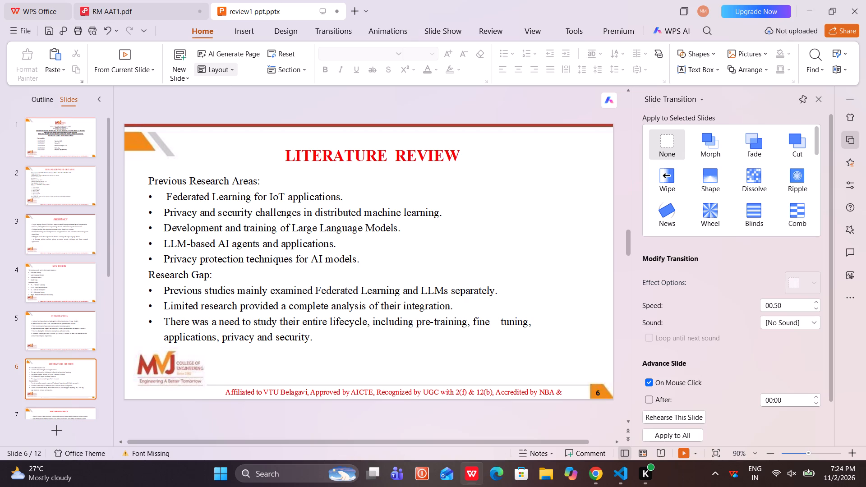
{"action": "key", "text": "ctrl+s"}
Make the "INTRODUCTION" title on slide 5 bold.
{"action": "key", "text": "Left"}
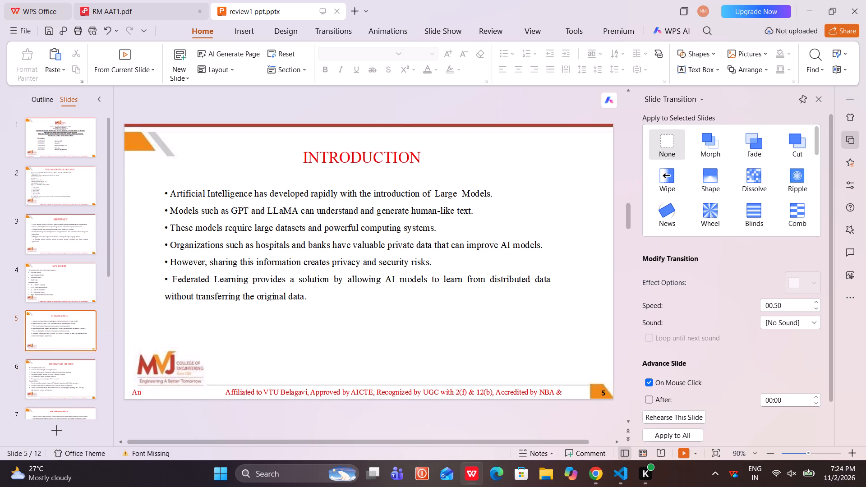
{"action": "left_click_drag", "start_coordinate": [420, 158], "coordinate": [302, 158]}
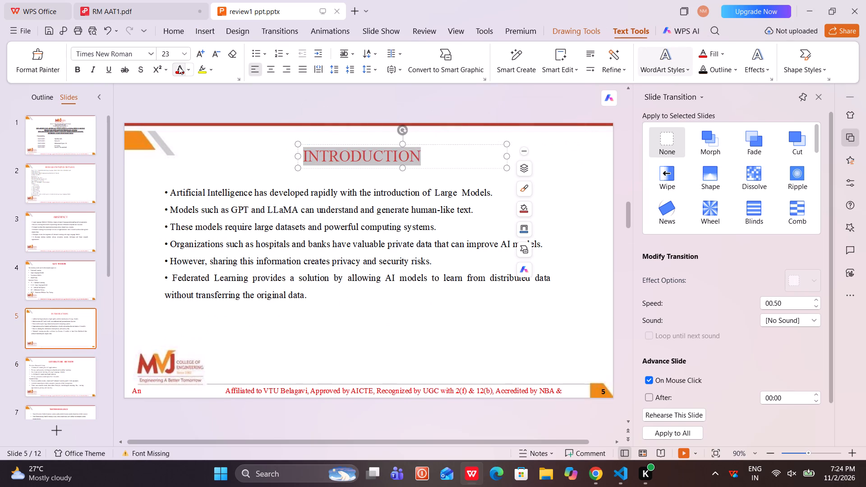
{"action": "left_click", "coordinate": [81, 73]}
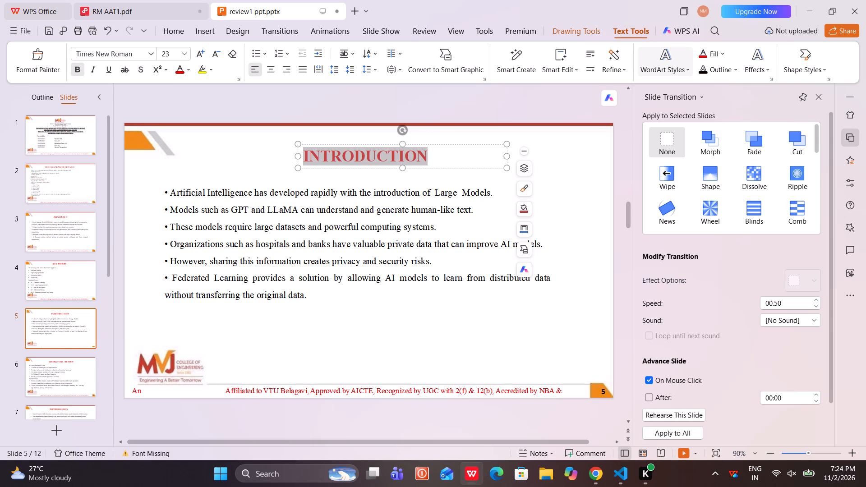
{"action": "left_click", "coordinate": [341, 121]}
Make the "ABSTRACT" title on slide 3 bold.
{"action": "key", "text": "Left"}
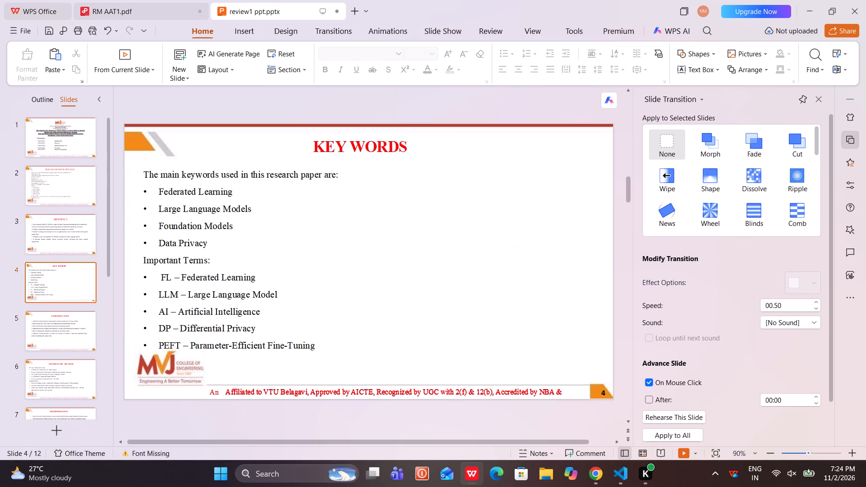
{"action": "key", "text": "Left"}
{"action": "left_click_drag", "start_coordinate": [416, 155], "coordinate": [319, 164]}
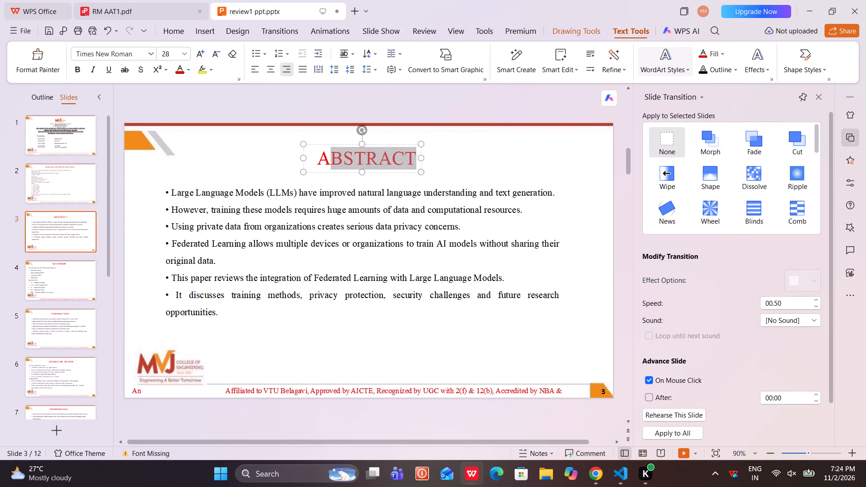
{"action": "left_click_drag", "start_coordinate": [319, 164], "coordinate": [317, 164]}
{"action": "left_click", "coordinate": [79, 73]}
{"action": "key", "text": "Left"}
{"action": "key", "text": "Left"}
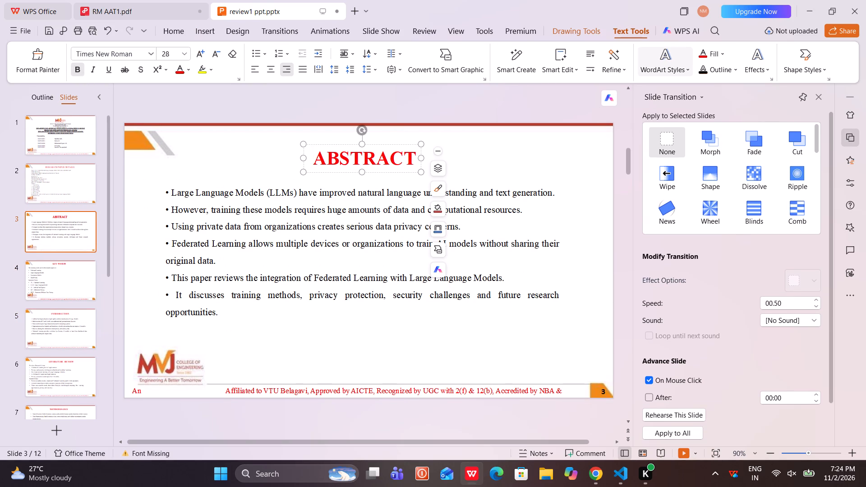
{"action": "left_click", "coordinate": [278, 78]}
{"action": "left_click", "coordinate": [290, 104]}
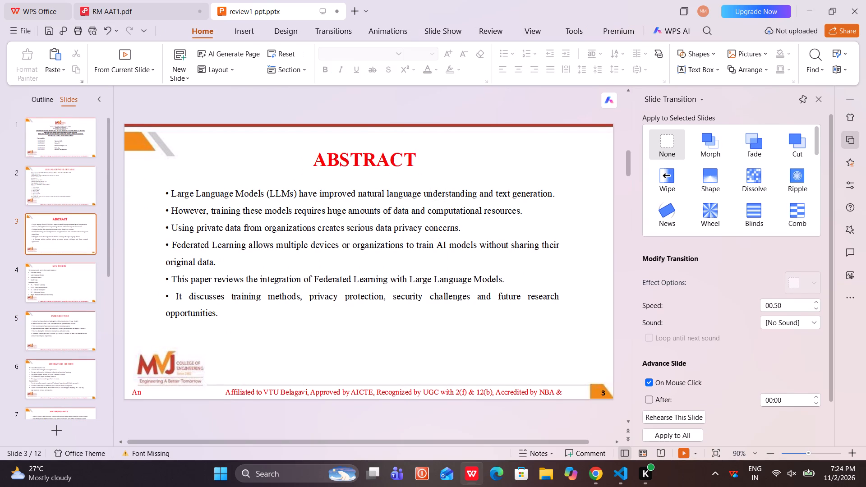
Make the "RESEARCH PAPER DETAILS" title on slide 2 bold.
{"action": "key", "text": "Left"}
{"action": "left_click", "coordinate": [466, 145]}
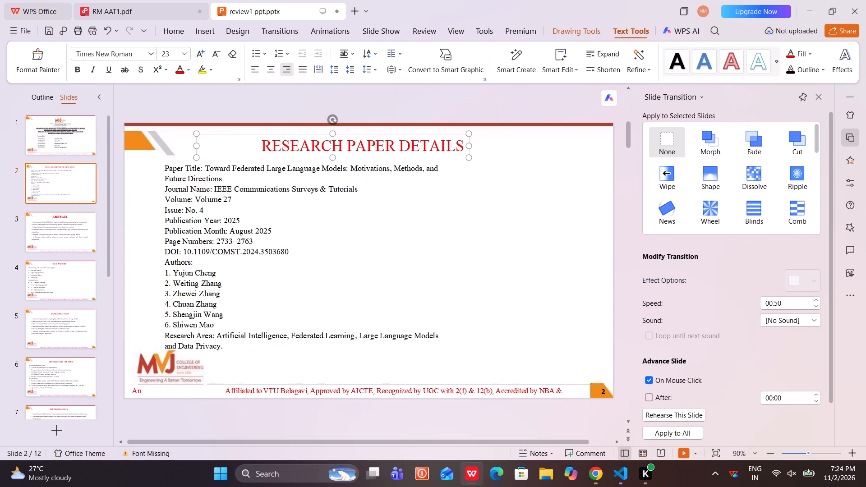
{"action": "left_click_drag", "start_coordinate": [463, 145], "coordinate": [252, 167]}
{"action": "left_click", "coordinate": [83, 68]}
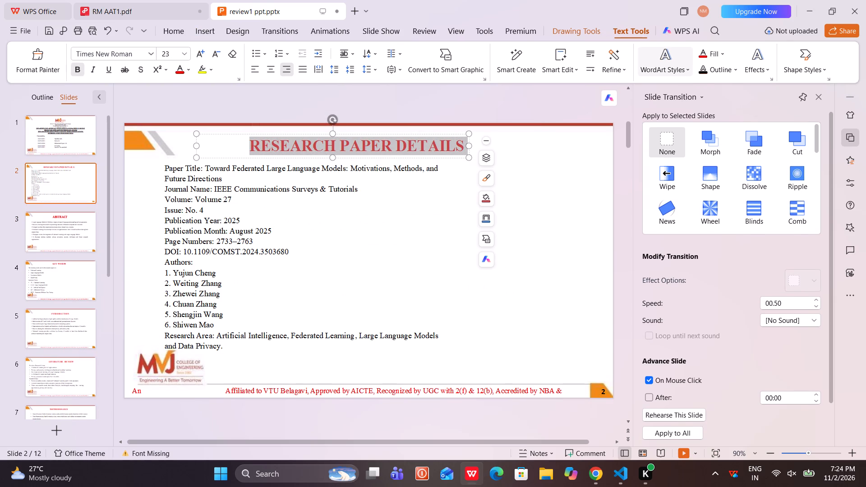
{"action": "left_click", "coordinate": [185, 103]}
Delete the "METHODOLOGY" title text on slide 7.
{"action": "key", "text": "Left"}
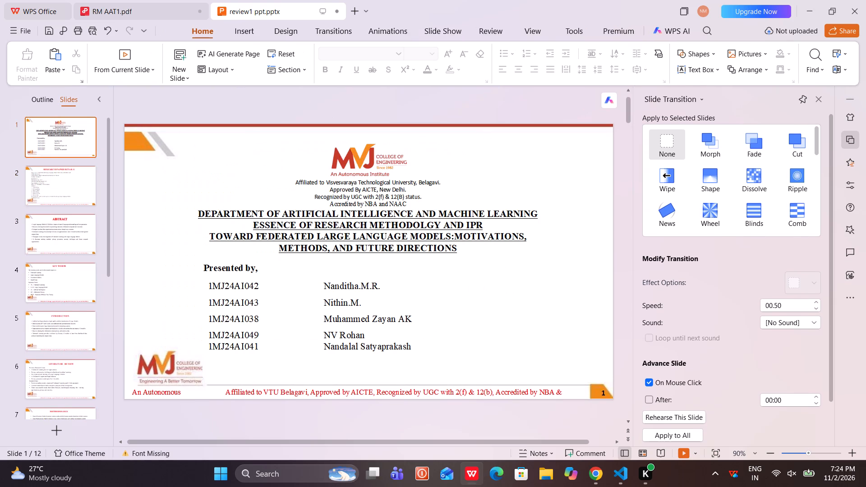
{"action": "key", "text": "Right"}
{"action": "key", "text": "Right"}
{"action": "key", "text": "Right"}
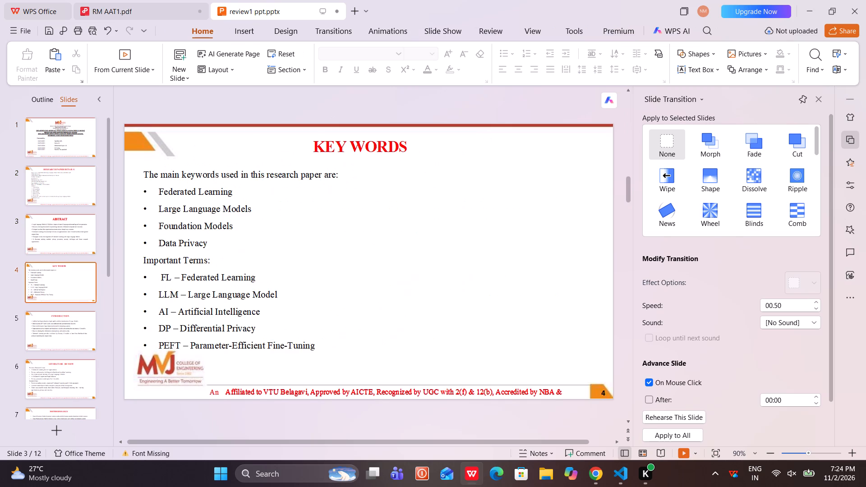
{"action": "key", "text": "Right"}
{"action": "key", "text": "Right"}
{"action": "key", "text": "Right"}
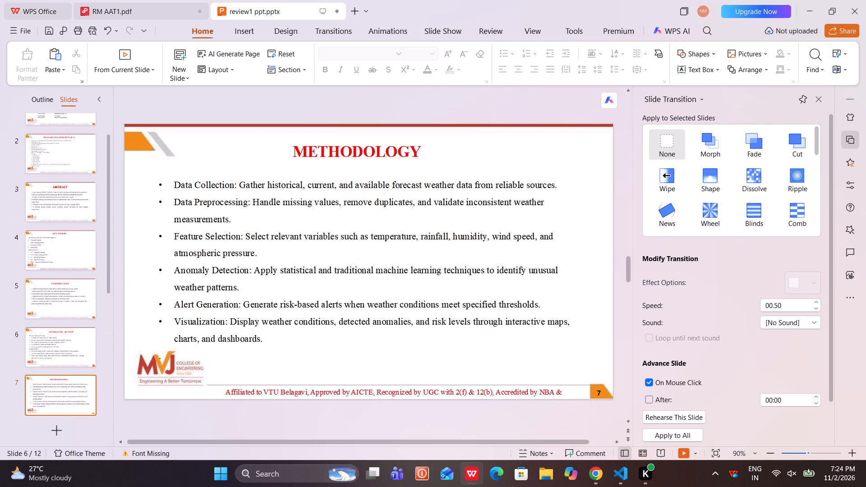
{"action": "left_click", "coordinate": [419, 152]}
{"action": "left_click_drag", "start_coordinate": [419, 152], "coordinate": [309, 159]}
{"action": "key", "text": "BackSpace"}
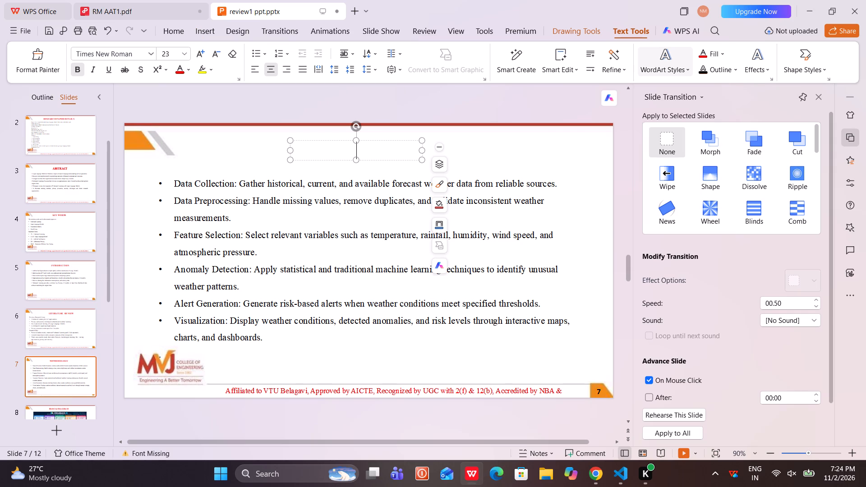
Switch to RM AAT1.pdf and copy the "Contribution of This Paper:" heading with its five bullets from page 7.
{"action": "left_click", "coordinate": [136, 0]}
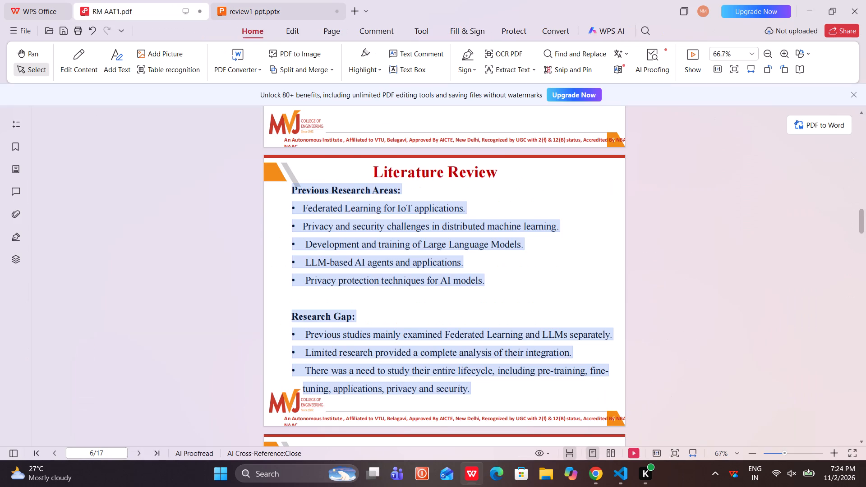
{"action": "scroll", "coordinate": [379, 180], "scroll_direction": "down", "scroll_amount": 7}
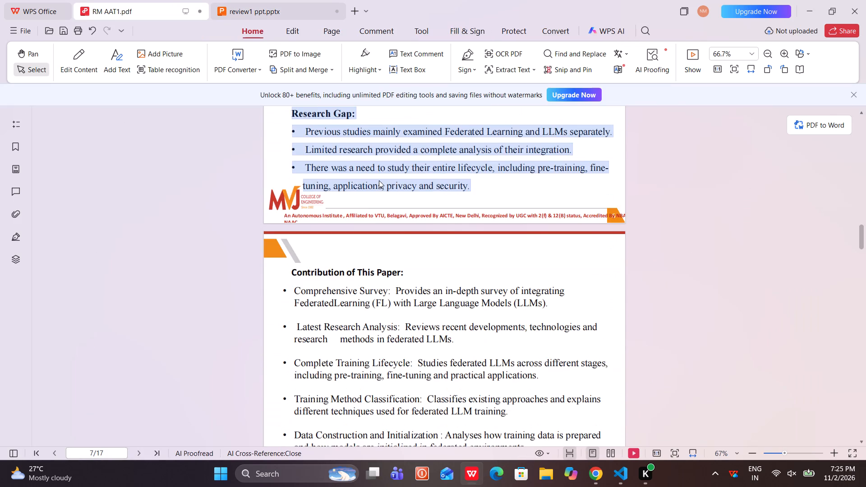
{"action": "scroll", "coordinate": [379, 180], "scroll_direction": "down", "scroll_amount": 2}
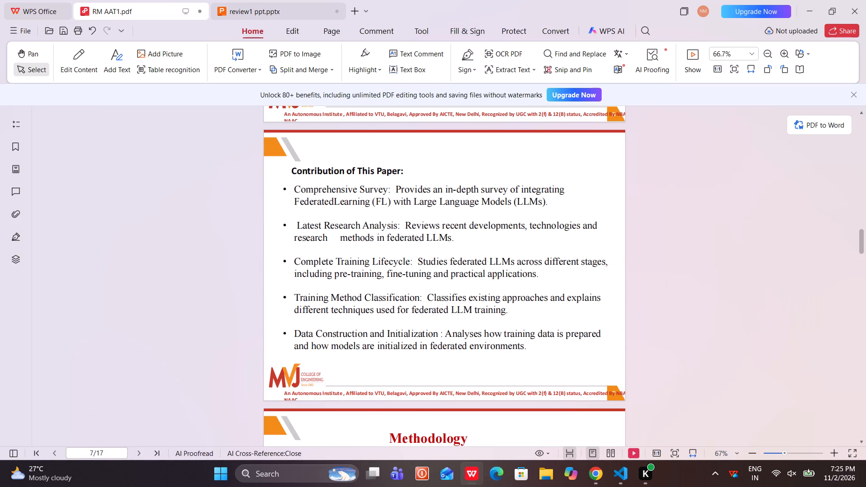
{"action": "left_click_drag", "start_coordinate": [292, 172], "coordinate": [556, 353]}
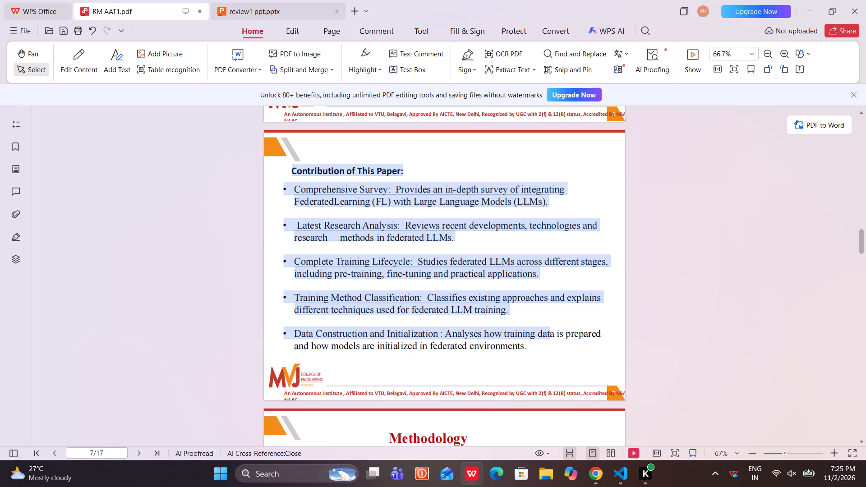
{"action": "left_click_drag", "start_coordinate": [556, 353], "coordinate": [525, 350]}
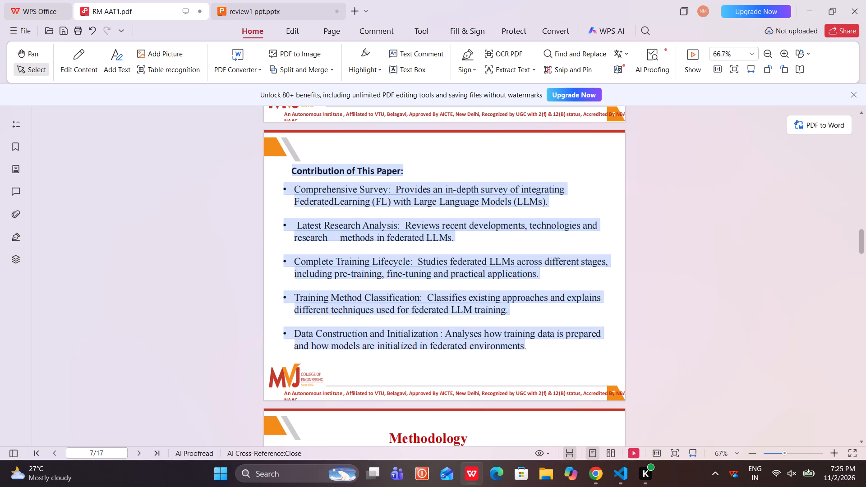
{"action": "left_click_drag", "start_coordinate": [525, 350], "coordinate": [530, 350]}
{"action": "key", "text": "ctrl+c"}
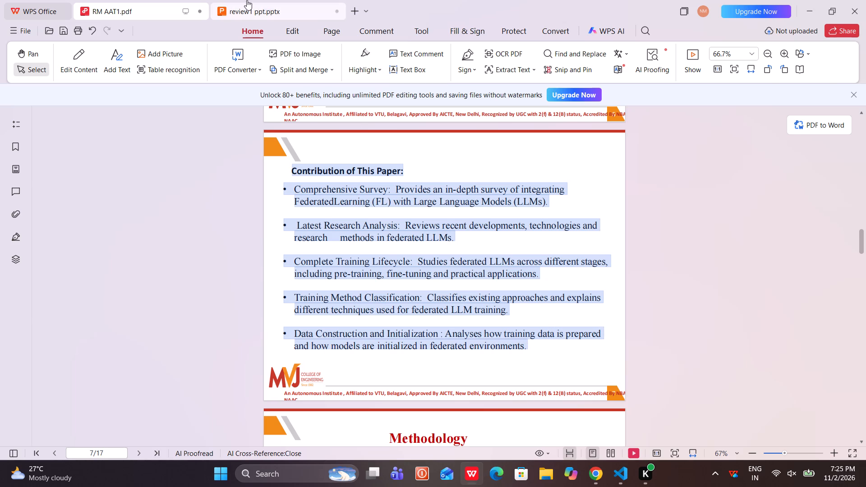
Switch back to review1 ppt.pptx and insert a Title and Content slide after the LITERATURE REVIEW slide.
{"action": "left_click", "coordinate": [267, 0]}
{"action": "scroll", "coordinate": [373, 156], "scroll_direction": "up", "scroll_amount": 3}
{"action": "scroll", "coordinate": [376, 166], "scroll_direction": "down", "scroll_amount": 3}
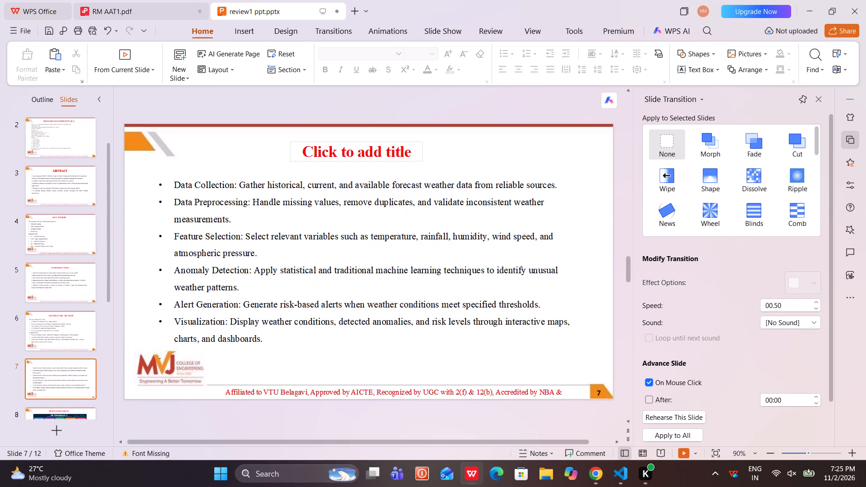
{"action": "scroll", "coordinate": [376, 166], "scroll_direction": "up", "scroll_amount": 1}
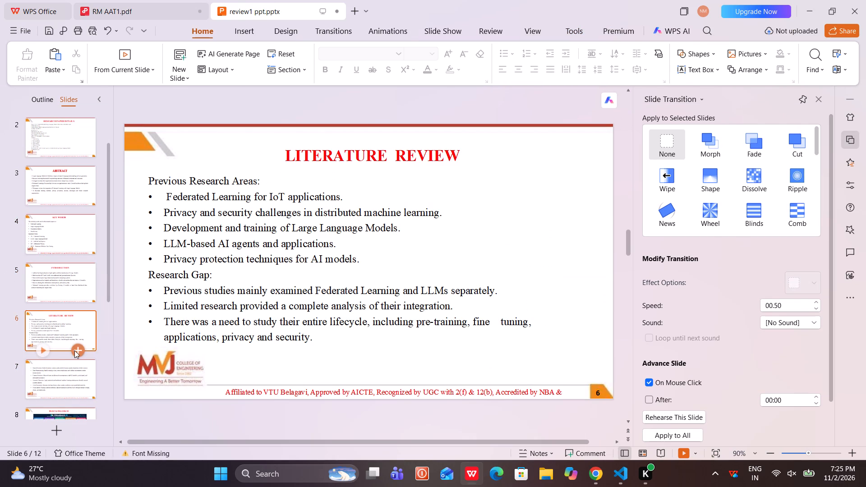
{"action": "left_click", "coordinate": [74, 350]}
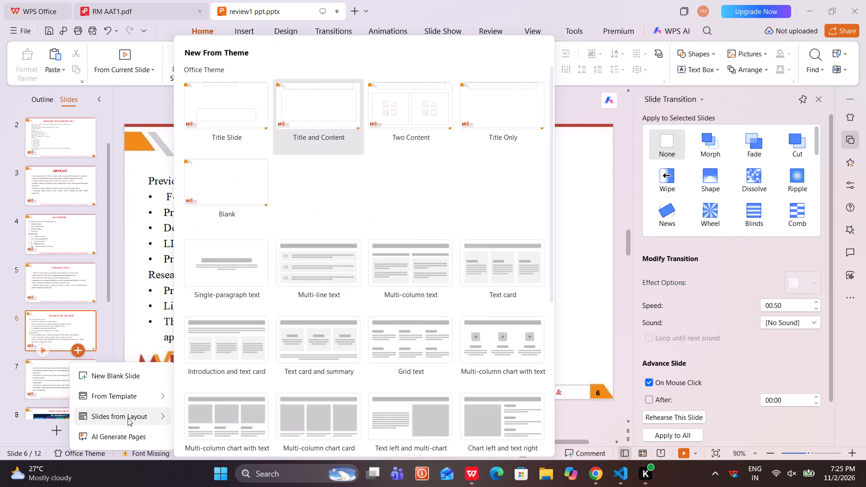
{"action": "left_click", "coordinate": [128, 418]}
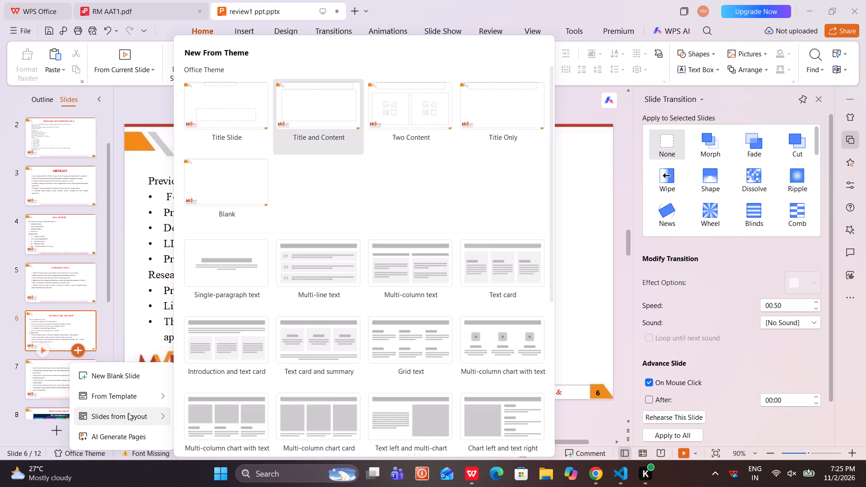
{"action": "left_click", "coordinate": [128, 413]}
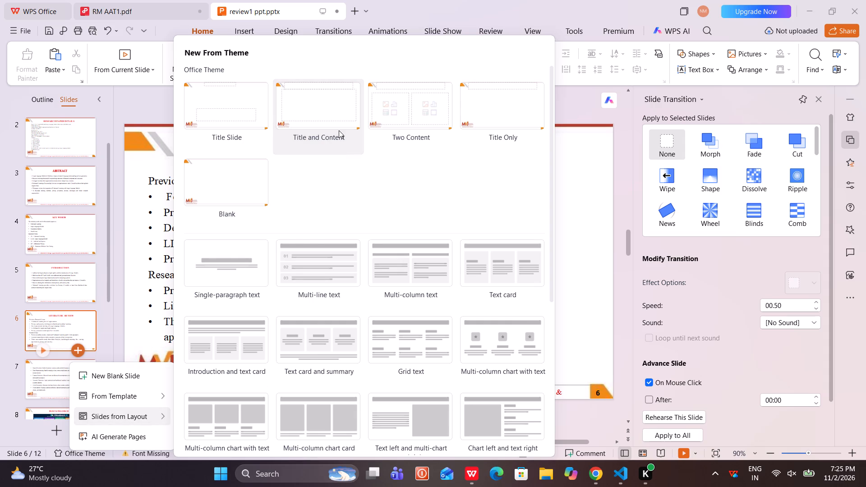
{"action": "left_click", "coordinate": [339, 130]}
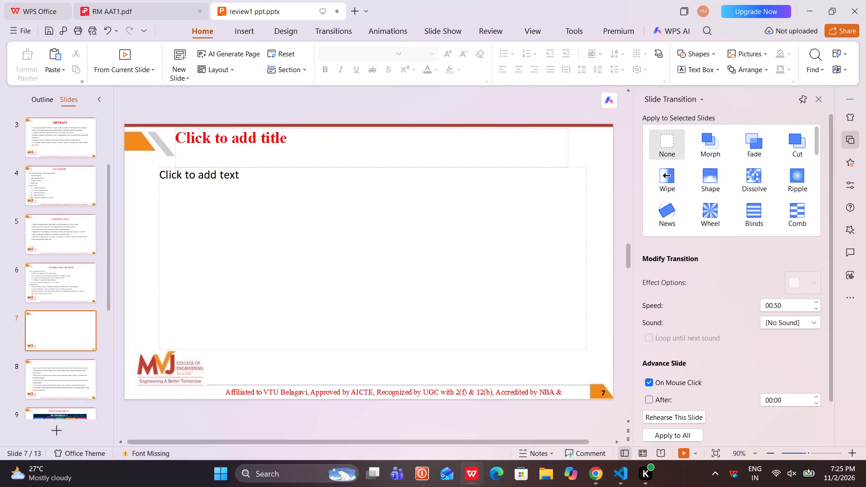
Paste the copied "Contribution of This Paper:" heading and its five bullets into the new slide's content placeholder.
{"action": "left_click", "coordinate": [220, 178]}
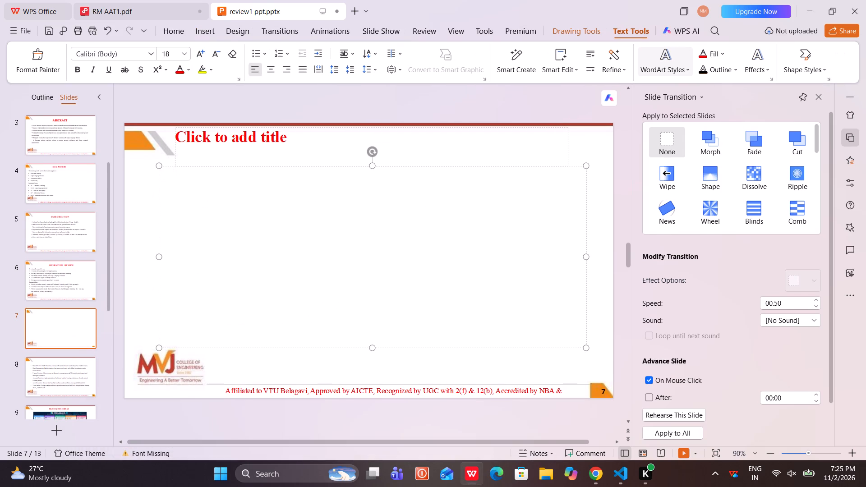
{"action": "key", "text": "ctrl+v"}
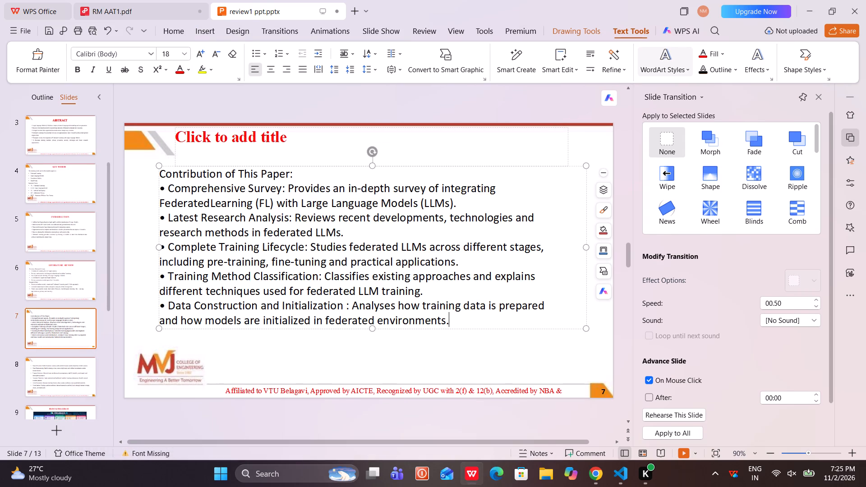
Format all the pasted text on slide 7 as 14 pt Times New Roman with 1.5 line spacing.
{"action": "left_click_drag", "start_coordinate": [450, 322], "coordinate": [111, 178]}
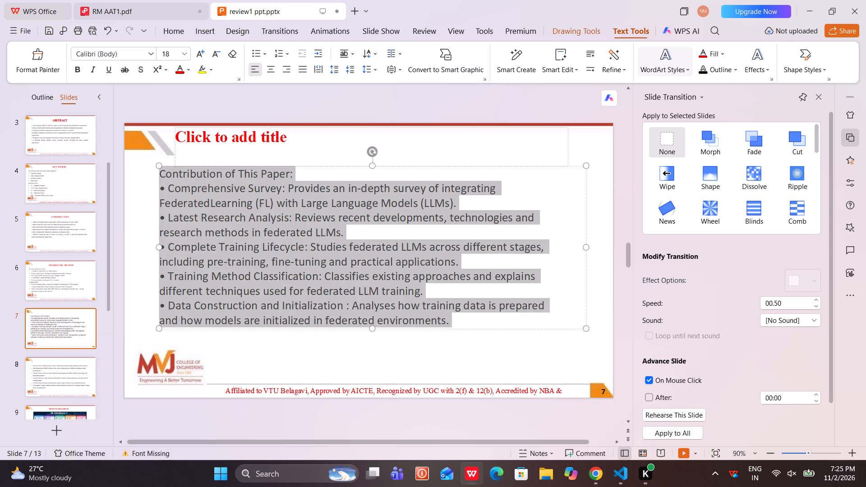
{"action": "left_click_drag", "start_coordinate": [111, 178], "coordinate": [108, 176]}
{"action": "left_click", "coordinate": [184, 54]}
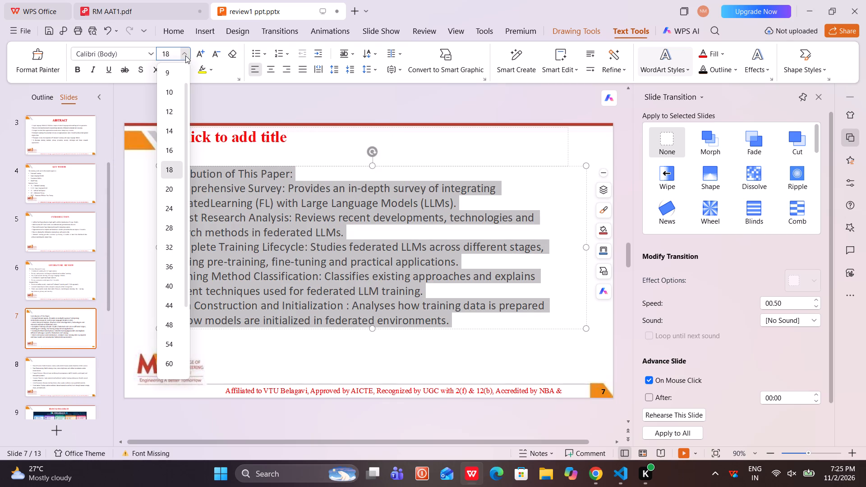
{"action": "left_click", "coordinate": [166, 128]}
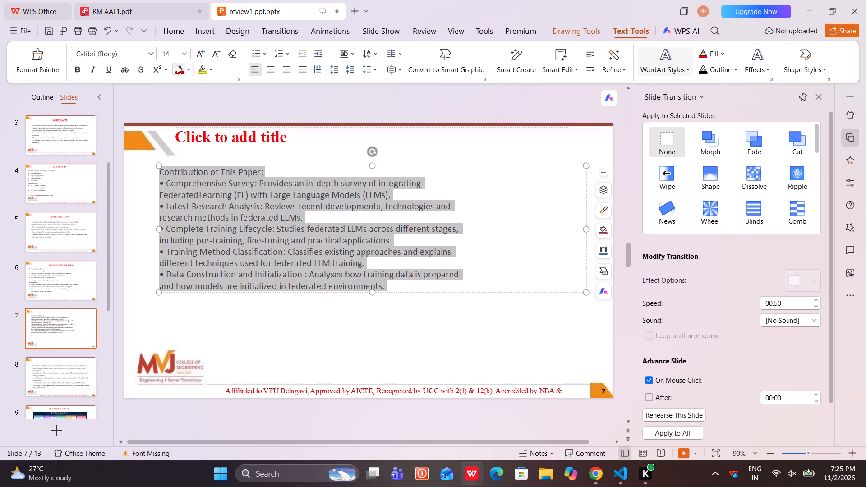
{"action": "left_click", "coordinate": [152, 57]}
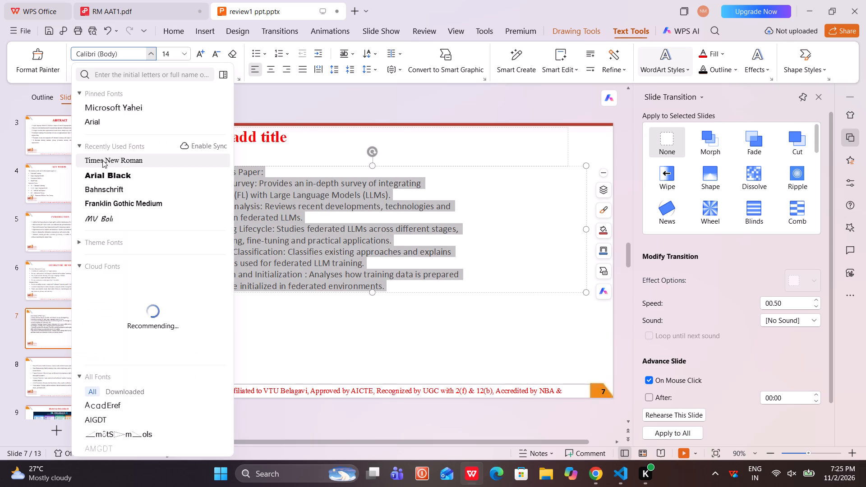
{"action": "left_click", "coordinate": [102, 160]}
{"action": "left_click", "coordinate": [370, 69]}
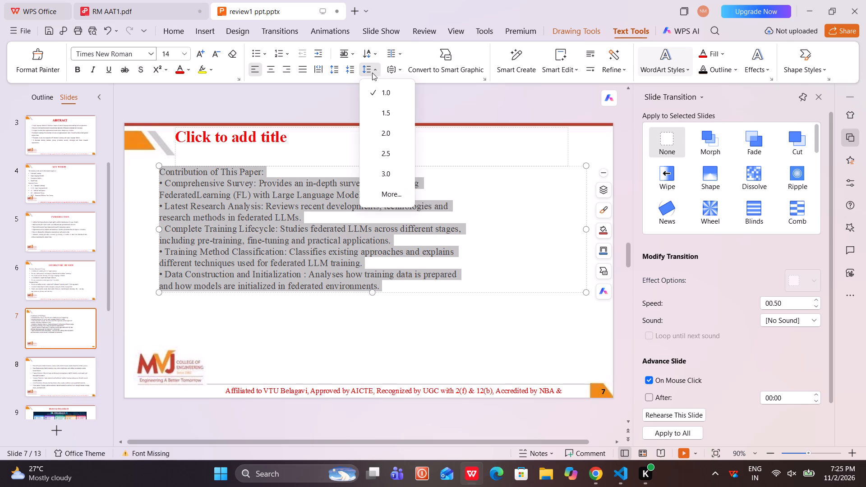
{"action": "left_click", "coordinate": [381, 113]}
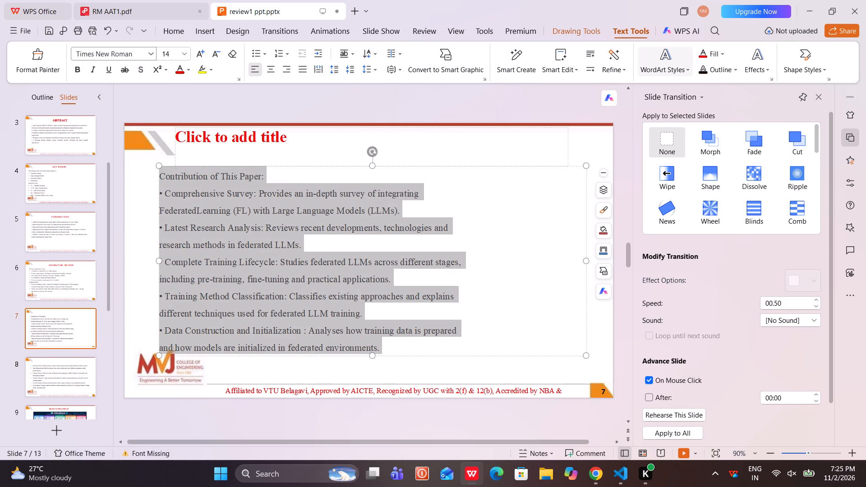
{"action": "left_click", "coordinate": [371, 96]}
Make the "Contribution of This Paper:" heading on slide 7 bold.
{"action": "left_click_drag", "start_coordinate": [267, 178], "coordinate": [150, 179]}
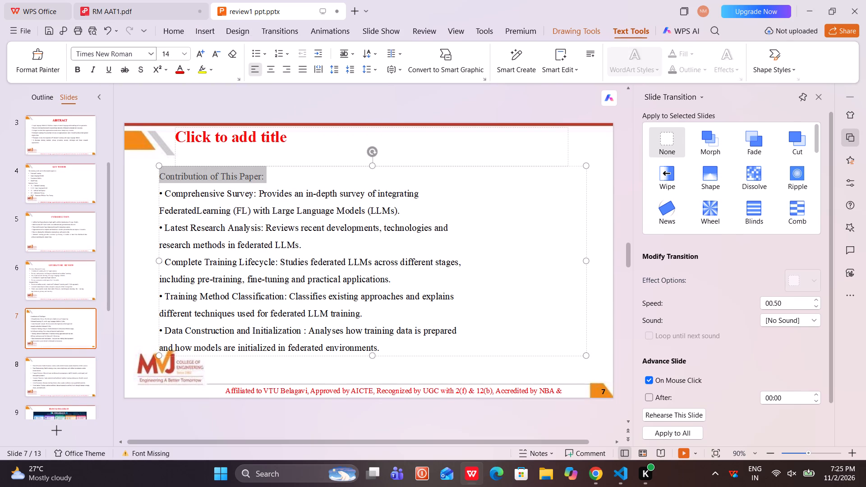
{"action": "left_click_drag", "start_coordinate": [150, 179], "coordinate": [144, 176]}
{"action": "left_click", "coordinate": [193, 143]}
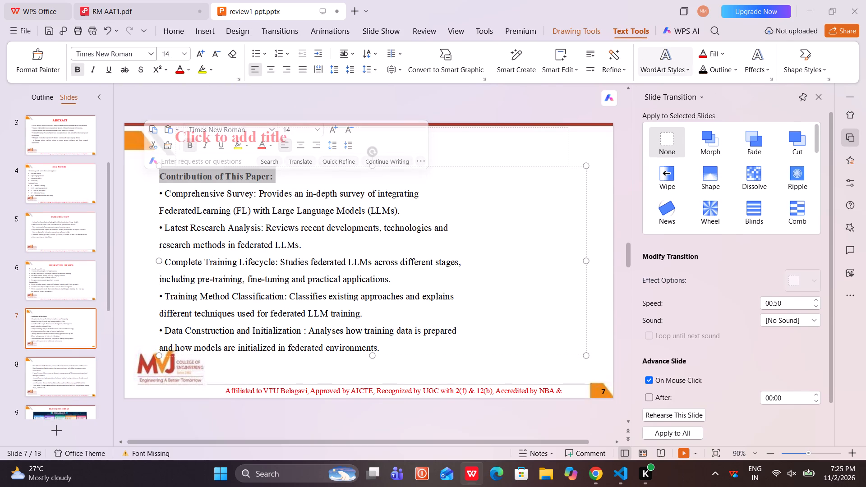
{"action": "left_click", "coordinate": [236, 87]}
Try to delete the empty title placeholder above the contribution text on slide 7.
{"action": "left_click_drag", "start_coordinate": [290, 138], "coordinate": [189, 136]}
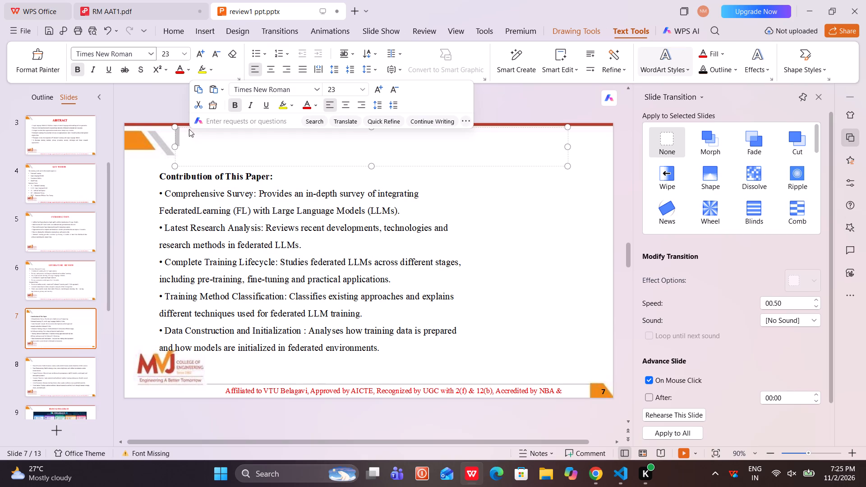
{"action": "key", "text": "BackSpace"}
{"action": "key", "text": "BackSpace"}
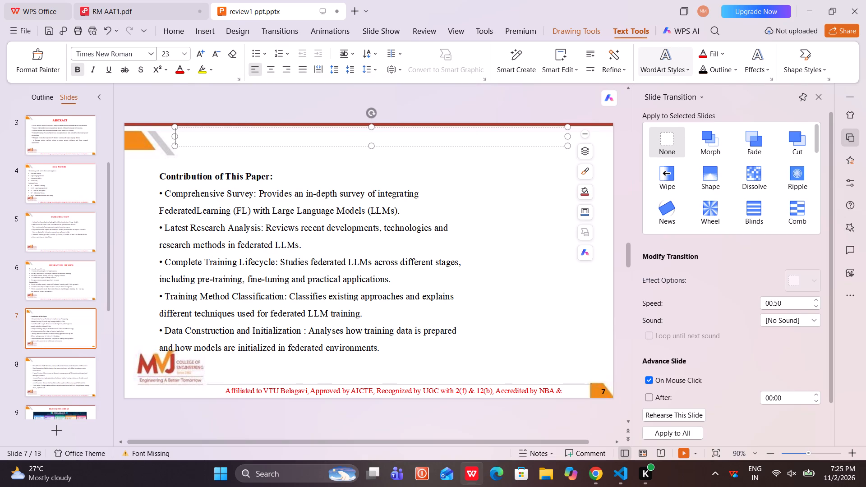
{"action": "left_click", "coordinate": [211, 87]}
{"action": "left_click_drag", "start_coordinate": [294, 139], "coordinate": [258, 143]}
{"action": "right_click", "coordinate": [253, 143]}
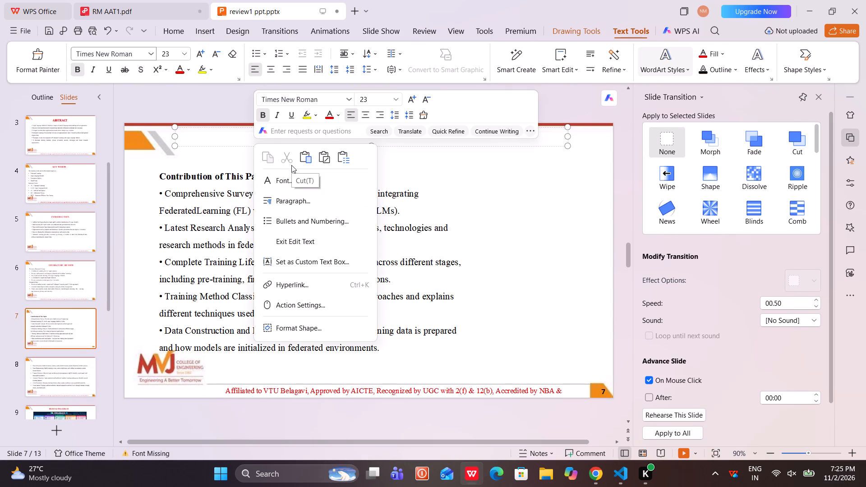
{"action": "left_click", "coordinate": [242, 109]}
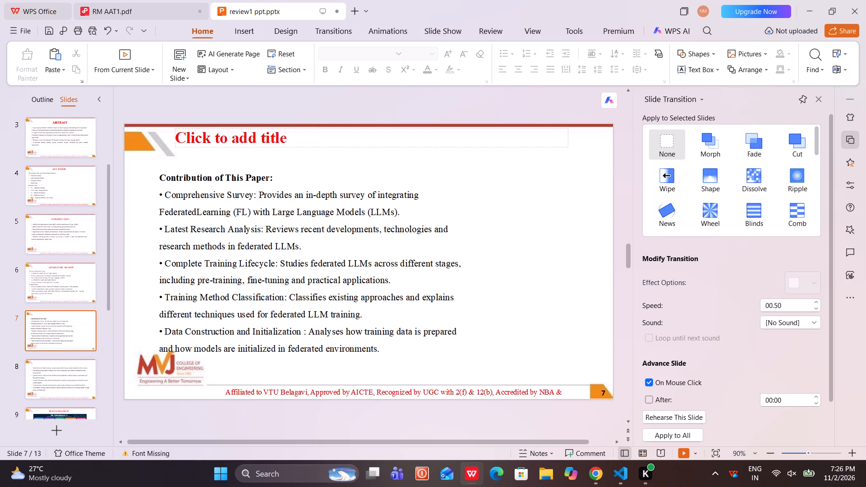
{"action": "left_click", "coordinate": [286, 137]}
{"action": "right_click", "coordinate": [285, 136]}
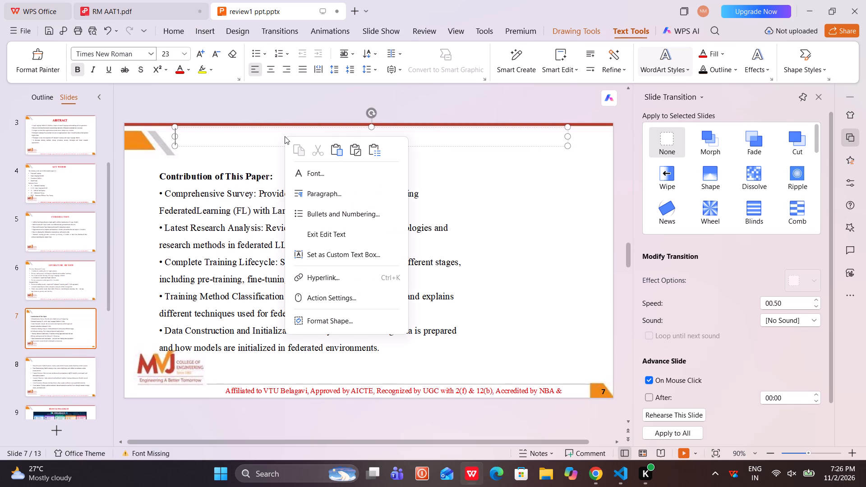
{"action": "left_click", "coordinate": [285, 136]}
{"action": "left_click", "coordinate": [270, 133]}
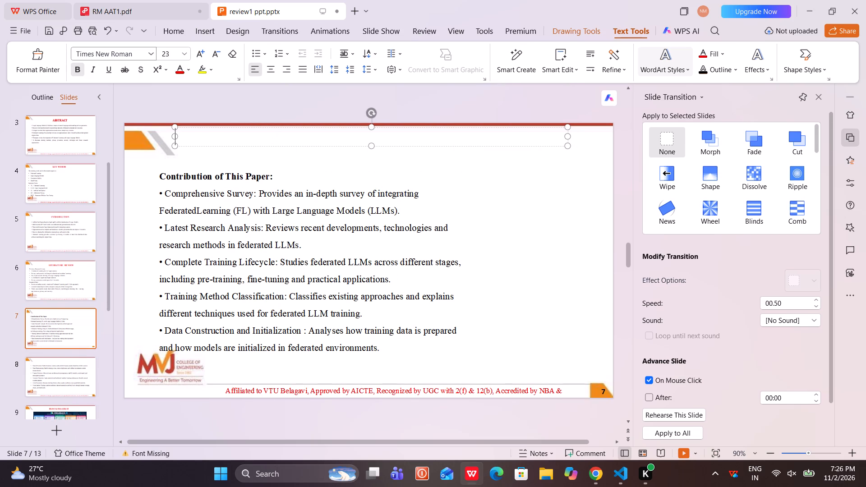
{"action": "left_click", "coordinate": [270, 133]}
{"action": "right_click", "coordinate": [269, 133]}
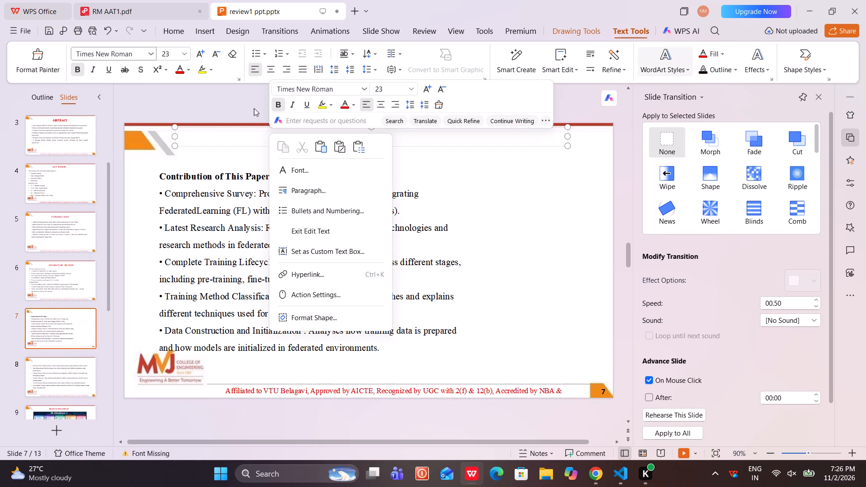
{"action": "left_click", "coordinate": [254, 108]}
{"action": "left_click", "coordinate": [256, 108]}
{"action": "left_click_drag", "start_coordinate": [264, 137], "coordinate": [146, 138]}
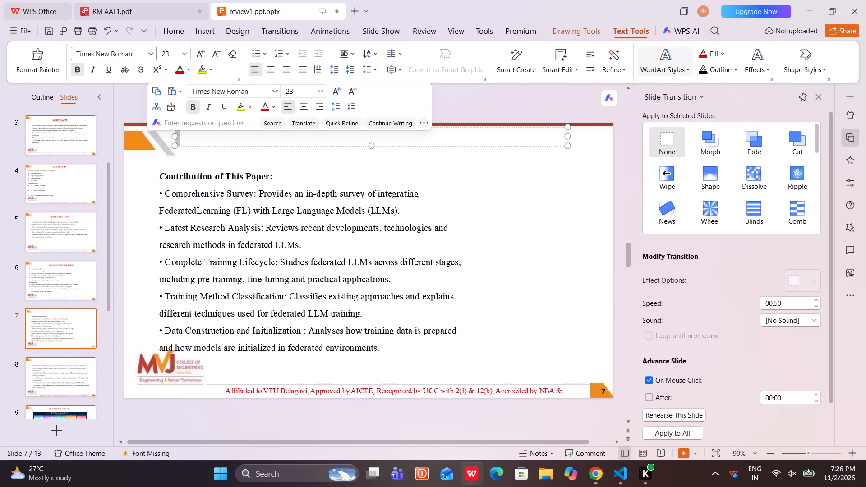
Narrow slide 7's empty title placeholder by moving its left edge inward to just short of the slide's centre.
{"action": "left_click_drag", "start_coordinate": [173, 135], "coordinate": [332, 177]}
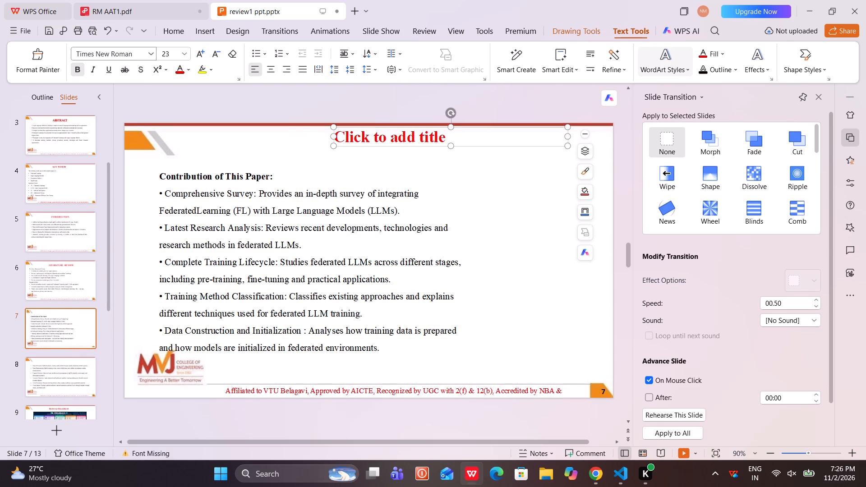
{"action": "left_click", "coordinate": [588, 134]}
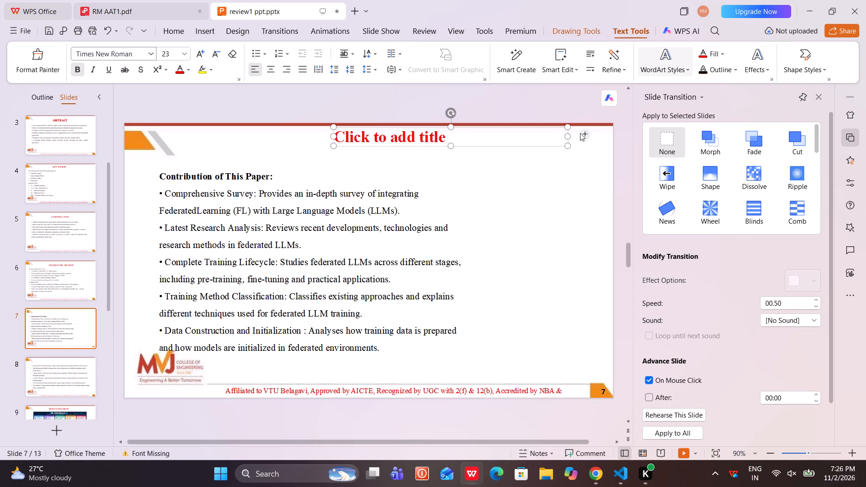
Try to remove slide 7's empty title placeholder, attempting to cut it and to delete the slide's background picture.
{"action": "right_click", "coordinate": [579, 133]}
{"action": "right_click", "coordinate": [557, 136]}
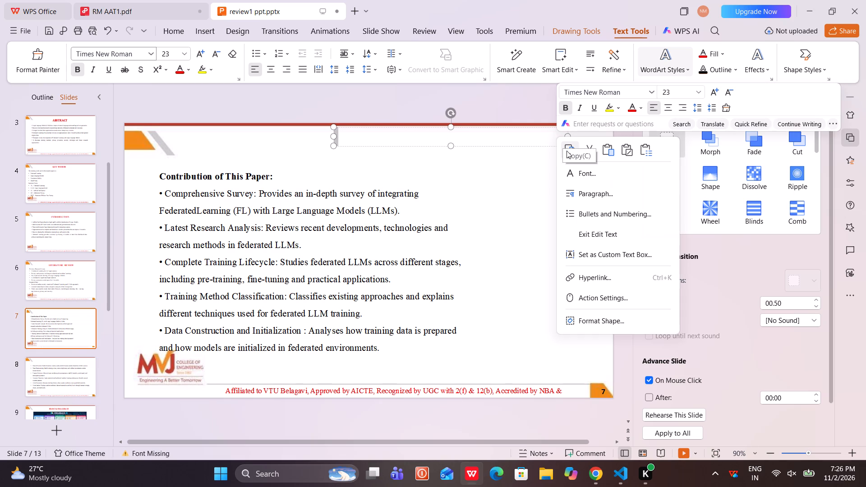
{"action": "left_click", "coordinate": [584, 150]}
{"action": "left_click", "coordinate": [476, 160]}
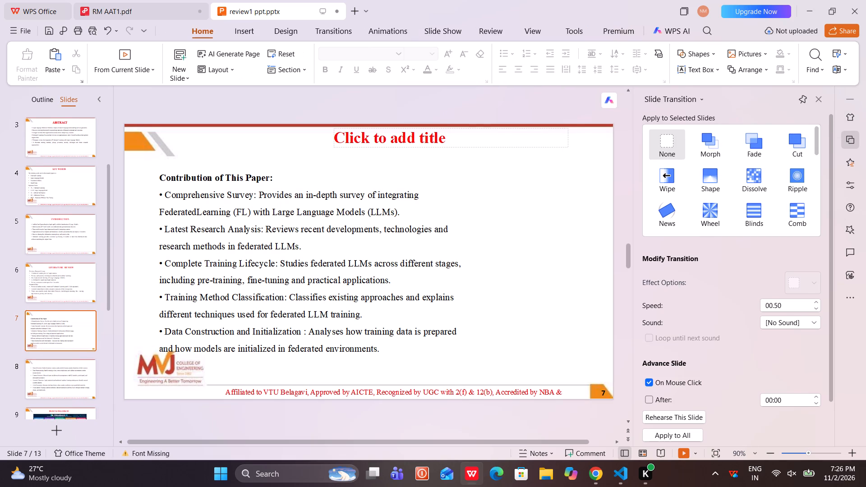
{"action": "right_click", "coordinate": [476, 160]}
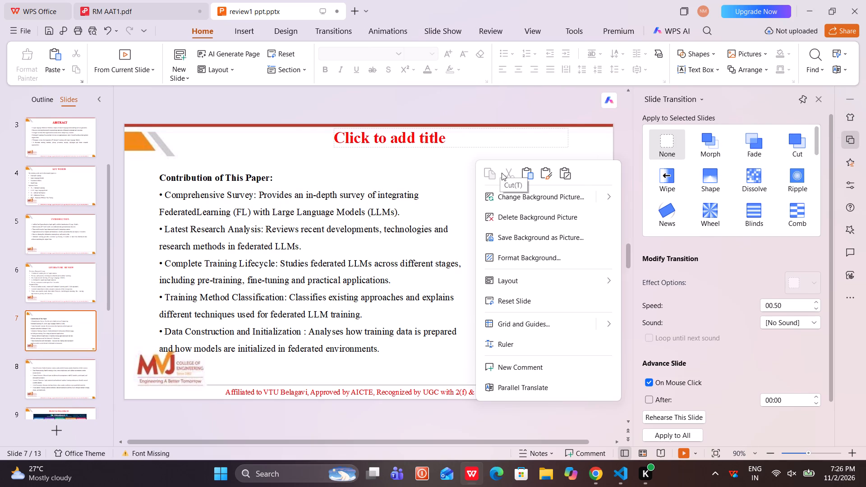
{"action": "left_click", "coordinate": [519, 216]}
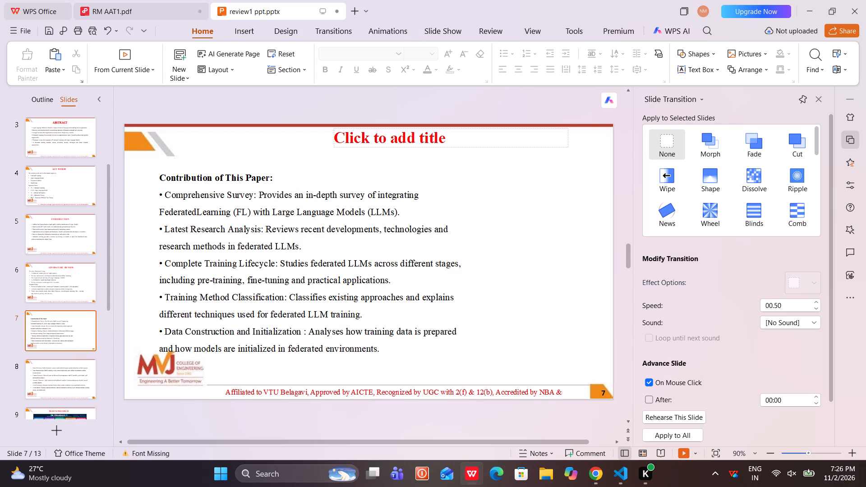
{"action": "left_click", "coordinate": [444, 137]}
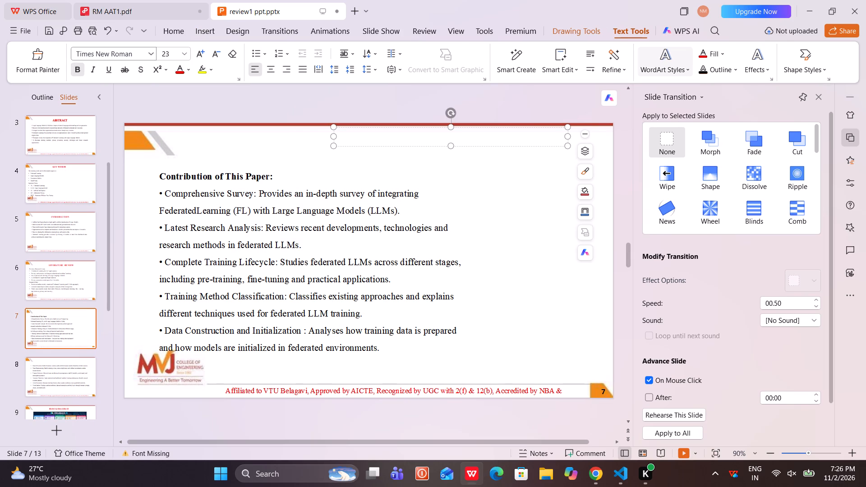
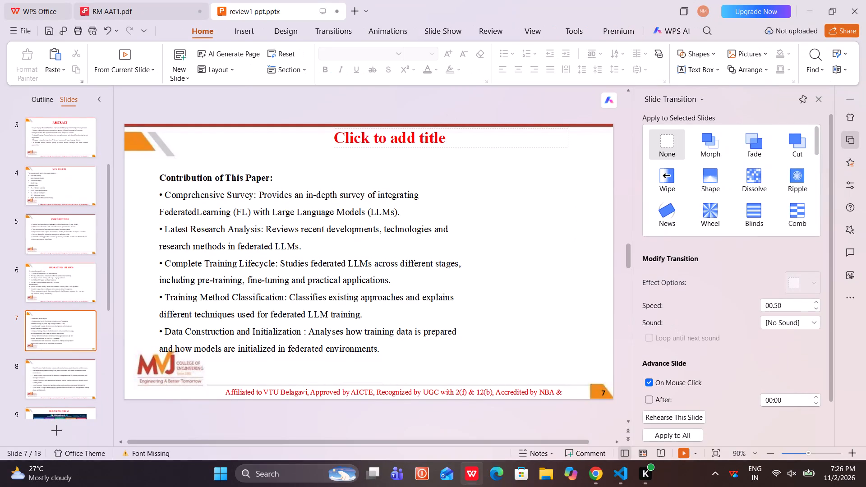
Look through the presentation's slides from first to last and come back to the Contribution of This Paper slide.
{"action": "left_click", "coordinate": [617, 320]}
{"action": "scroll", "coordinate": [617, 320], "scroll_direction": "down", "scroll_amount": 2}
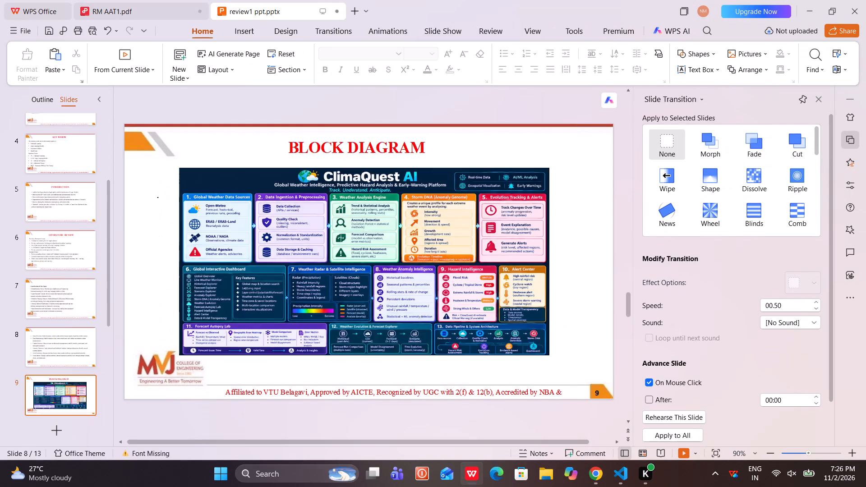
{"action": "scroll", "coordinate": [617, 320], "scroll_direction": "down", "scroll_amount": 9}
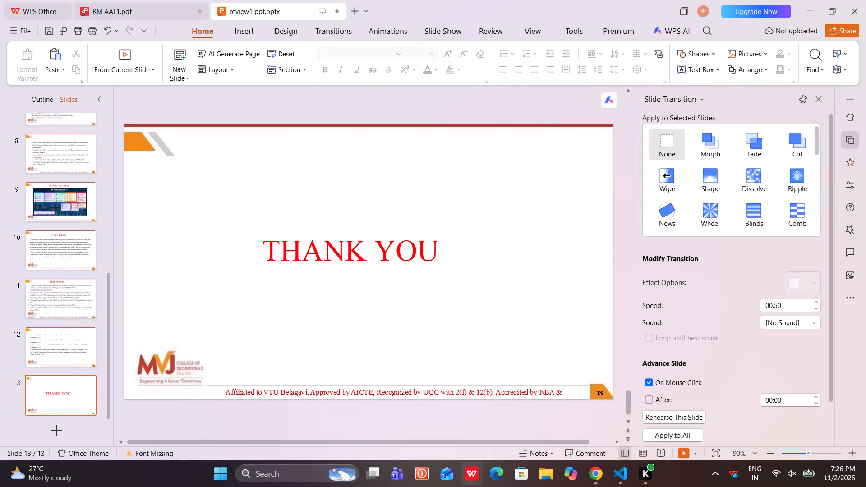
{"action": "scroll", "coordinate": [617, 320], "scroll_direction": "up", "scroll_amount": 12}
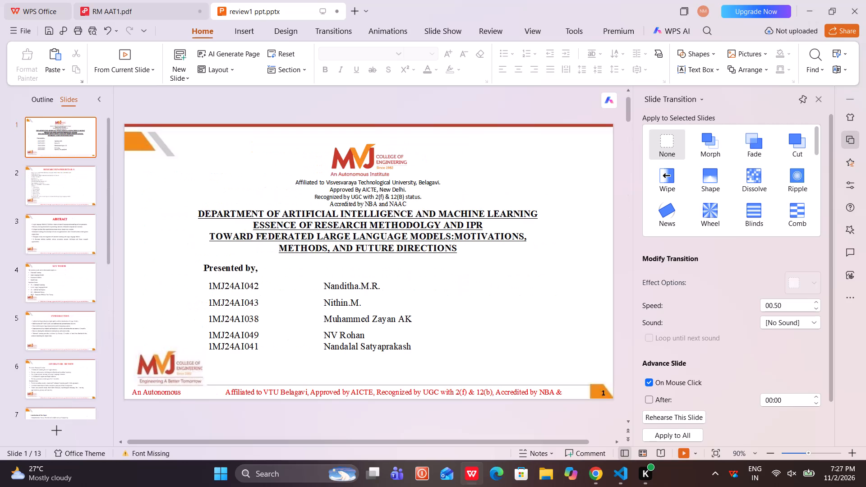
{"action": "scroll", "coordinate": [617, 320], "scroll_direction": "down", "scroll_amount": 3}
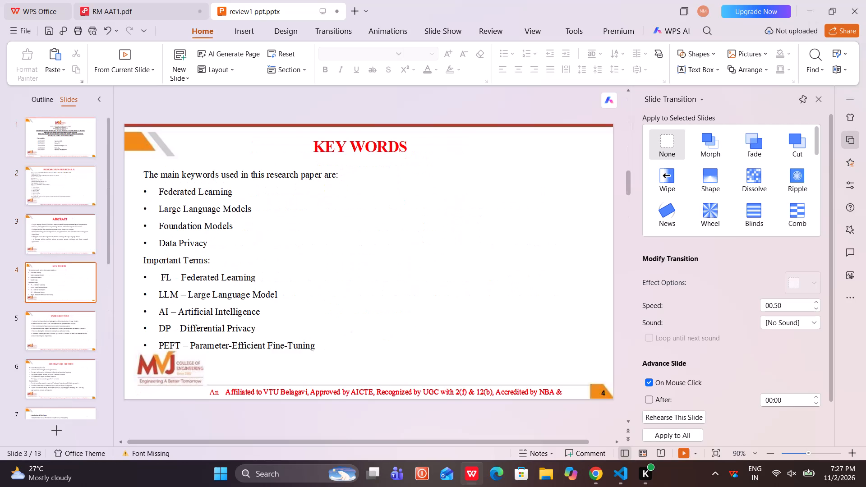
{"action": "scroll", "coordinate": [617, 320], "scroll_direction": "down", "scroll_amount": 3}
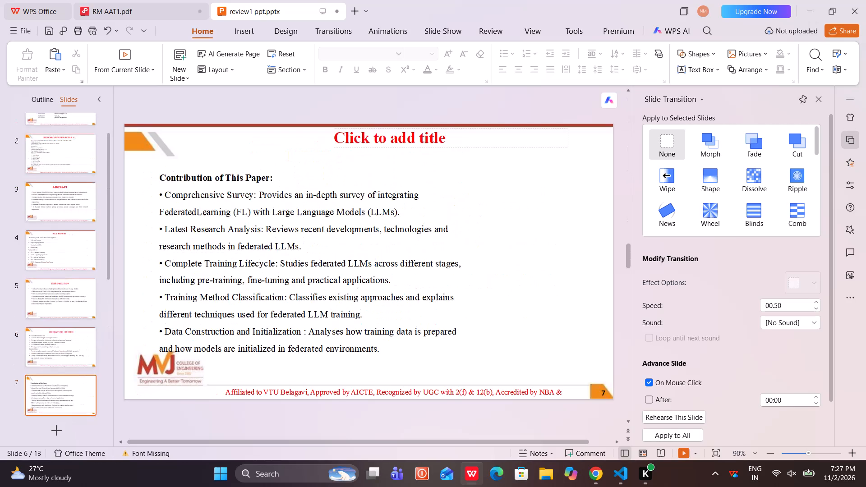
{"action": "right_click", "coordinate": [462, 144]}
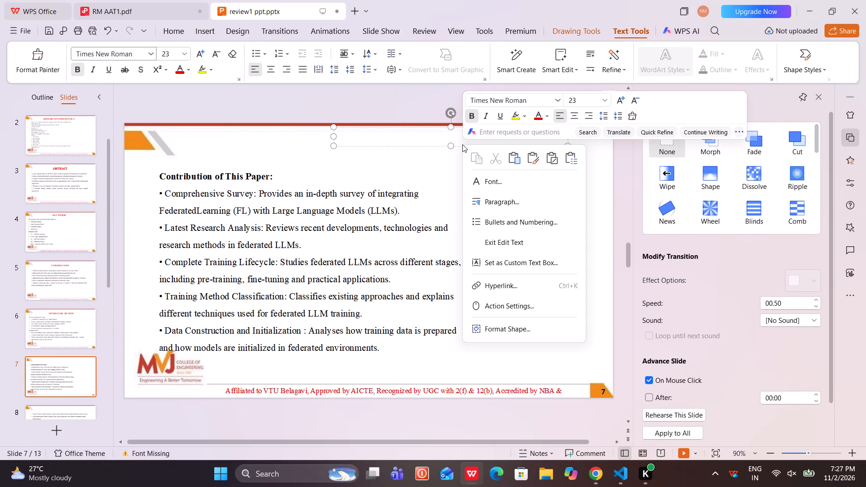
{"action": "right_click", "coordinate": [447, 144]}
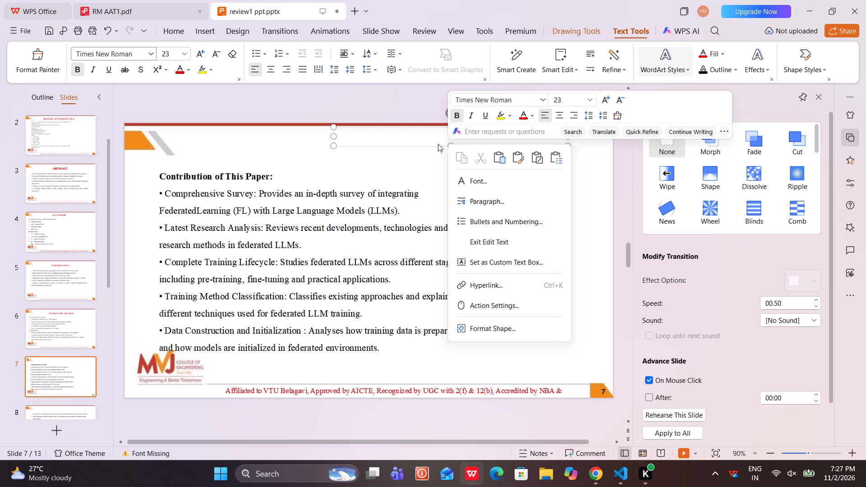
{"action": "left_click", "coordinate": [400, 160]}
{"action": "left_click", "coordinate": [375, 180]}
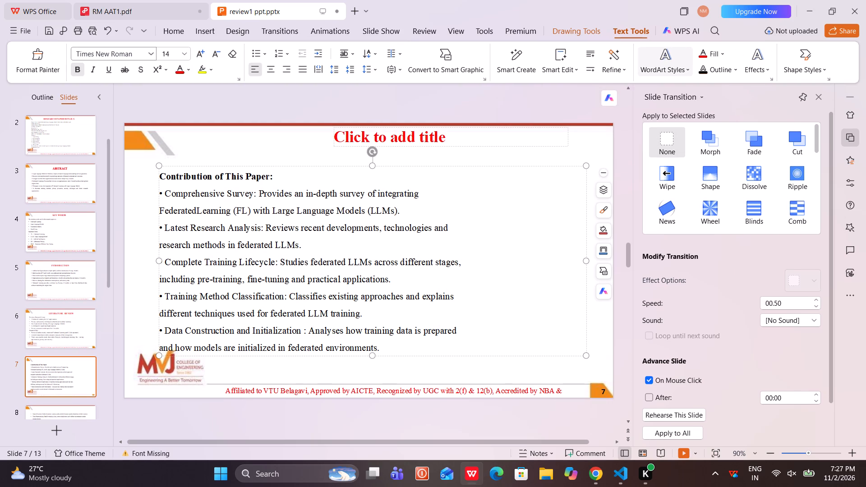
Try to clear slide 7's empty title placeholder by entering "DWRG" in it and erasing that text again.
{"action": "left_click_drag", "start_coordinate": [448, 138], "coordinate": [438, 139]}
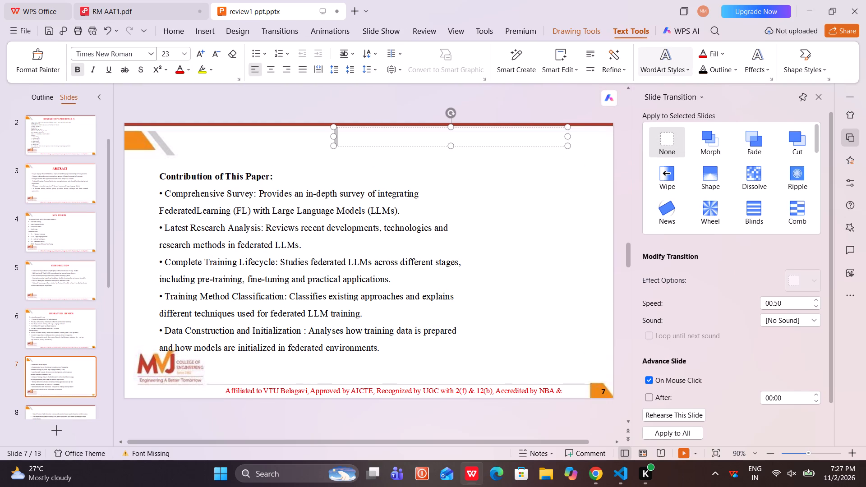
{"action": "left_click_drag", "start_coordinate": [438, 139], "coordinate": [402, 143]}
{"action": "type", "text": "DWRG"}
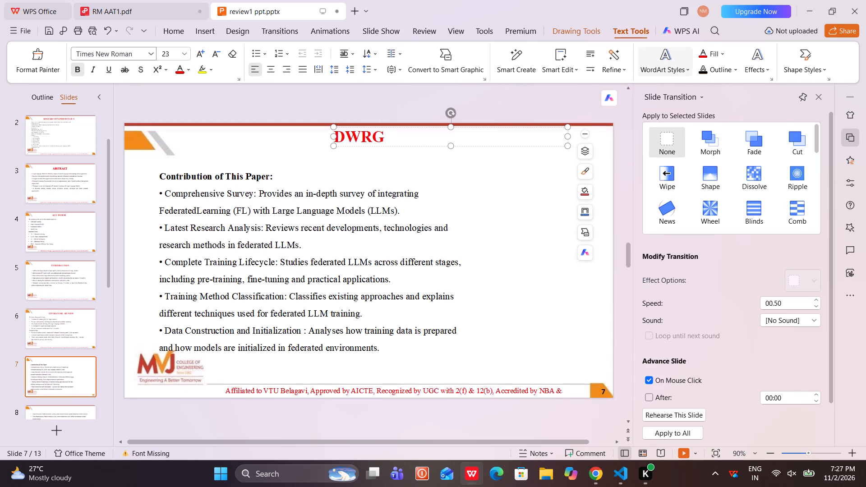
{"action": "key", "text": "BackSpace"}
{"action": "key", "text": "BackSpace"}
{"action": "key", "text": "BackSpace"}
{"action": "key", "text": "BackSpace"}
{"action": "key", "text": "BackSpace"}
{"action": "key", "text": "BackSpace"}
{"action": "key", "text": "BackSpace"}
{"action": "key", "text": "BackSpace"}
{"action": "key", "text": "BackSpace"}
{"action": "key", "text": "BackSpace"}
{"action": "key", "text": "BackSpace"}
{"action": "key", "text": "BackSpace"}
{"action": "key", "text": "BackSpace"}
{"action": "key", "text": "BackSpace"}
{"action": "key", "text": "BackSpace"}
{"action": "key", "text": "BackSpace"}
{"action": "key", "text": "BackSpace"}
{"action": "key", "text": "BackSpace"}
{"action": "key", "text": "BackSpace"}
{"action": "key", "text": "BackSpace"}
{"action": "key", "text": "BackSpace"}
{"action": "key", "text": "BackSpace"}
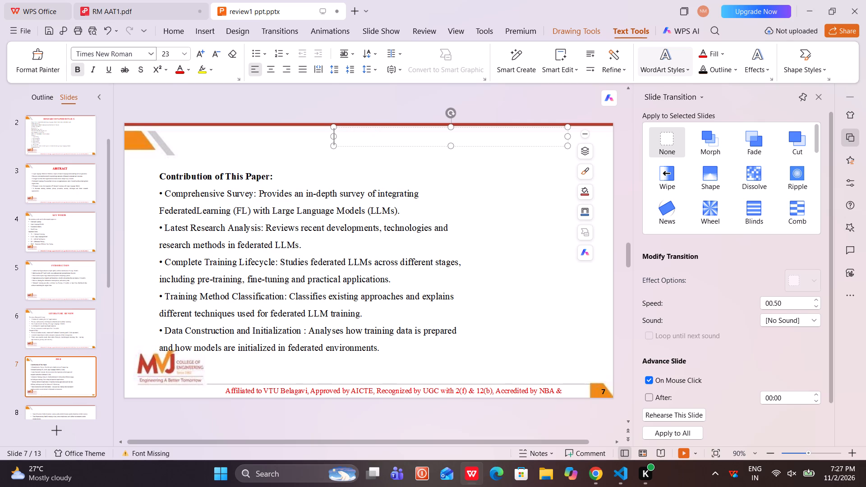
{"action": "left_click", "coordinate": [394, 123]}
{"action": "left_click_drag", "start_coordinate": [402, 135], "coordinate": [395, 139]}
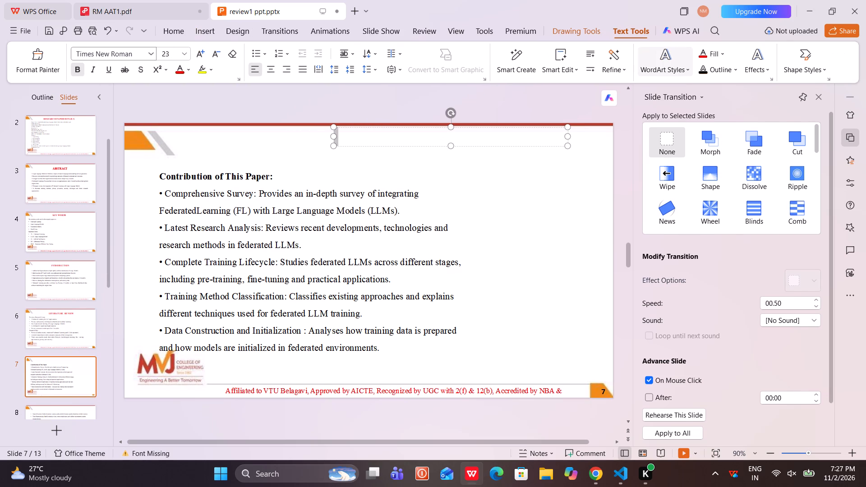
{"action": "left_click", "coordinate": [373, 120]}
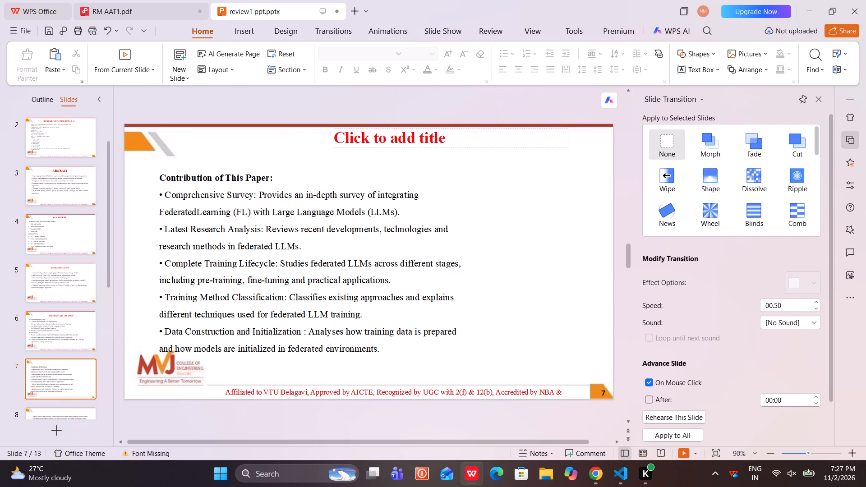
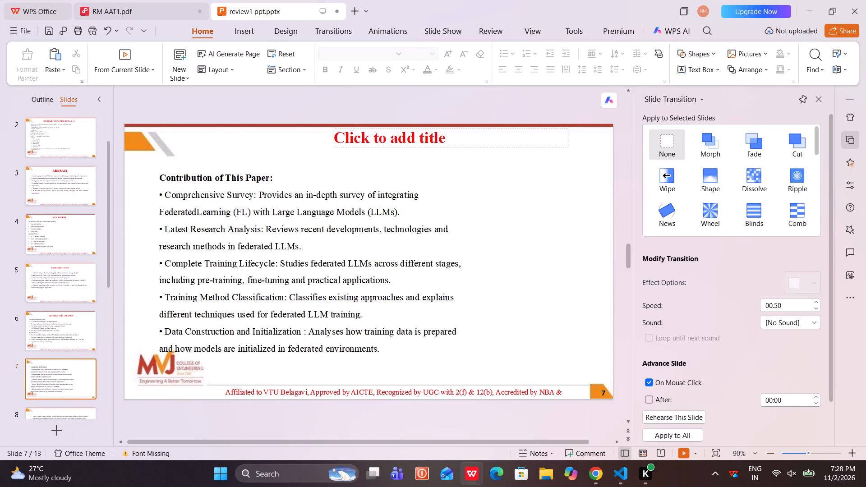
Save the review1 ppt.pptx presentation with the Contribution of This Paper slide in its present form.
{"action": "left_click", "coordinate": [112, 340]}
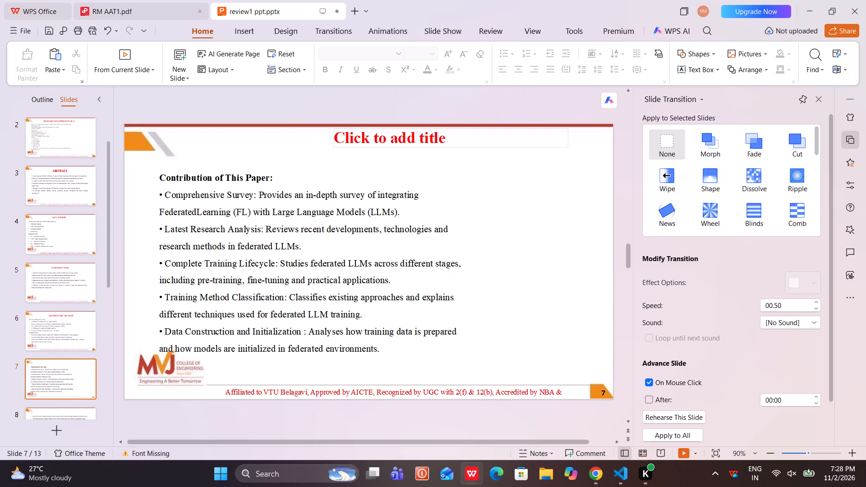
{"action": "key", "text": "ctrl+s"}
{"action": "right_click", "coordinate": [481, 309]}
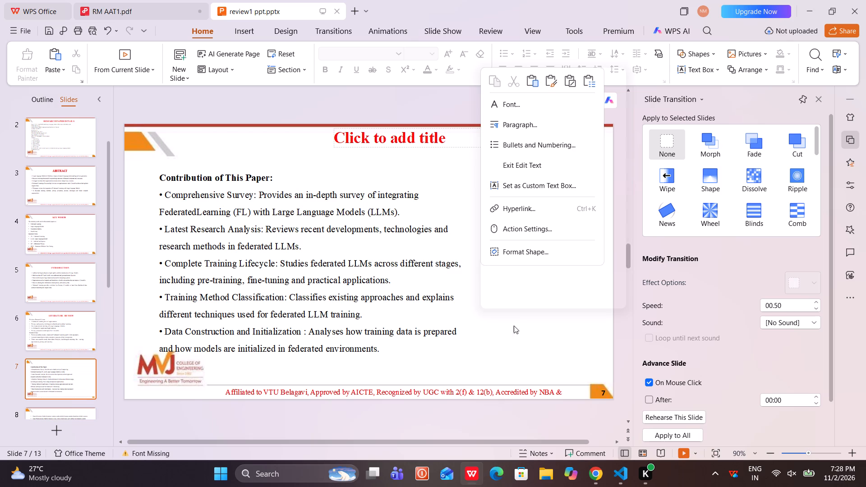
{"action": "left_click", "coordinate": [515, 413]}
Give slide 8 the title "METHODOLOGY", following the heading of the matching page in RM AAT1.pdf.
{"action": "key", "text": "Right"}
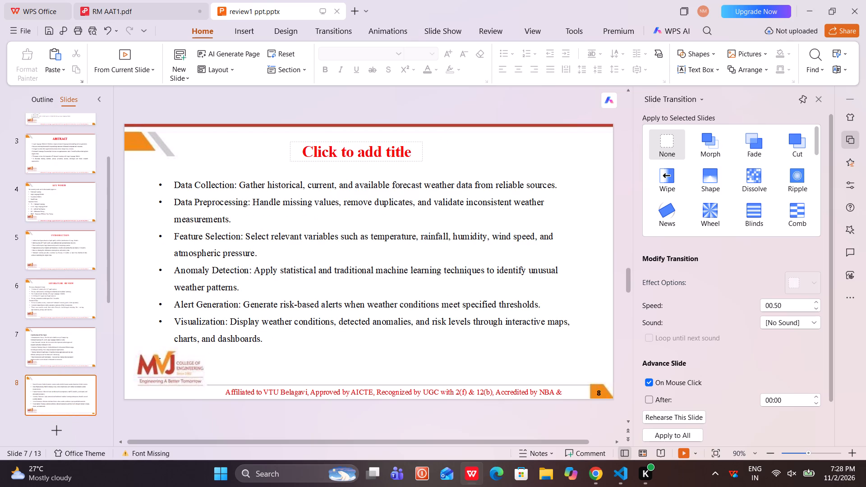
{"action": "left_click_drag", "start_coordinate": [411, 153], "coordinate": [345, 167]}
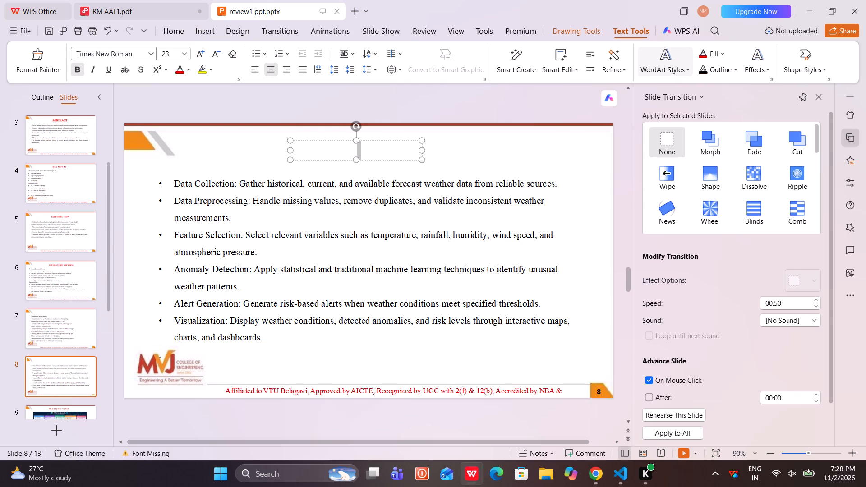
{"action": "left_click", "coordinate": [106, 0]}
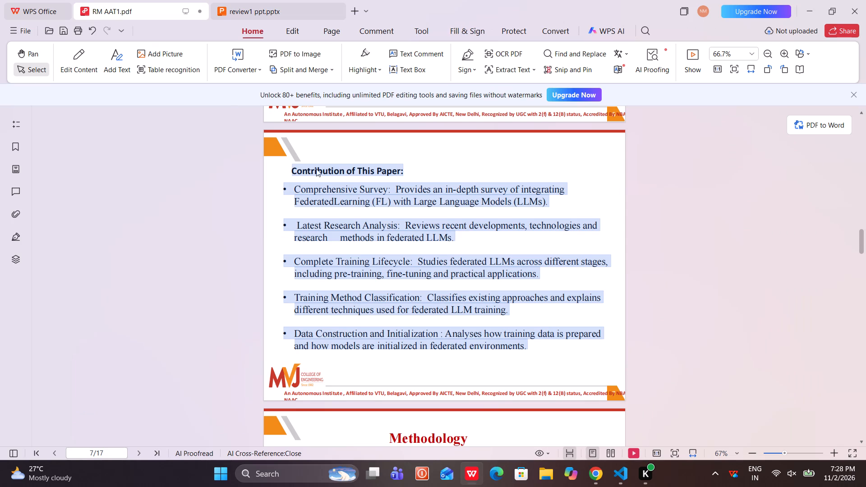
{"action": "scroll", "coordinate": [378, 241], "scroll_direction": "down", "scroll_amount": 1}
{"action": "left_click", "coordinate": [438, 351]}
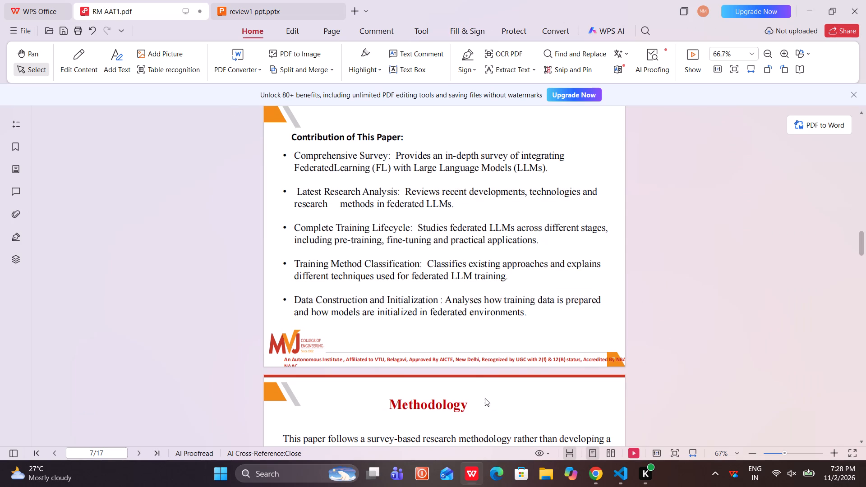
{"action": "scroll", "coordinate": [484, 395], "scroll_direction": "down", "scroll_amount": 6}
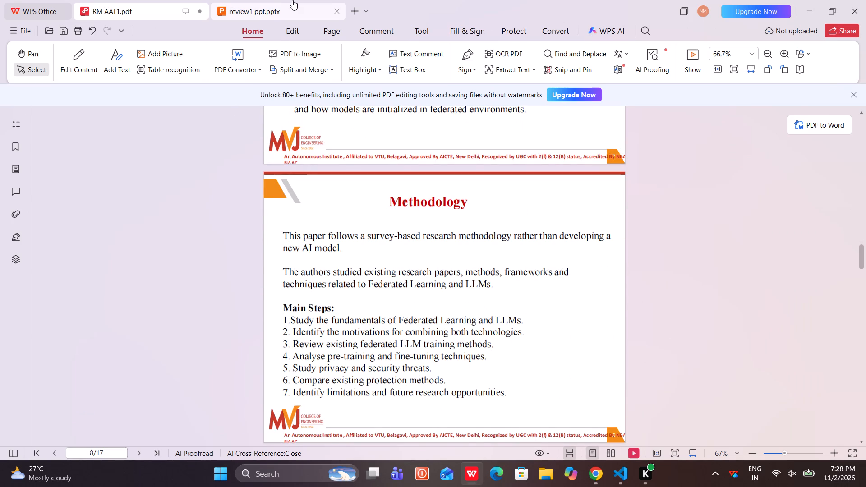
{"action": "left_click", "coordinate": [292, 0]}
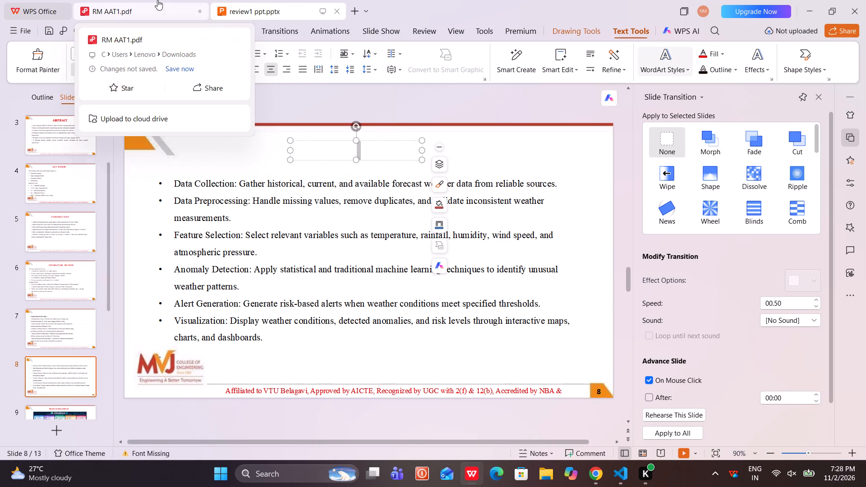
{"action": "left_click", "coordinate": [157, 0]}
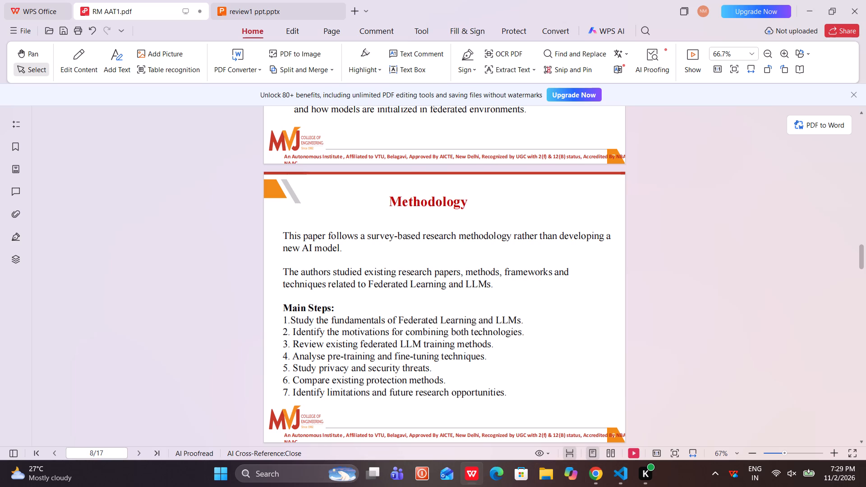
{"action": "left_click_drag", "start_coordinate": [469, 206], "coordinate": [455, 219]}
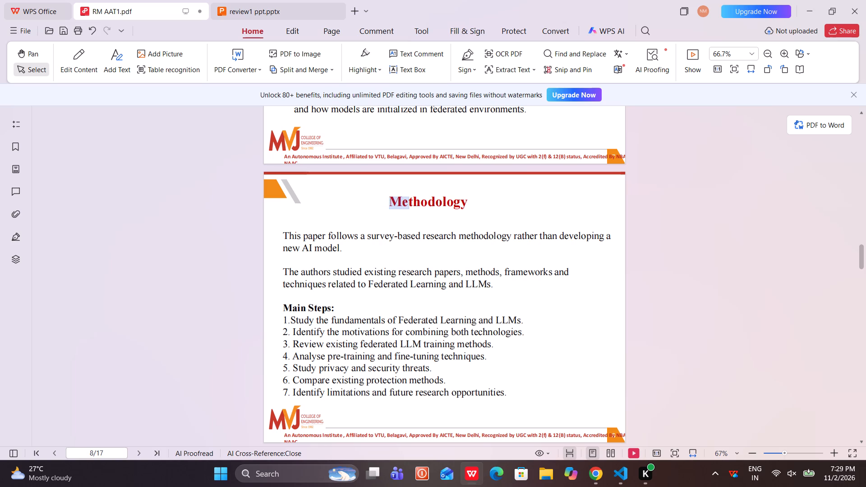
{"action": "left_click_drag", "start_coordinate": [455, 219], "coordinate": [477, 221]}
{"action": "left_click", "coordinate": [321, 0]}
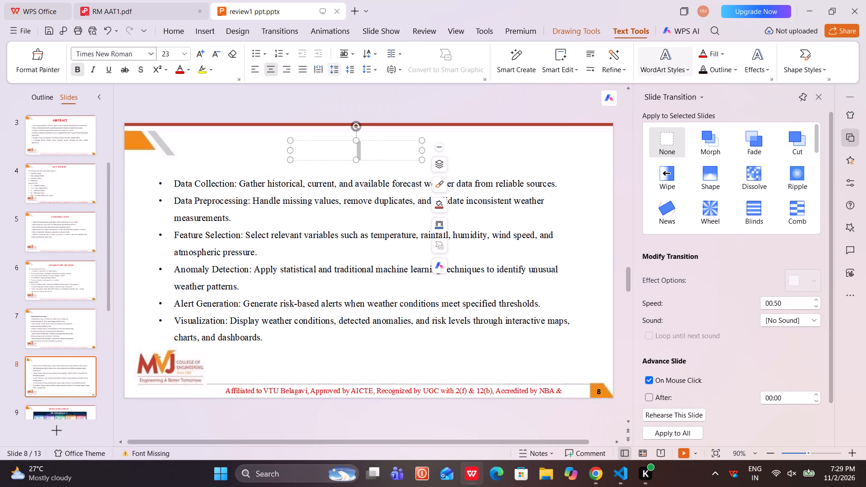
{"action": "type", "text": "METHODO"}
{"action": "type", "text": "LOGY"}
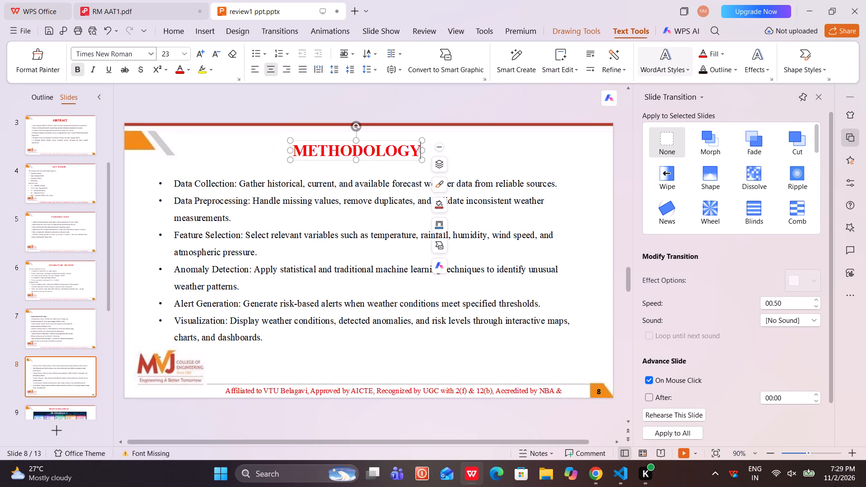
Delete all the weather-project bullets, from Data Collection to Visualization, from slide 8's body.
{"action": "left_click_drag", "start_coordinate": [264, 336], "coordinate": [175, 140]}
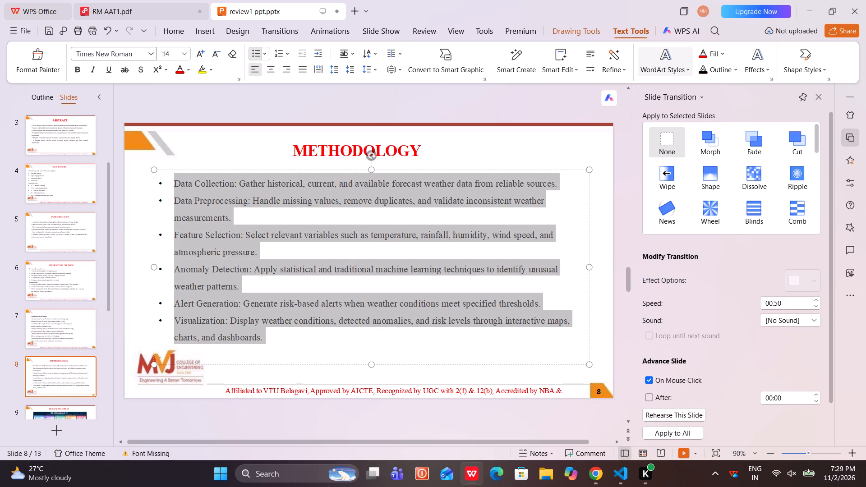
{"action": "key", "text": "BackSpace"}
Copy the Methodology text below the heading, from "This paper follows" through main step 7, from RM AAT1.pdf into slide 8's body.
{"action": "left_click", "coordinate": [139, 0]}
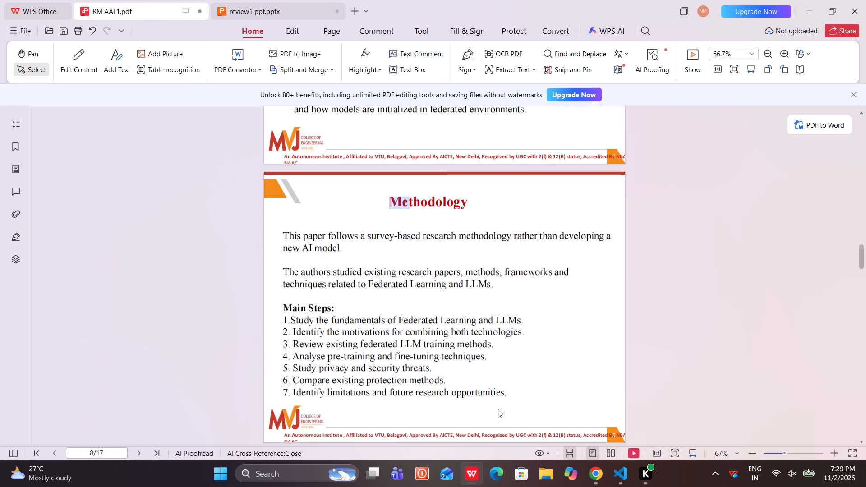
{"action": "left_click_drag", "start_coordinate": [508, 396], "coordinate": [480, 394]}
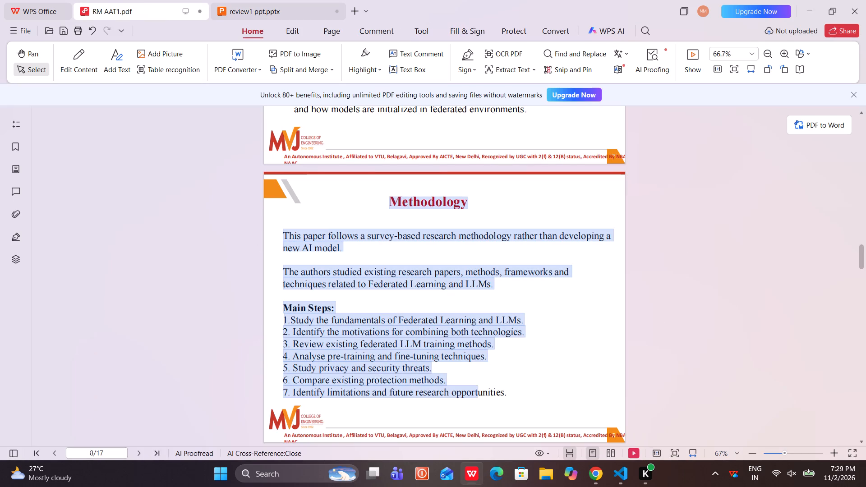
{"action": "left_click_drag", "start_coordinate": [480, 394], "coordinate": [504, 399]}
{"action": "left_click", "coordinate": [506, 400]}
{"action": "left_click", "coordinate": [515, 365]}
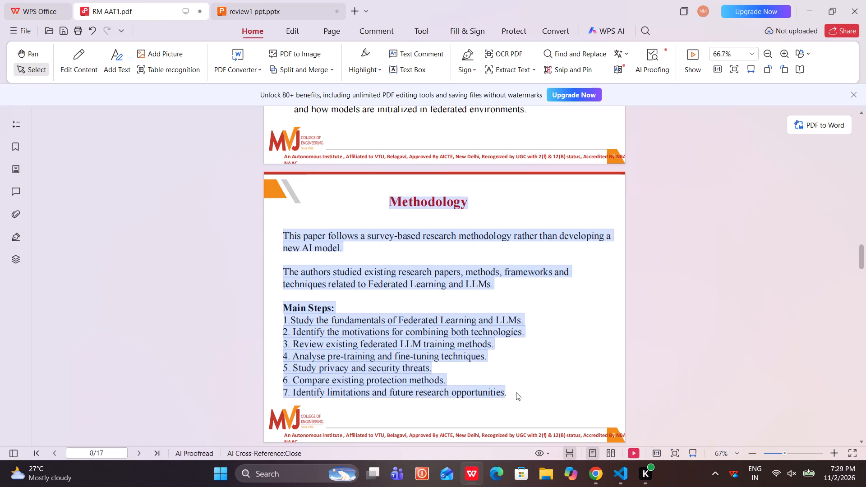
{"action": "left_click", "coordinate": [516, 392]}
{"action": "left_click_drag", "start_coordinate": [513, 391], "coordinate": [400, 311]}
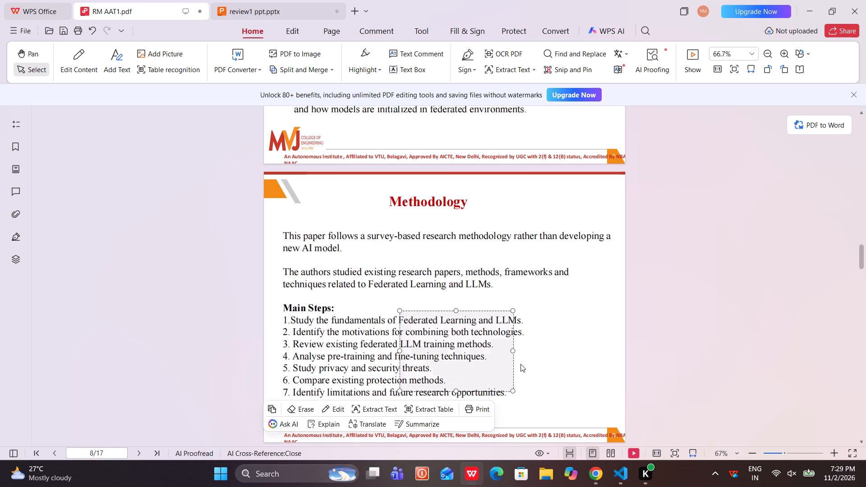
{"action": "left_click", "coordinate": [520, 364]}
{"action": "left_click_drag", "start_coordinate": [508, 395], "coordinate": [323, 304]}
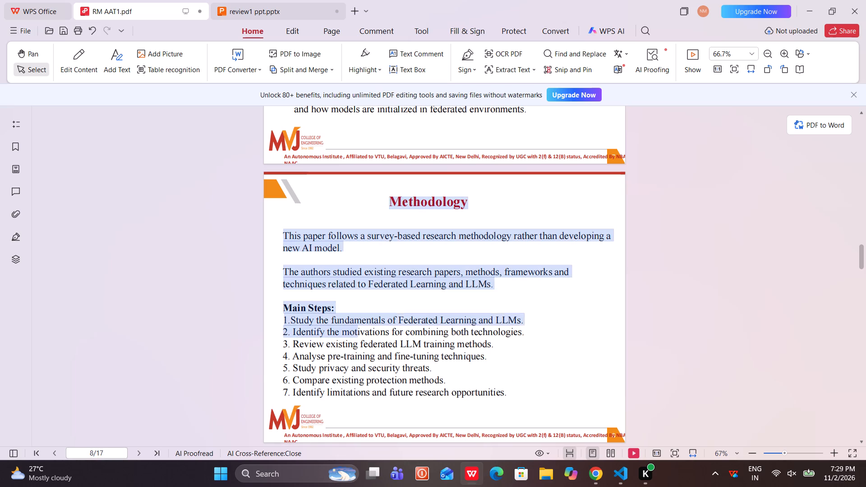
{"action": "left_click_drag", "start_coordinate": [323, 304], "coordinate": [502, 395]}
{"action": "left_click", "coordinate": [506, 394]}
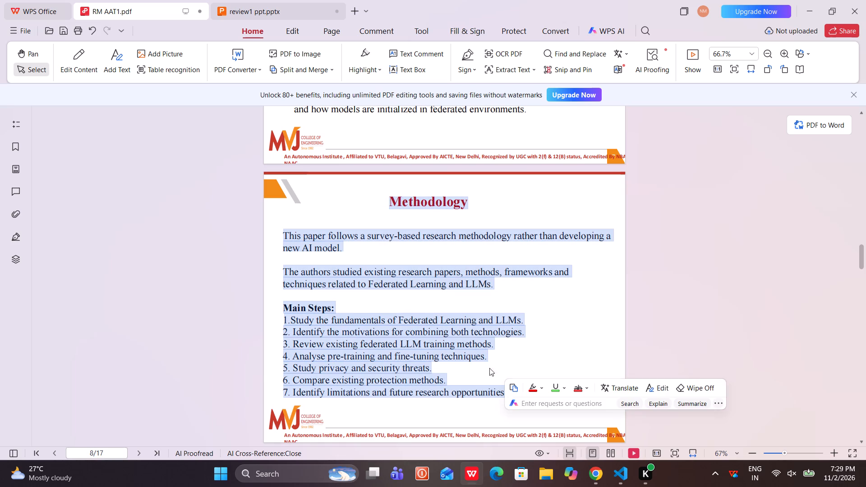
{"action": "left_click", "coordinate": [319, 240]}
{"action": "left_click_drag", "start_coordinate": [283, 237], "coordinate": [295, 249]}
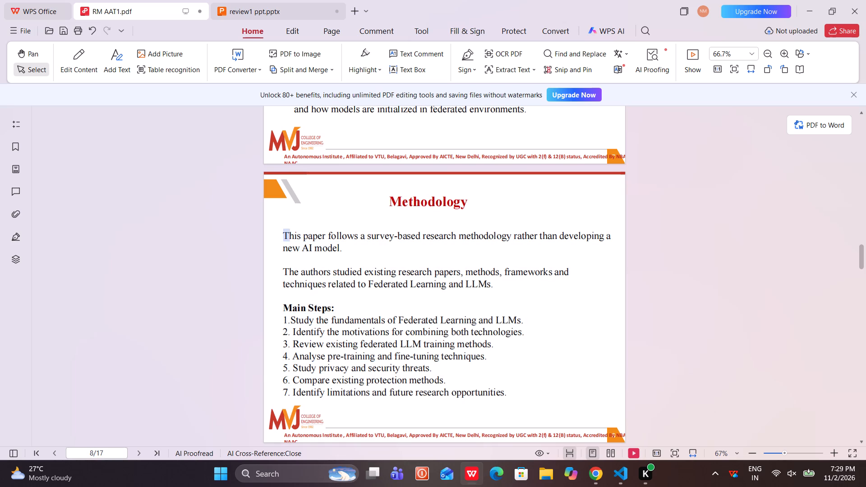
{"action": "left_click_drag", "start_coordinate": [295, 249], "coordinate": [512, 395]}
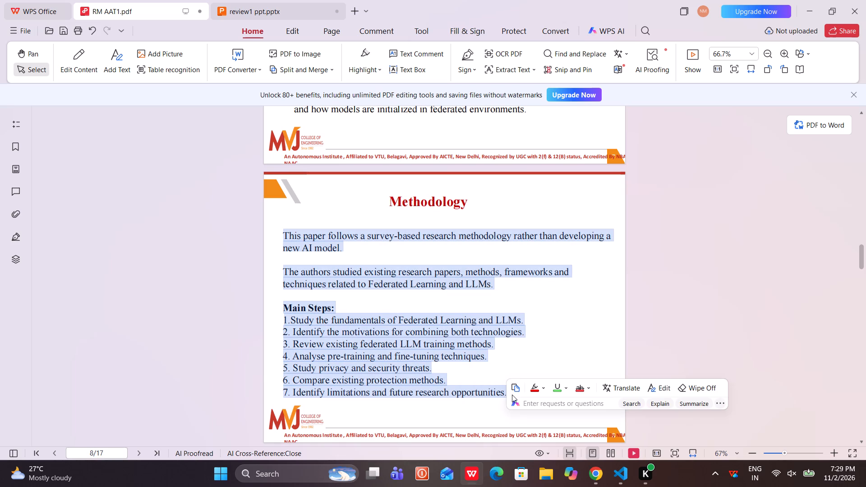
{"action": "key", "text": "ctrl+c"}
{"action": "left_click", "coordinate": [283, 0]}
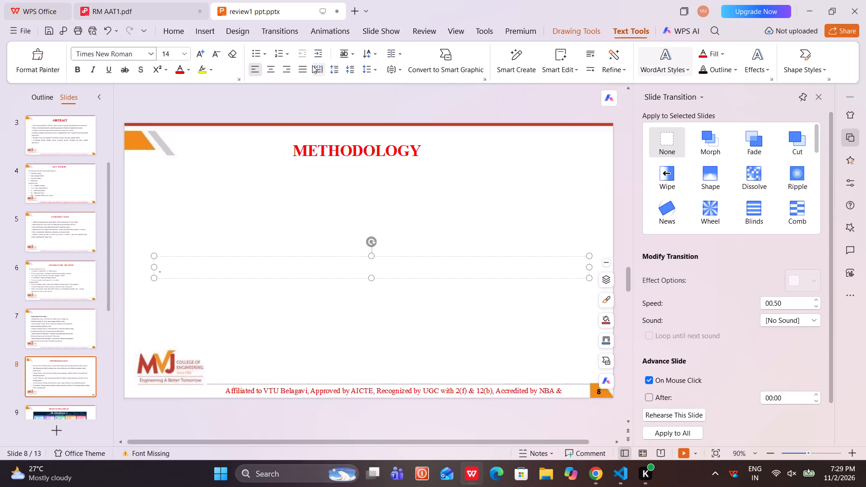
{"action": "key", "text": "ctrl+v"}
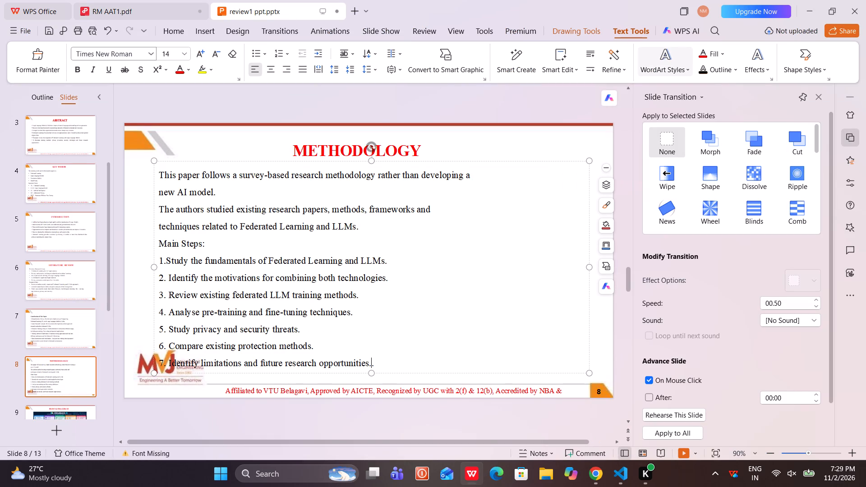
Tighten the line spacing of all the body text on the METHODOLOGY slide by two increments.
{"action": "left_click", "coordinate": [369, 68]}
{"action": "left_click", "coordinate": [443, 103]}
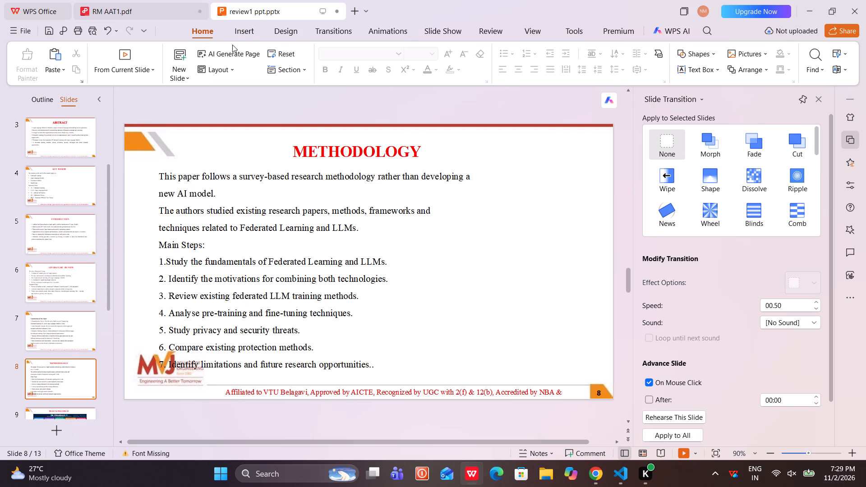
{"action": "left_click_drag", "start_coordinate": [377, 364], "coordinate": [220, 233]}
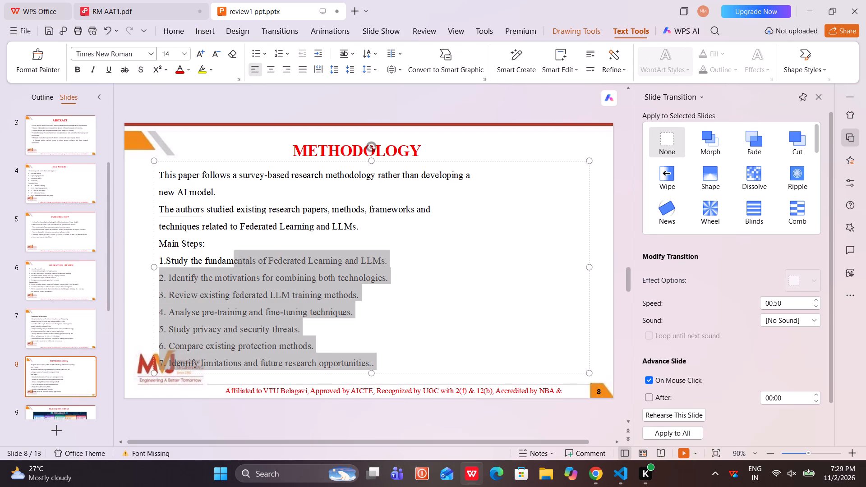
{"action": "left_click_drag", "start_coordinate": [220, 233], "coordinate": [157, 162]}
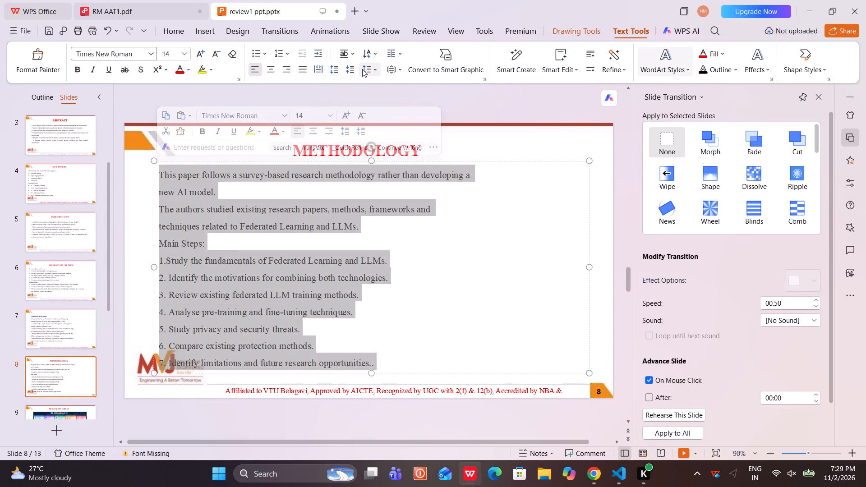
{"action": "left_click", "coordinate": [354, 69]}
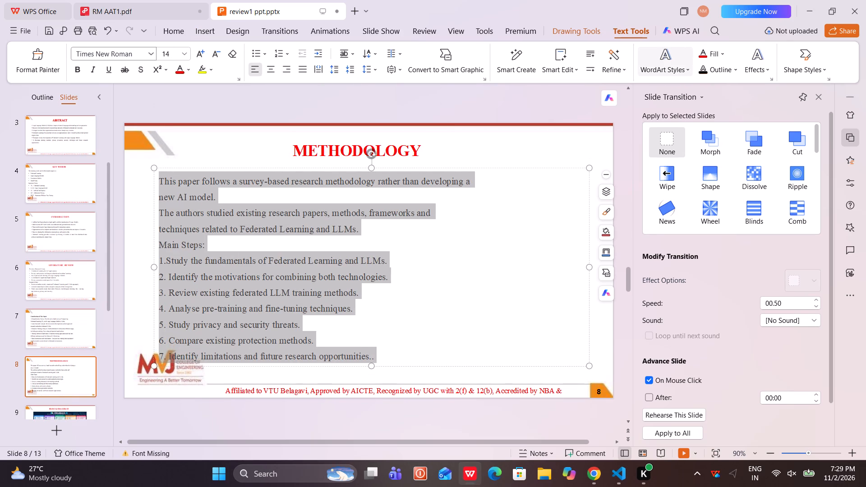
{"action": "left_click", "coordinate": [350, 66]}
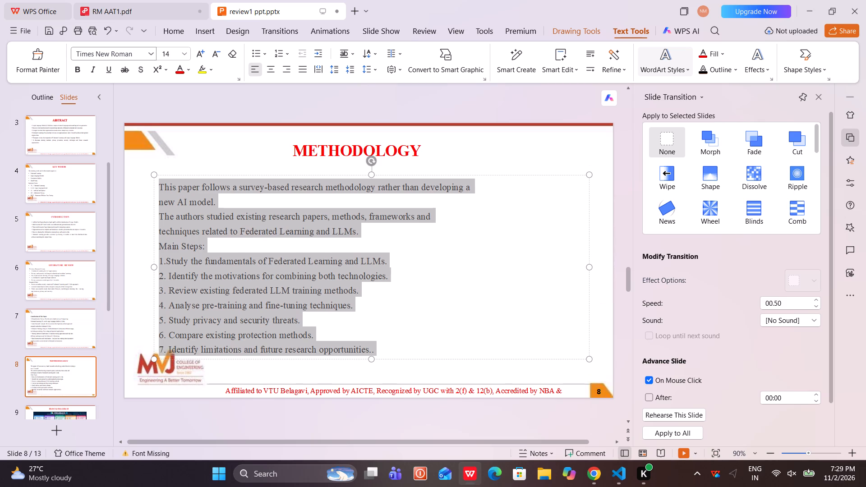
{"action": "left_click", "coordinate": [371, 95]}
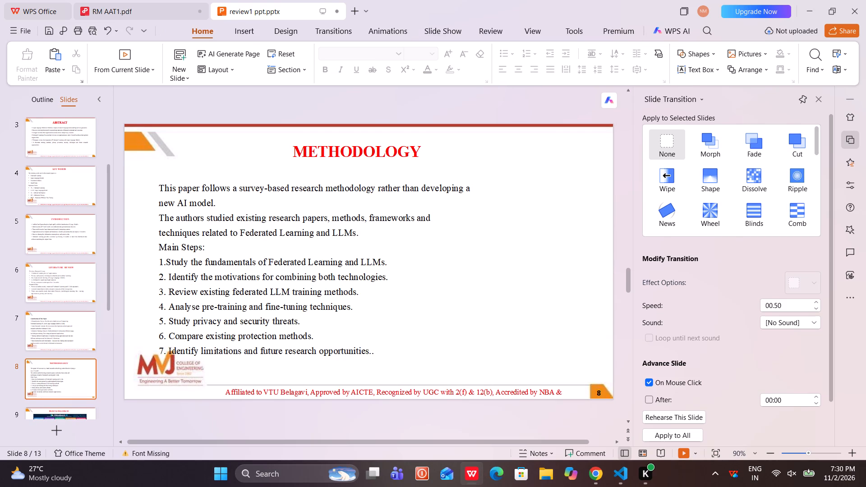
Delete the extra full stop after "future research opportunities" in main step 7 on the METHODOLOGY slide.
{"action": "left_click", "coordinate": [431, 265]}
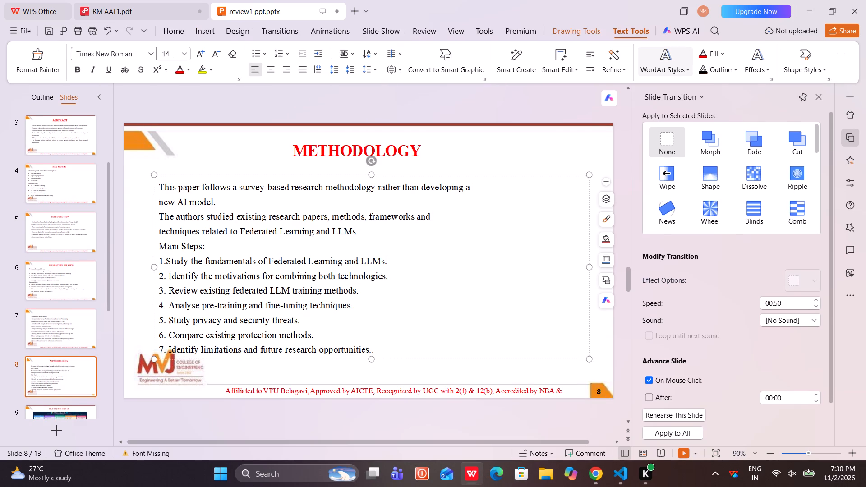
{"action": "left_click", "coordinate": [378, 352]}
{"action": "key", "text": "BackSpace"}
{"action": "left_click_drag", "start_coordinate": [374, 358], "coordinate": [377, 343]}
{"action": "left_click", "coordinate": [359, 381]}
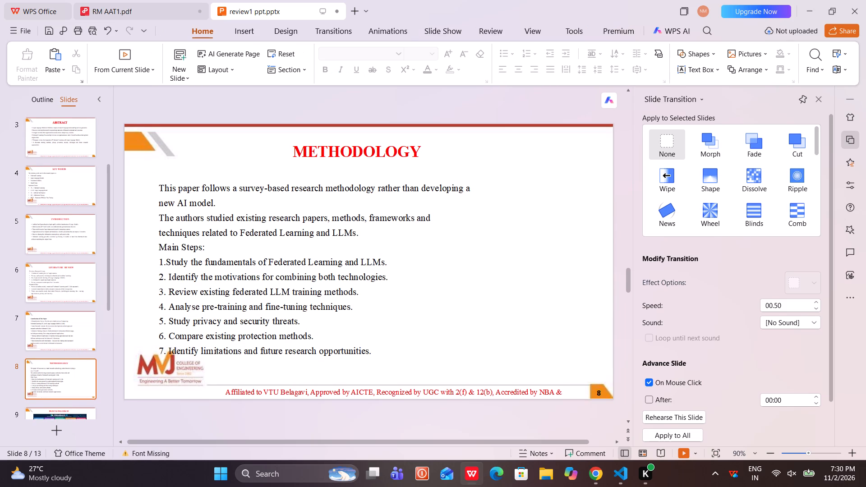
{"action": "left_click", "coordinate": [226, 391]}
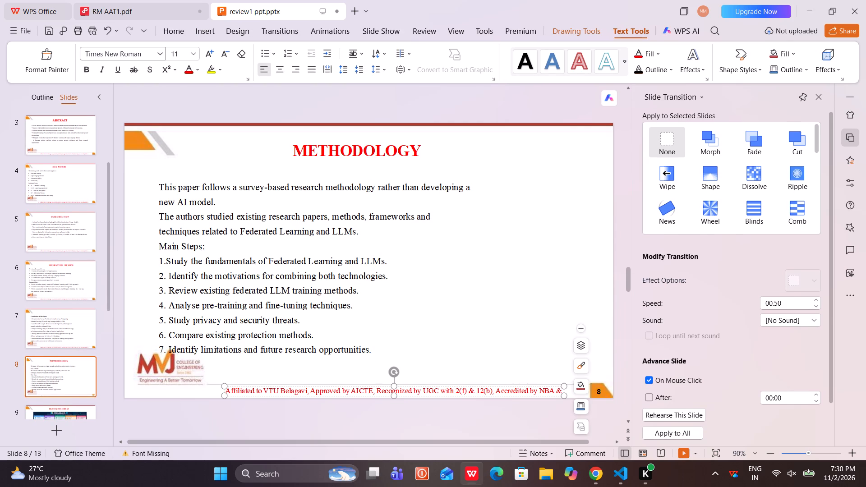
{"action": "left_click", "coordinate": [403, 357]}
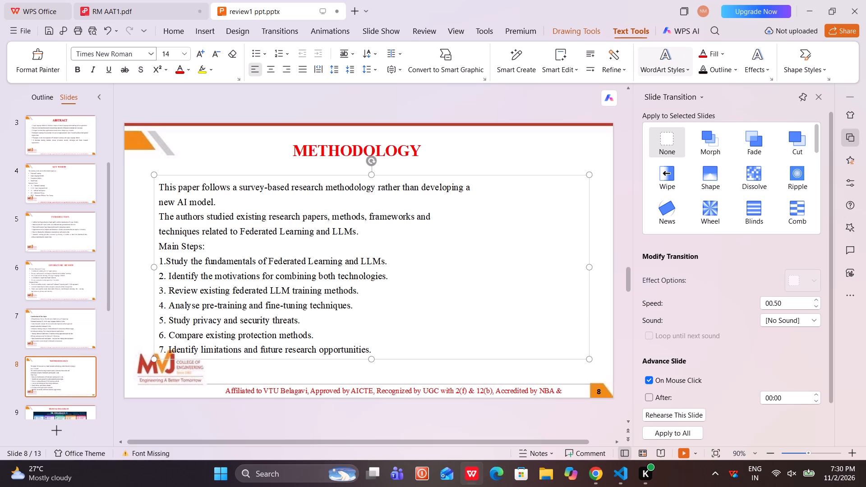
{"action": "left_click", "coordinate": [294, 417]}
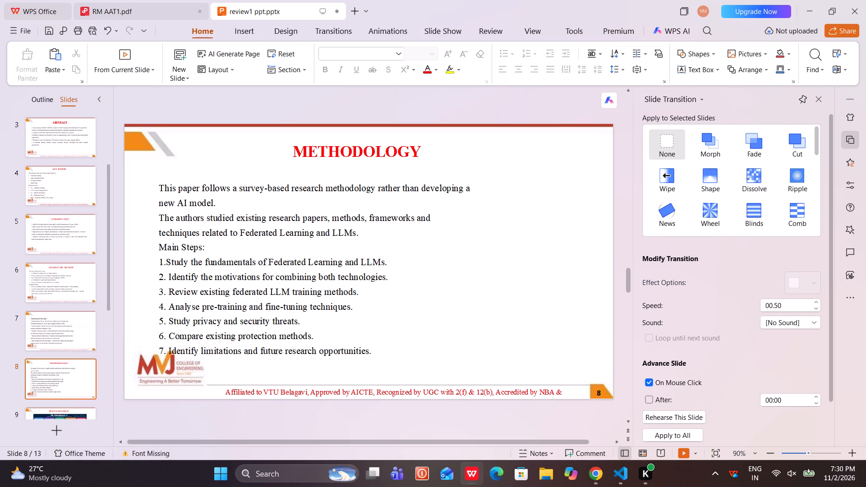
Save the presentation with the completed METHODOLOGY slide.
{"action": "key", "text": "ctrl+s"}
Look through the remaining pages of RM AAT1.pdf, from Important Technologies Discussed to the Reference page.
{"action": "key", "text": "Right"}
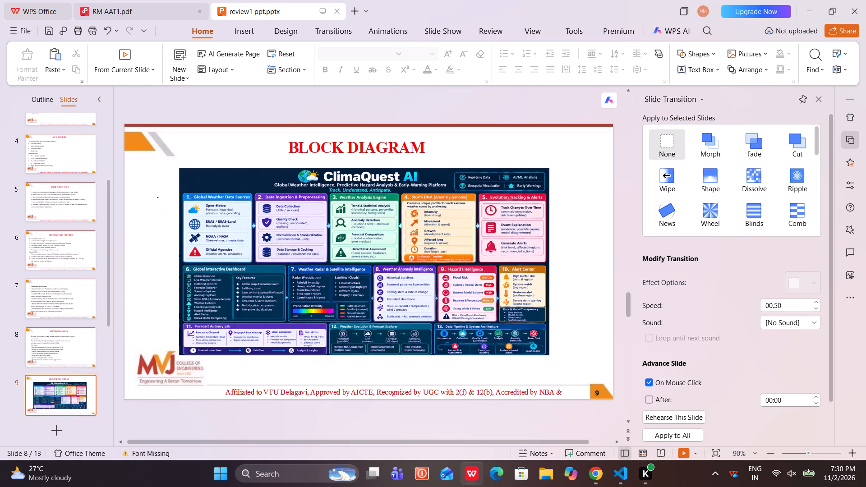
{"action": "left_click", "coordinate": [177, 0]}
{"action": "scroll", "coordinate": [327, 207], "scroll_direction": "down", "scroll_amount": 5}
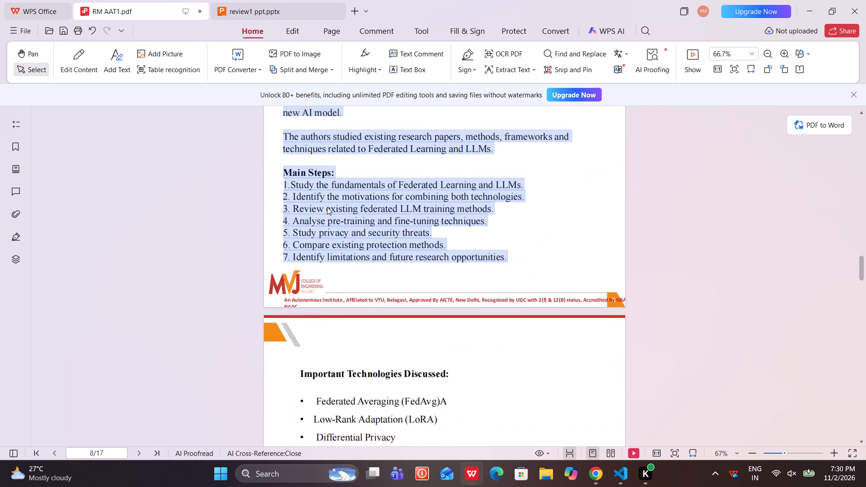
{"action": "scroll", "coordinate": [327, 207], "scroll_direction": "down", "scroll_amount": 3}
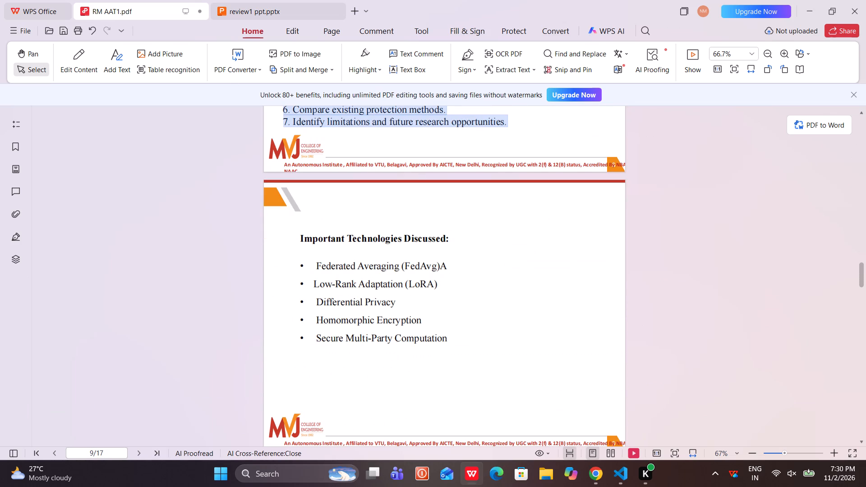
{"action": "left_click_drag", "start_coordinate": [451, 342], "coordinate": [367, 306]}
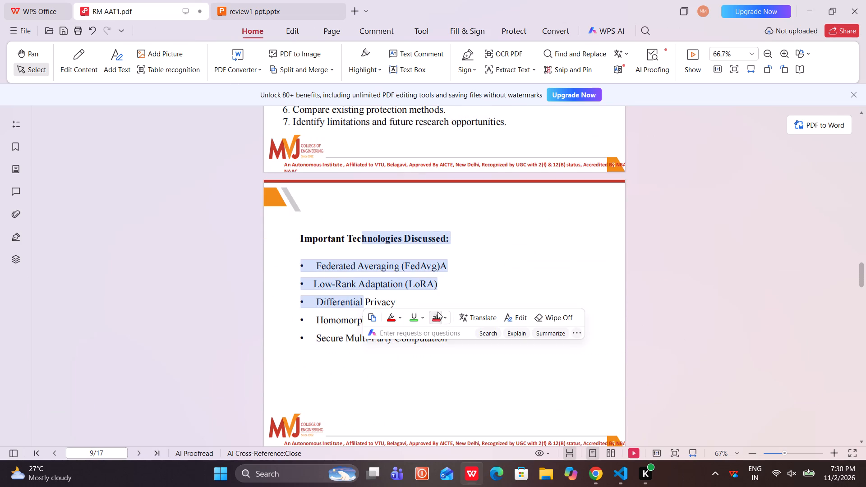
{"action": "left_click", "coordinate": [534, 253]}
{"action": "scroll", "coordinate": [507, 306], "scroll_direction": "down", "scroll_amount": 8}
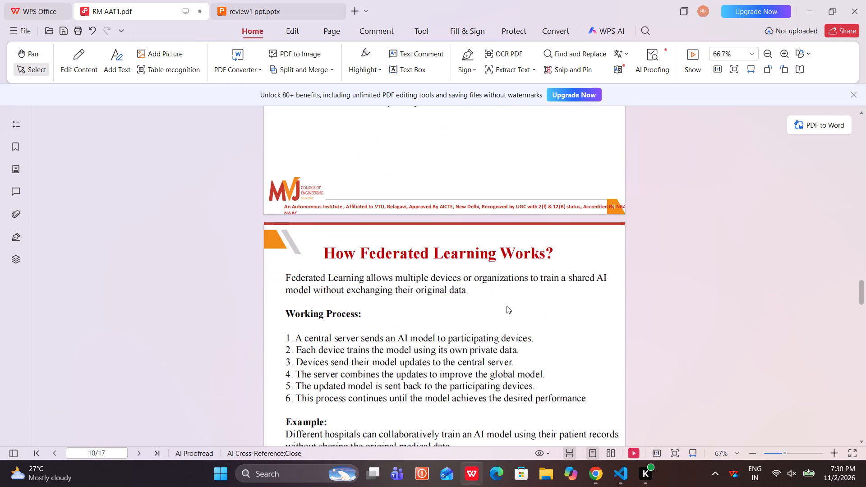
{"action": "scroll", "coordinate": [507, 306], "scroll_direction": "down", "scroll_amount": 4}
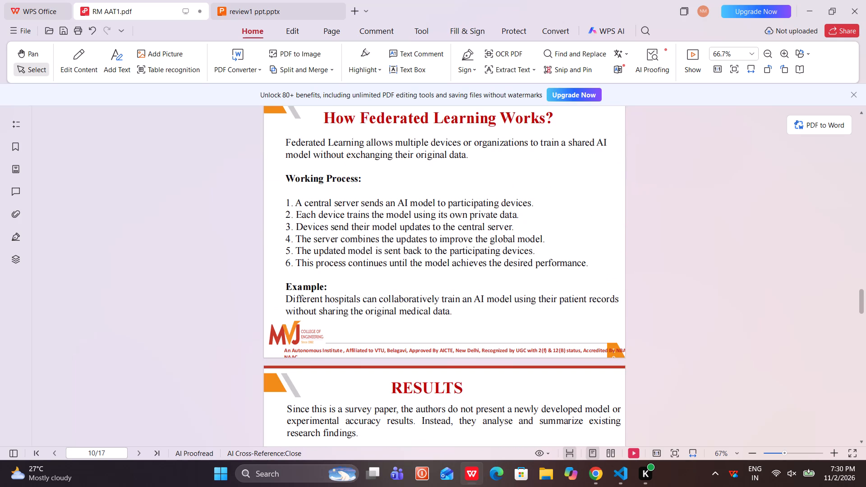
{"action": "scroll", "coordinate": [502, 297], "scroll_direction": "down", "scroll_amount": 2}
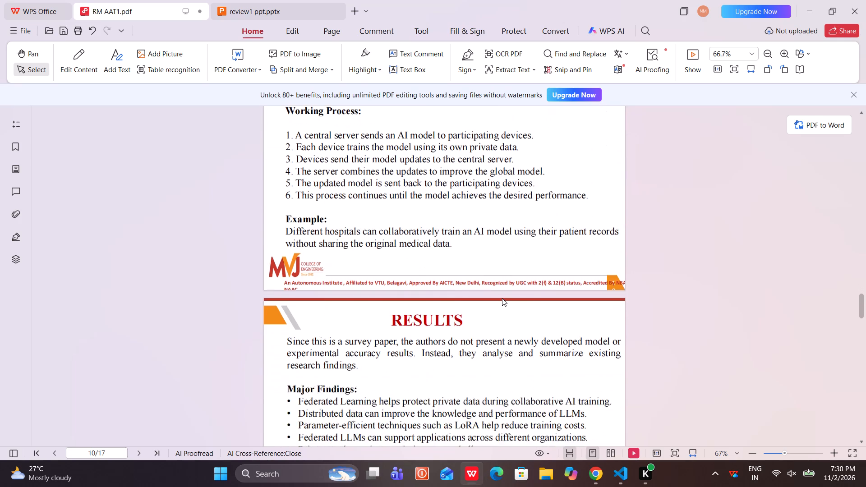
{"action": "scroll", "coordinate": [502, 299], "scroll_direction": "down", "scroll_amount": 10}
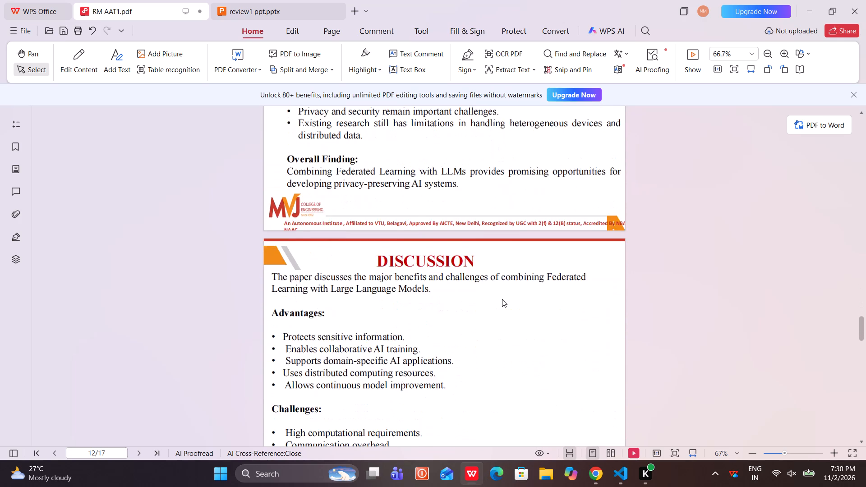
{"action": "scroll", "coordinate": [502, 299], "scroll_direction": "down", "scroll_amount": 12}
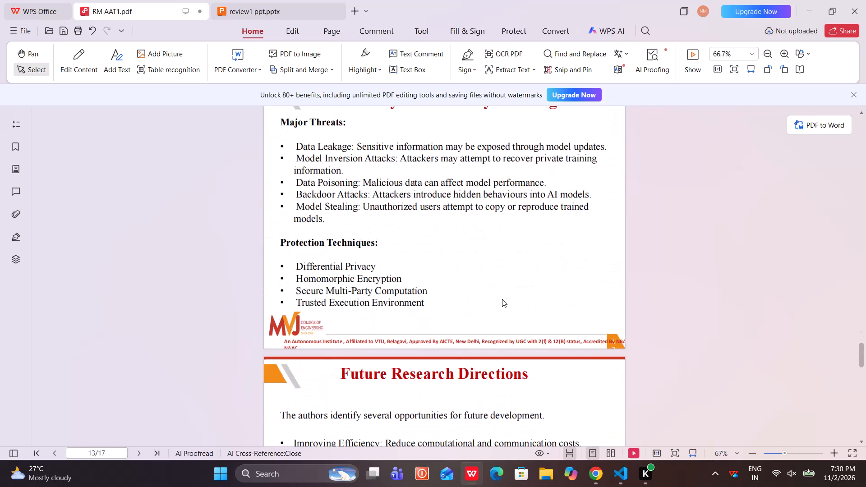
{"action": "scroll", "coordinate": [502, 299], "scroll_direction": "down", "scroll_amount": 15}
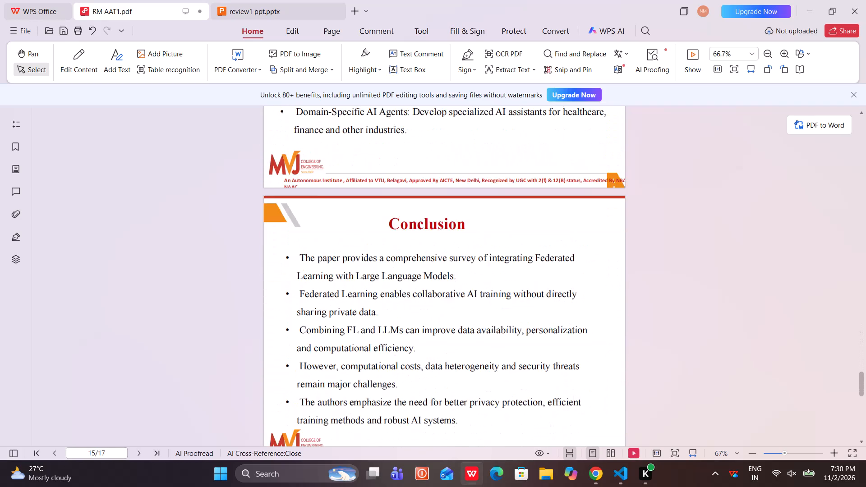
{"action": "scroll", "coordinate": [499, 287], "scroll_direction": "down", "scroll_amount": 9}
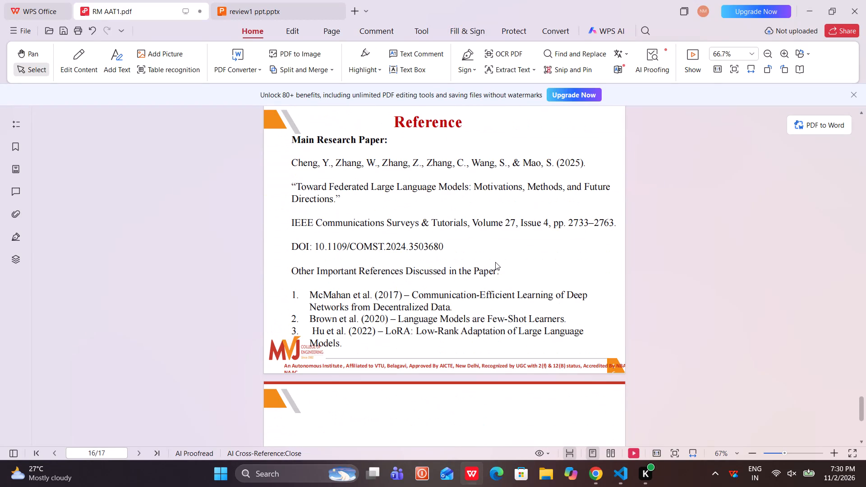
{"action": "scroll", "coordinate": [494, 262], "scroll_direction": "down", "scroll_amount": 4}
{"action": "scroll", "coordinate": [494, 258], "scroll_direction": "up", "scroll_amount": 3}
Delete all five numbered weather-project references from the body of the REFERENCES slide in review1 ppt.pptx.
{"action": "left_click", "coordinate": [272, 0]}
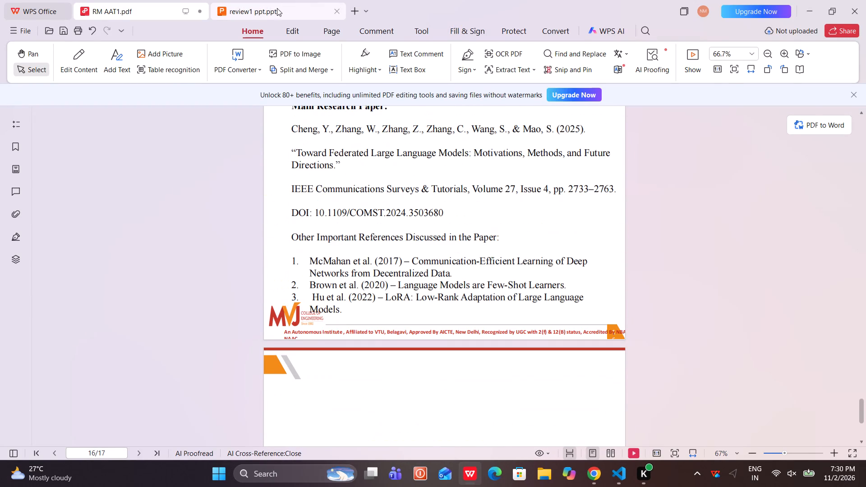
{"action": "scroll", "coordinate": [407, 194], "scroll_direction": "down", "scroll_amount": 7}
{"action": "scroll", "coordinate": [407, 194], "scroll_direction": "up", "scroll_amount": 2}
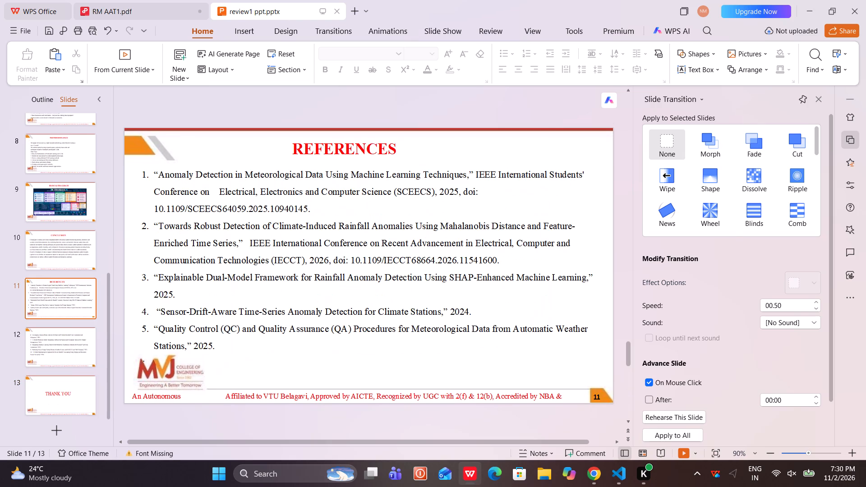
{"action": "left_click_drag", "start_coordinate": [252, 349], "coordinate": [134, 198]}
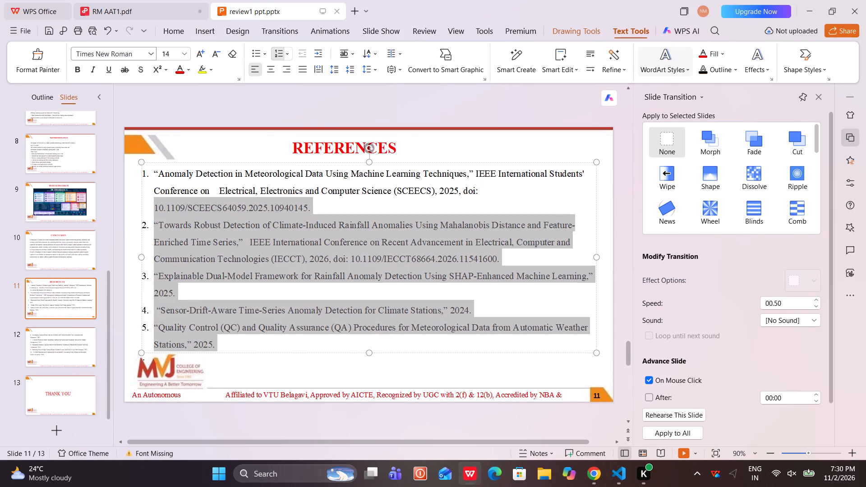
{"action": "left_click_drag", "start_coordinate": [134, 198], "coordinate": [143, 174]}
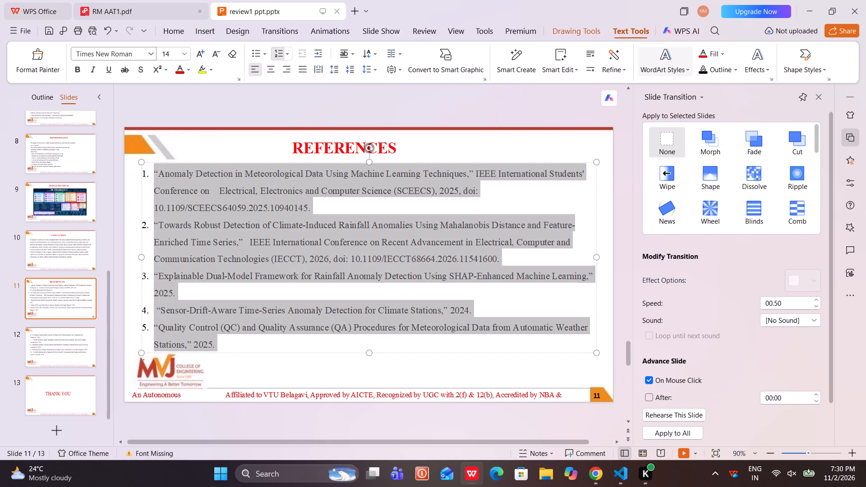
{"action": "key", "text": "BackSpace"}
Copy the Reference page text, from "Main Research Paper:" through the third listed reference, from RM AAT1.pdf into slide 11's body.
{"action": "left_click", "coordinate": [182, 0]}
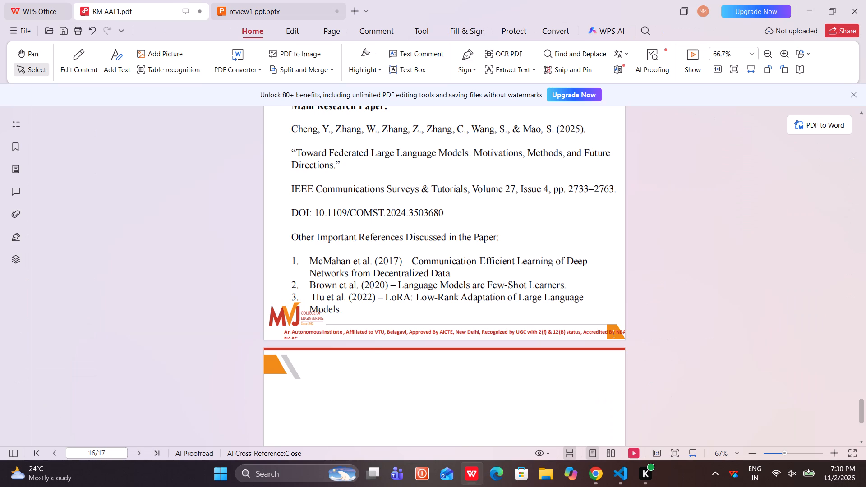
{"action": "scroll", "coordinate": [394, 256], "scroll_direction": "up", "scroll_amount": 1}
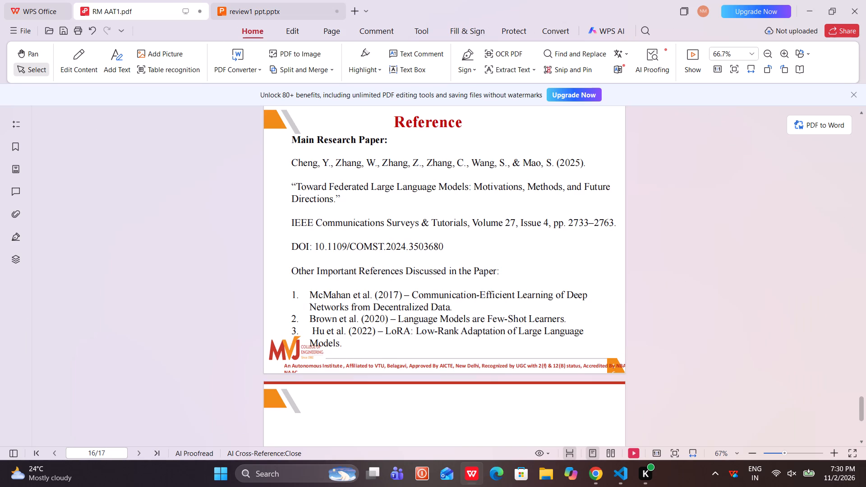
{"action": "left_click_drag", "start_coordinate": [343, 344], "coordinate": [295, 164]}
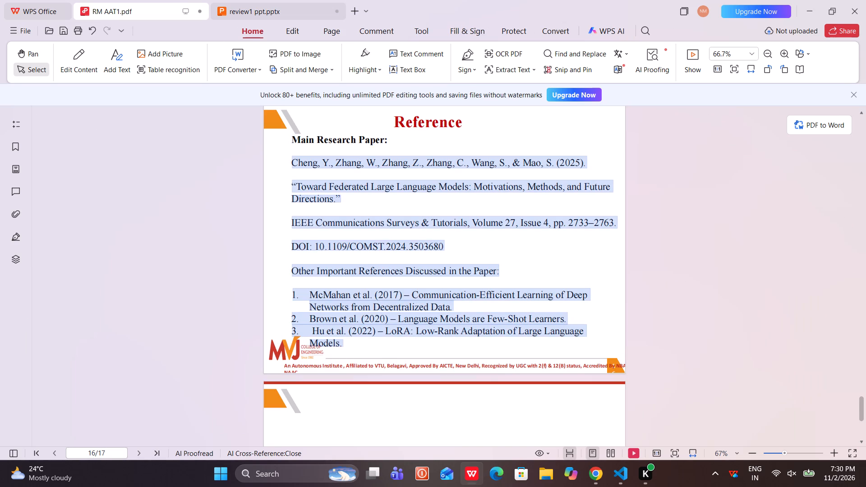
{"action": "left_click_drag", "start_coordinate": [295, 164], "coordinate": [291, 143]}
{"action": "key", "text": "ctrl+c"}
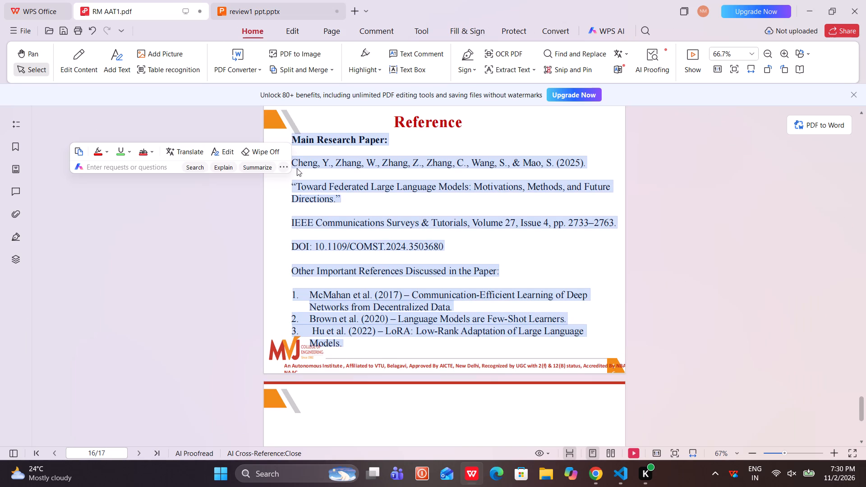
{"action": "left_click", "coordinate": [309, 0]}
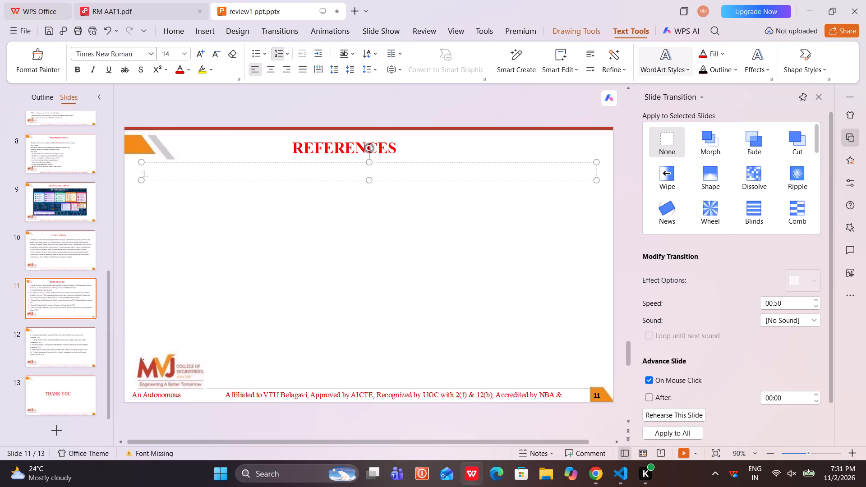
{"action": "key", "text": "ctrl+v"}
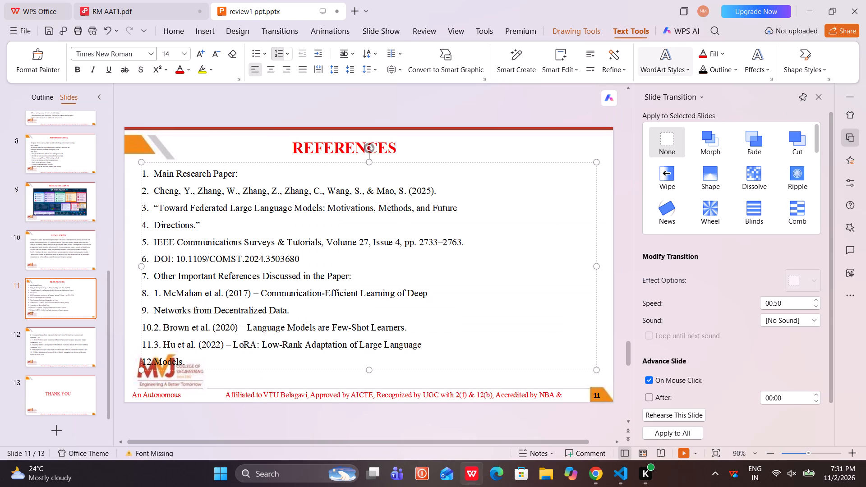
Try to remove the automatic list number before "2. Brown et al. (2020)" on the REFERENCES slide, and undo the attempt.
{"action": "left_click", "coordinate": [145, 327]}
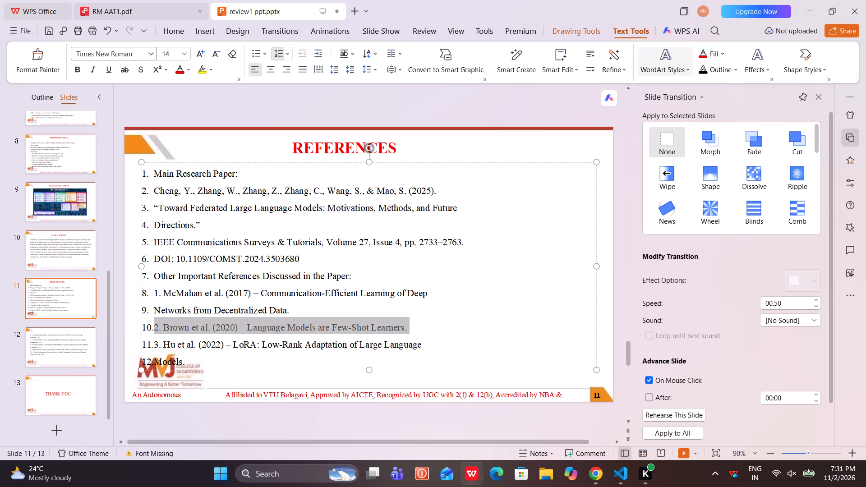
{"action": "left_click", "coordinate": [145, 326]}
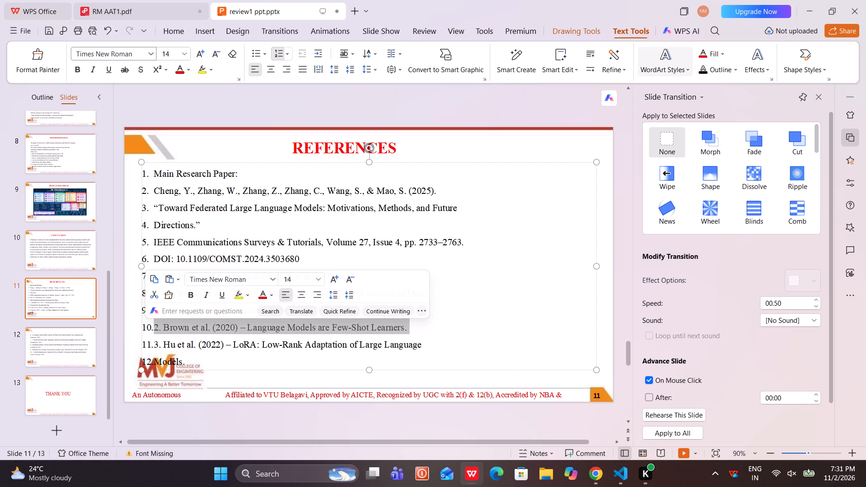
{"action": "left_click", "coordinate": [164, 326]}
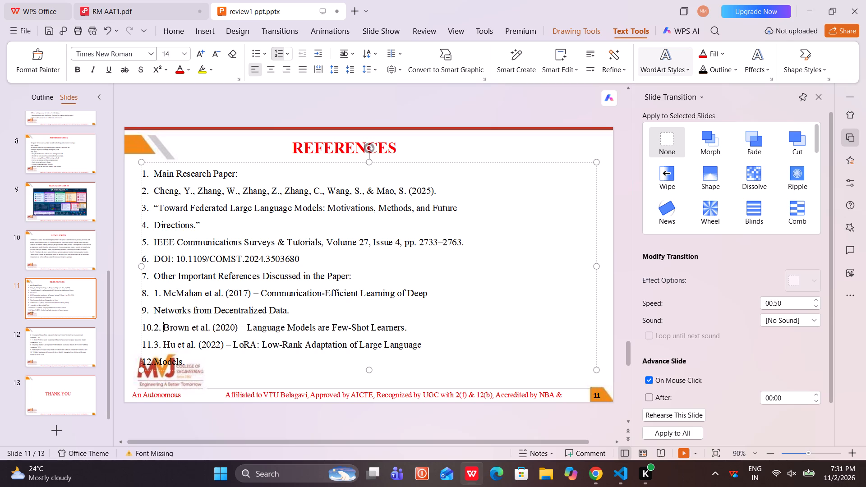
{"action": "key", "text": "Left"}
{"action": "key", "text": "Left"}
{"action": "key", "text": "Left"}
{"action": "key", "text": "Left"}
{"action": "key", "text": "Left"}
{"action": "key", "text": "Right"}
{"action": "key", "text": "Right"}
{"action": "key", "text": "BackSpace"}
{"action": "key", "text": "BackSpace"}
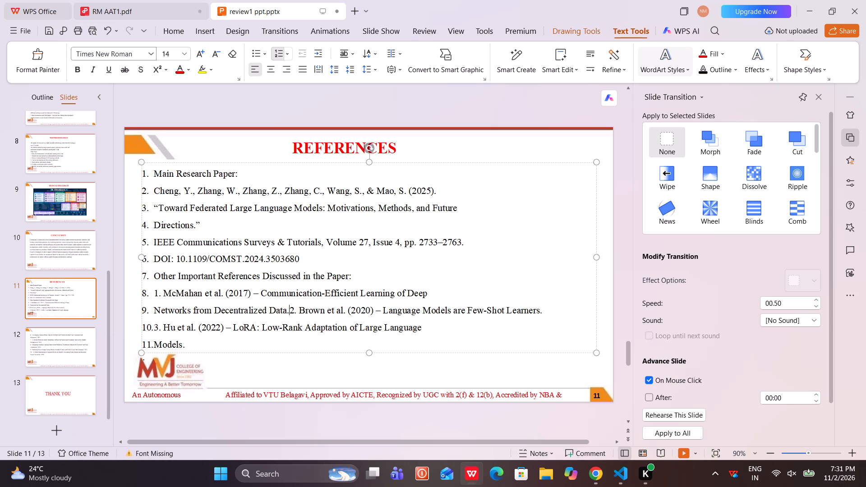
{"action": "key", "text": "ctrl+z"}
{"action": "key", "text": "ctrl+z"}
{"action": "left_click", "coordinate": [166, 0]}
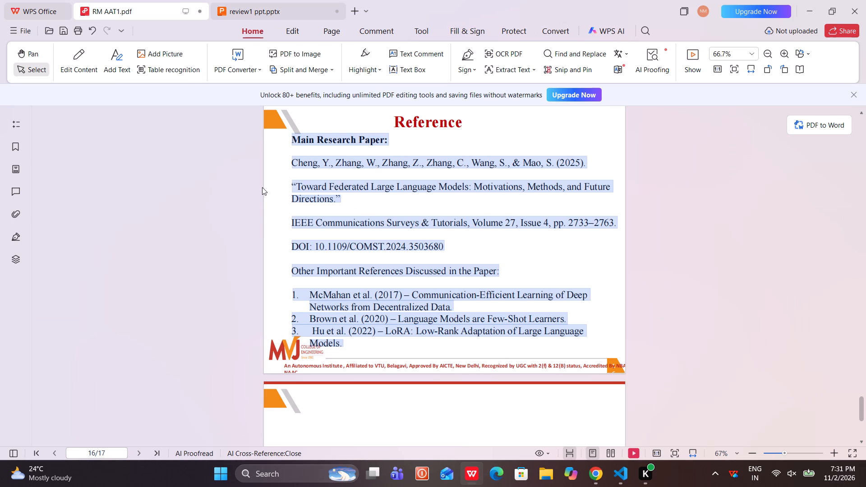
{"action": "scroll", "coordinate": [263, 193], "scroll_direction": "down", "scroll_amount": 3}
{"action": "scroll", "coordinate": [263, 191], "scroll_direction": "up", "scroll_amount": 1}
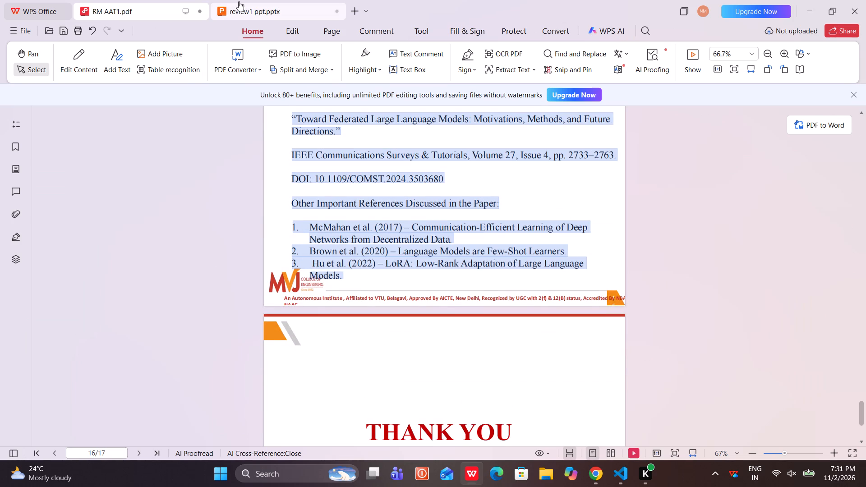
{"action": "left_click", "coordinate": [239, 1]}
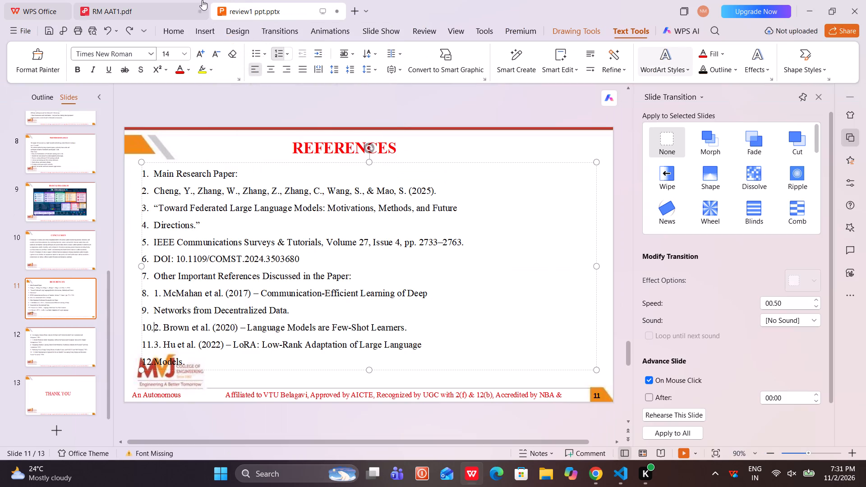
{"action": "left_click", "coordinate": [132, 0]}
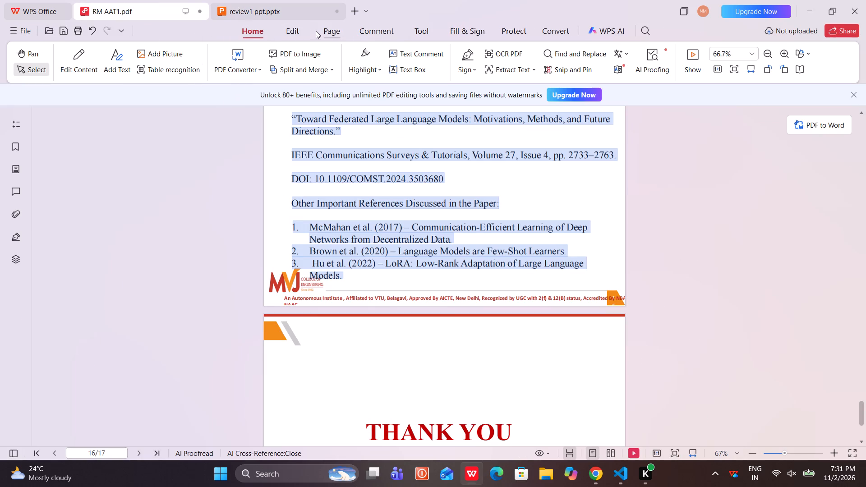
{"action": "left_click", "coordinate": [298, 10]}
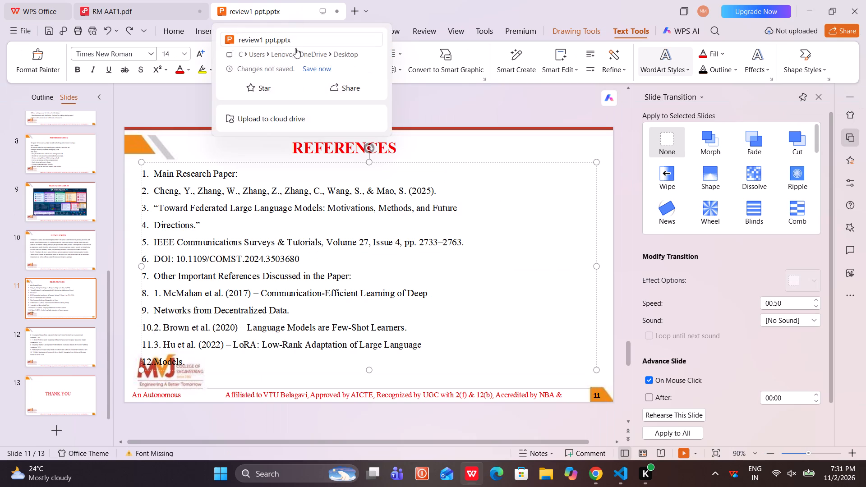
Remove the automatic numbers from the "Other Important References" heading and the McMahan reference, joining "Networks from Decentralized Data." onto that reference's line.
{"action": "left_click", "coordinate": [150, 275]}
{"action": "key", "text": "BackSpace"}
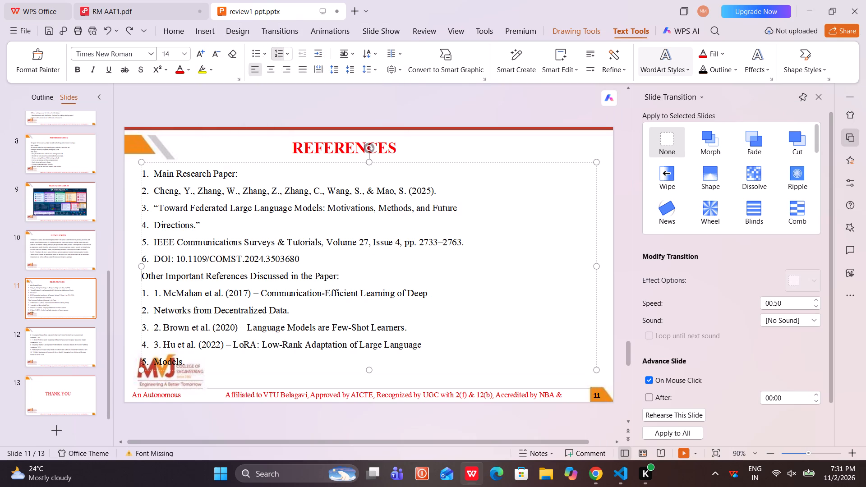
{"action": "left_click", "coordinate": [155, 293]}
{"action": "key", "text": "BackSpace"}
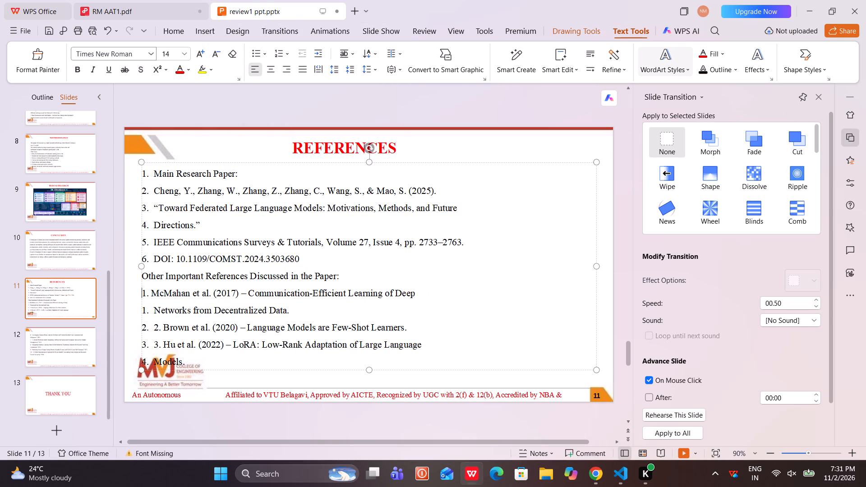
{"action": "key", "text": "BackSpace"}
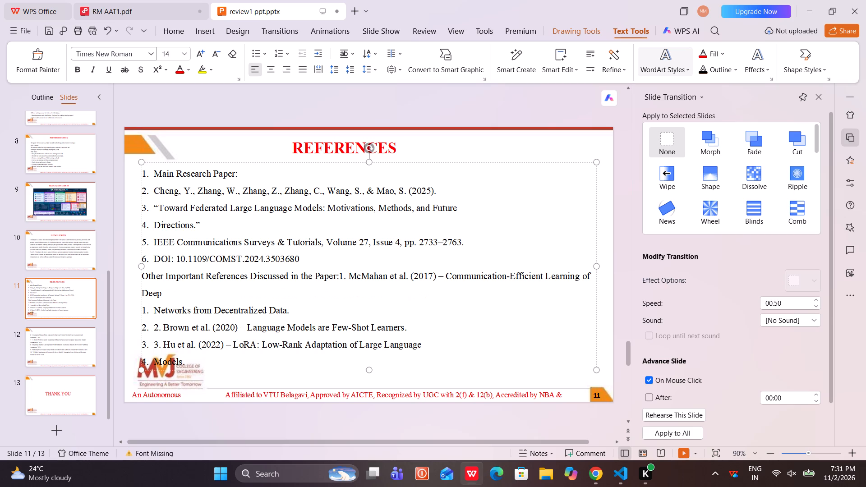
{"action": "key", "text": "ctrl+z"}
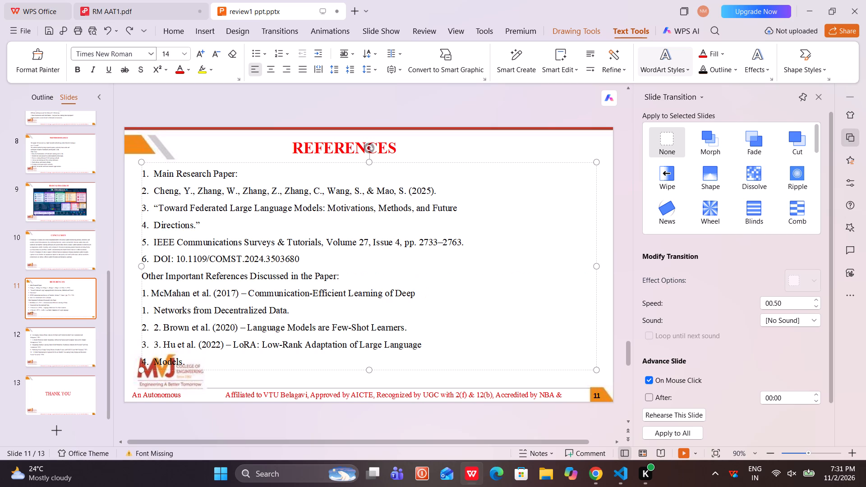
{"action": "left_click", "coordinate": [153, 310]}
{"action": "key", "text": "BackSpace"}
{"action": "key", "text": "BackSpace"}
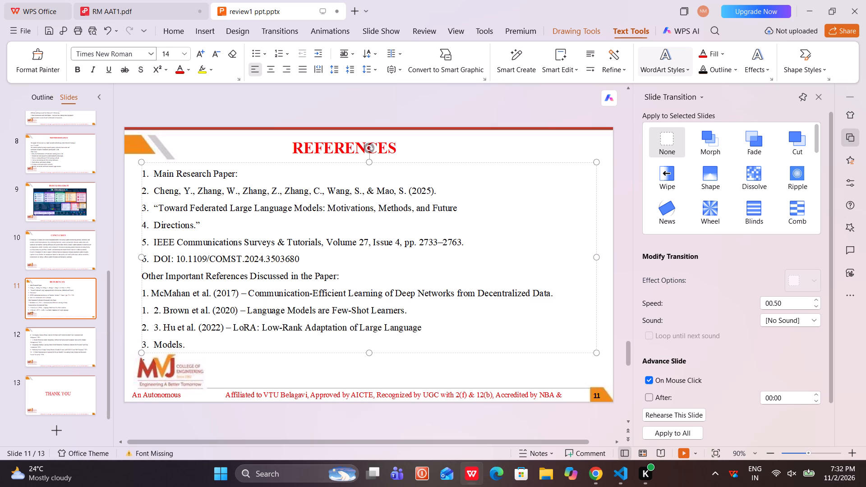
Remove the automatic numbers from the Brown and Hu references, keeping each on its own line, and join "Models." onto the Hu reference.
{"action": "left_click", "coordinate": [153, 313]}
{"action": "key", "text": "BackSpace"}
{"action": "key", "text": "BackSpace"}
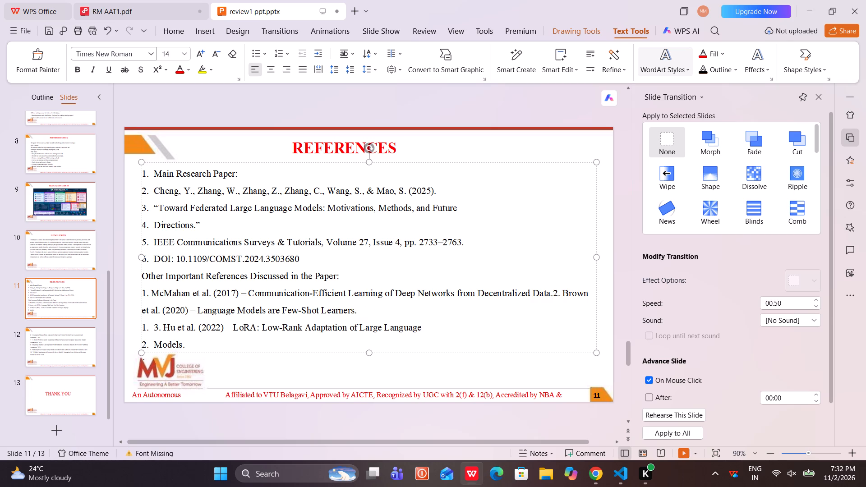
{"action": "key", "text": "Return"}
{"action": "left_click", "coordinate": [154, 330]}
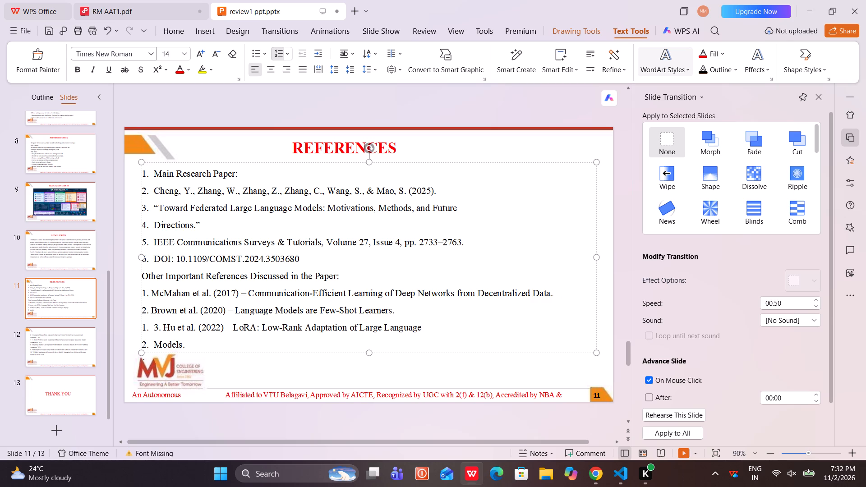
{"action": "key", "text": "BackSpace"}
{"action": "left_click", "coordinate": [155, 341]}
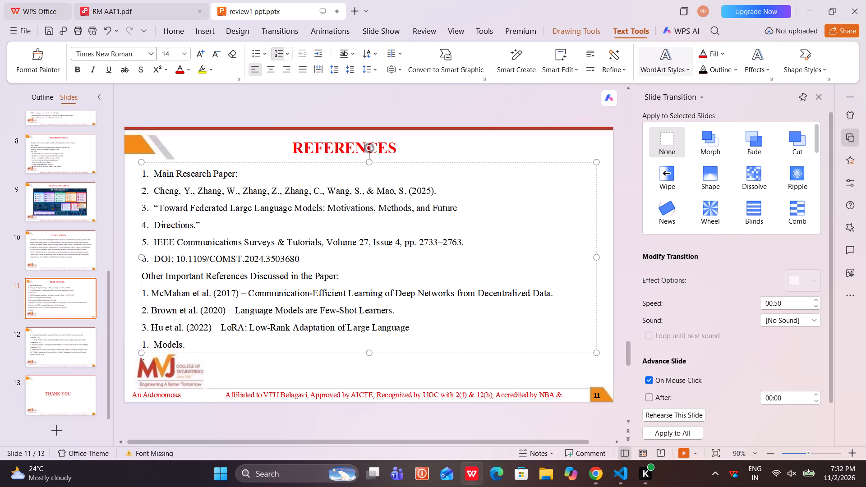
{"action": "key", "text": "BackSpace"}
{"action": "key", "text": "BackSpace"}
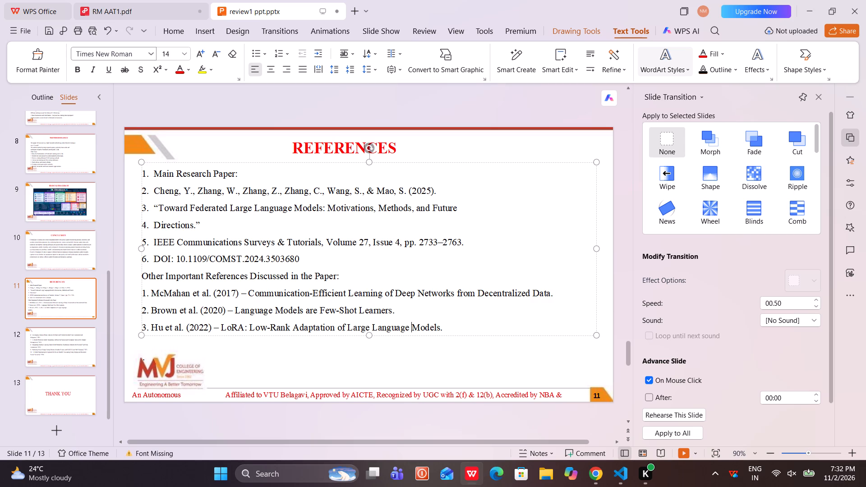
Remove the automatic list number before "Main Research Paper:" on the REFERENCES slide.
{"action": "left_click", "coordinate": [154, 170]}
{"action": "key", "text": "BackSpace"}
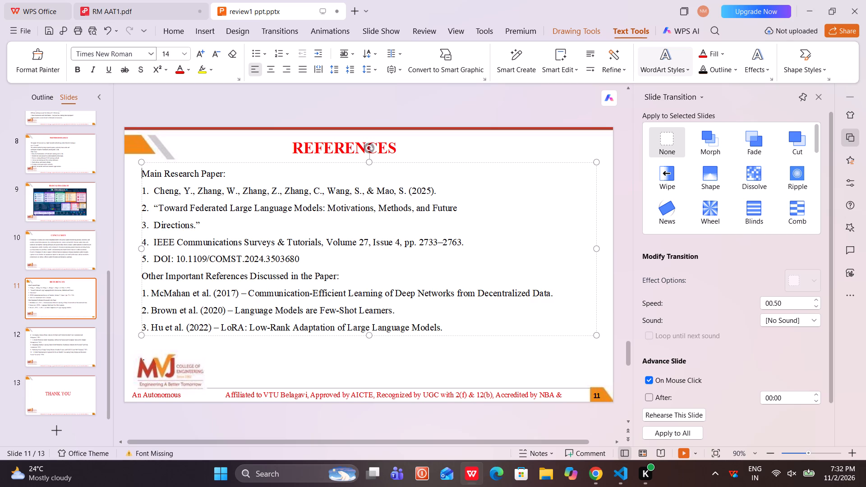
{"action": "left_click", "coordinate": [341, 362]}
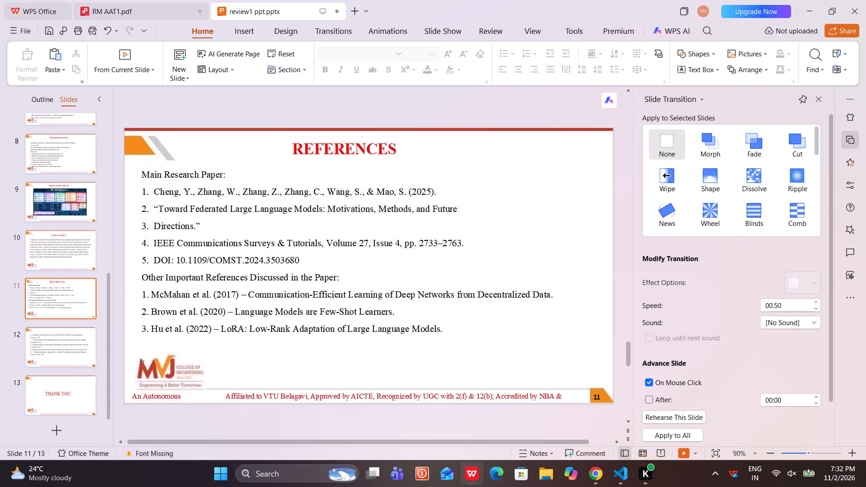
Save the presentation.
{"action": "key", "text": "ctrl+s"}
{"action": "key", "text": "ctrl+s"}
Copy all five bullet points from the Conclusion page of RM AAT1.pdf for use on slide 10.
{"action": "key", "text": "Left"}
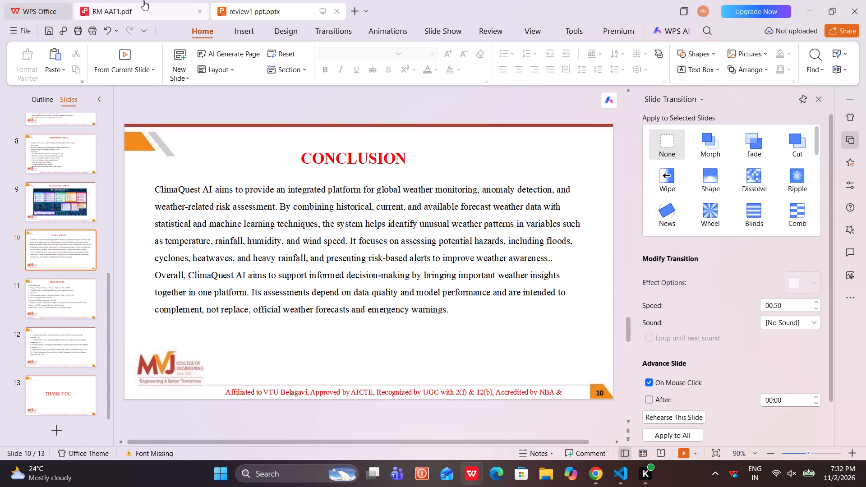
{"action": "left_click", "coordinate": [143, 0]}
{"action": "scroll", "coordinate": [327, 198], "scroll_direction": "up", "scroll_amount": 8}
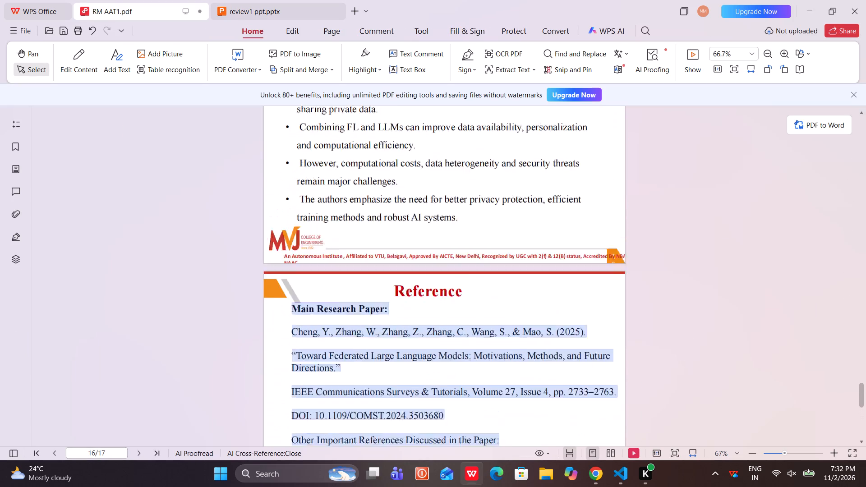
{"action": "scroll", "coordinate": [328, 201], "scroll_direction": "up", "scroll_amount": 3}
{"action": "left_click", "coordinate": [717, 235]}
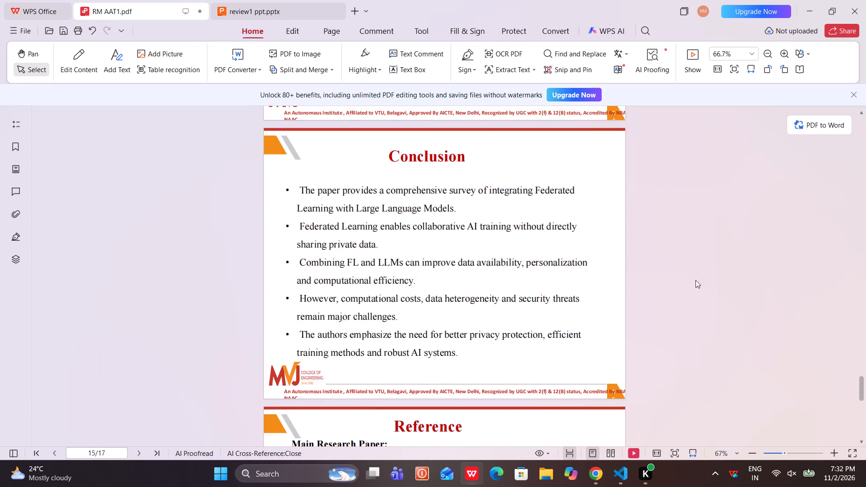
{"action": "left_click_drag", "start_coordinate": [459, 353], "coordinate": [298, 185]}
{"action": "key", "text": "ctrl+c"}
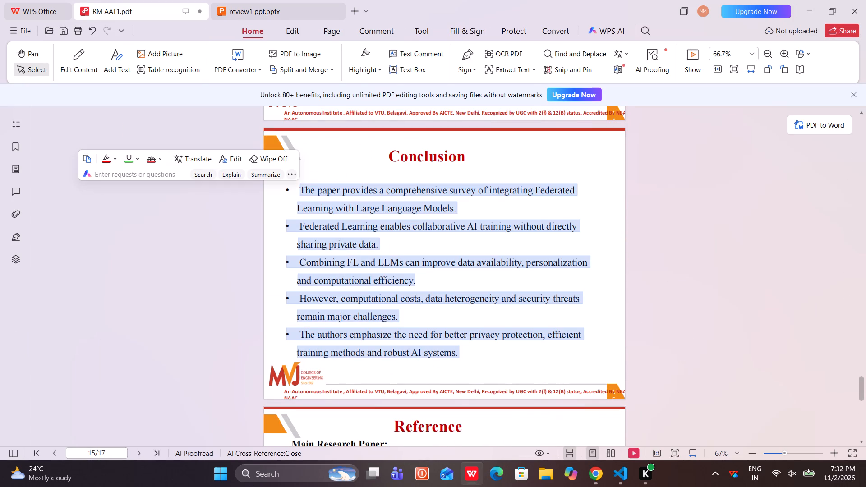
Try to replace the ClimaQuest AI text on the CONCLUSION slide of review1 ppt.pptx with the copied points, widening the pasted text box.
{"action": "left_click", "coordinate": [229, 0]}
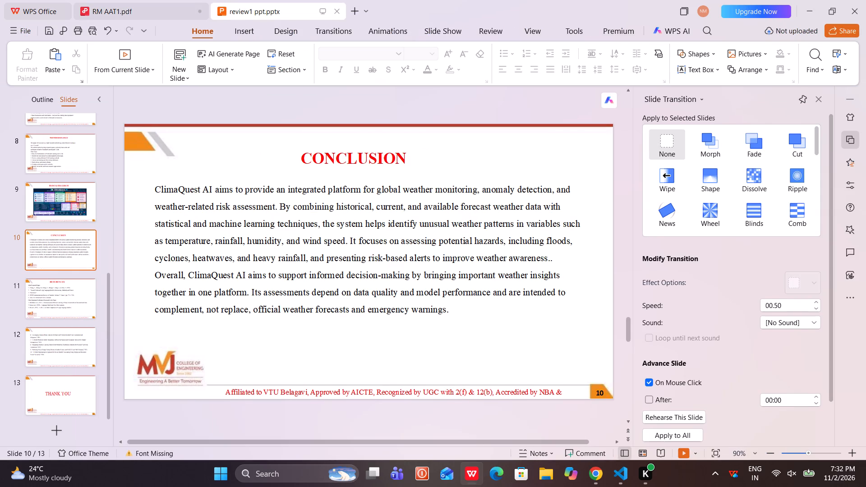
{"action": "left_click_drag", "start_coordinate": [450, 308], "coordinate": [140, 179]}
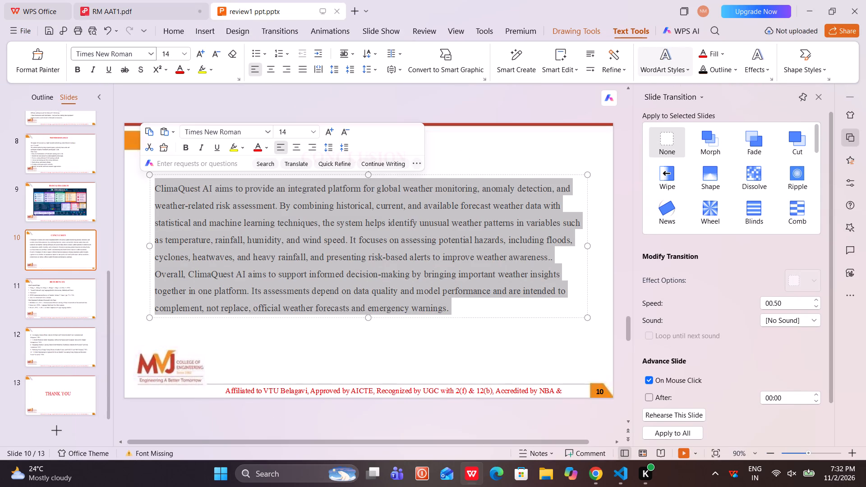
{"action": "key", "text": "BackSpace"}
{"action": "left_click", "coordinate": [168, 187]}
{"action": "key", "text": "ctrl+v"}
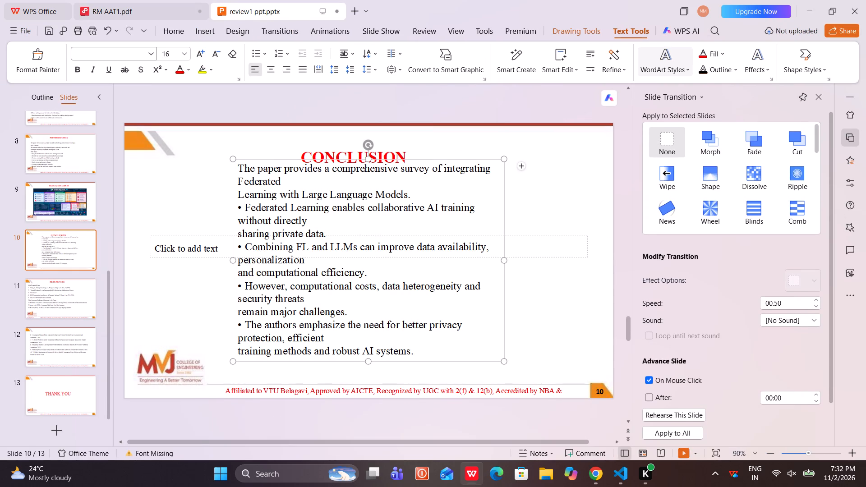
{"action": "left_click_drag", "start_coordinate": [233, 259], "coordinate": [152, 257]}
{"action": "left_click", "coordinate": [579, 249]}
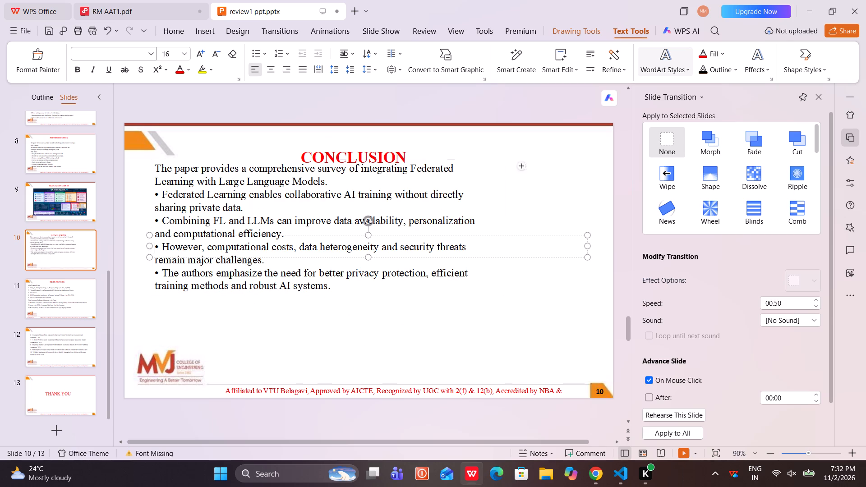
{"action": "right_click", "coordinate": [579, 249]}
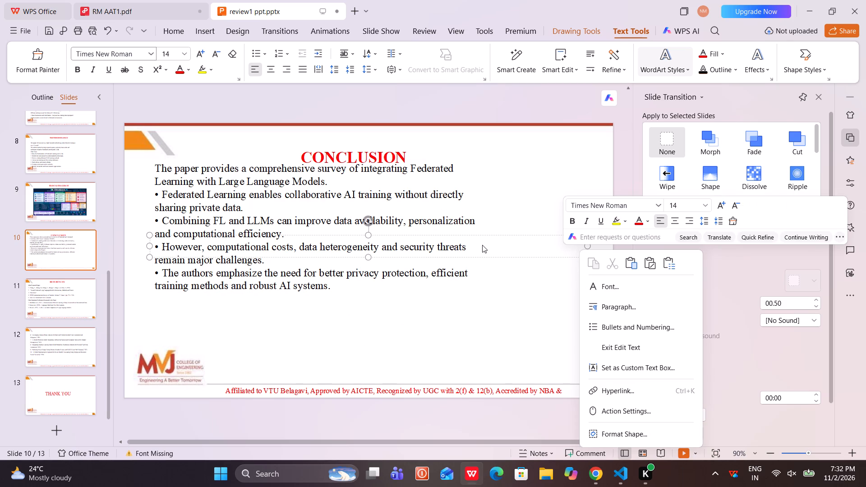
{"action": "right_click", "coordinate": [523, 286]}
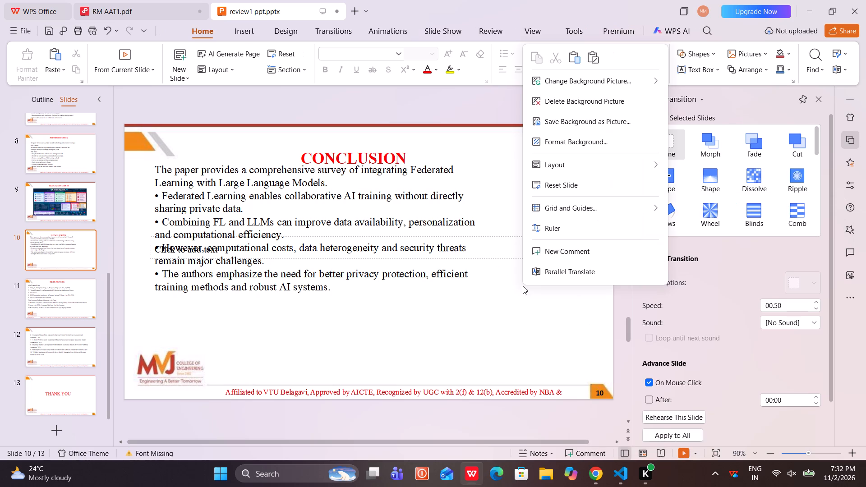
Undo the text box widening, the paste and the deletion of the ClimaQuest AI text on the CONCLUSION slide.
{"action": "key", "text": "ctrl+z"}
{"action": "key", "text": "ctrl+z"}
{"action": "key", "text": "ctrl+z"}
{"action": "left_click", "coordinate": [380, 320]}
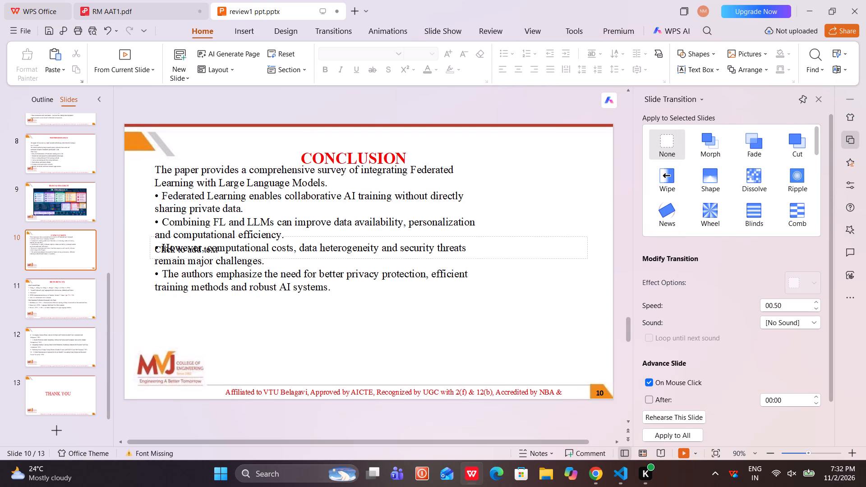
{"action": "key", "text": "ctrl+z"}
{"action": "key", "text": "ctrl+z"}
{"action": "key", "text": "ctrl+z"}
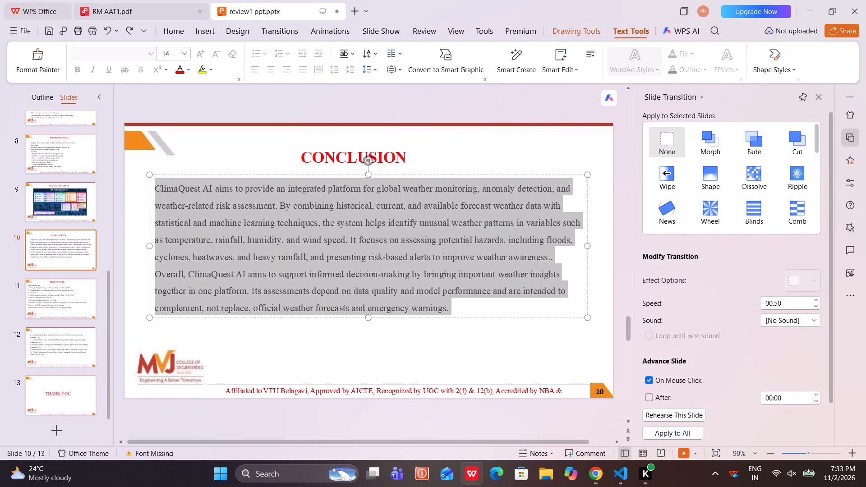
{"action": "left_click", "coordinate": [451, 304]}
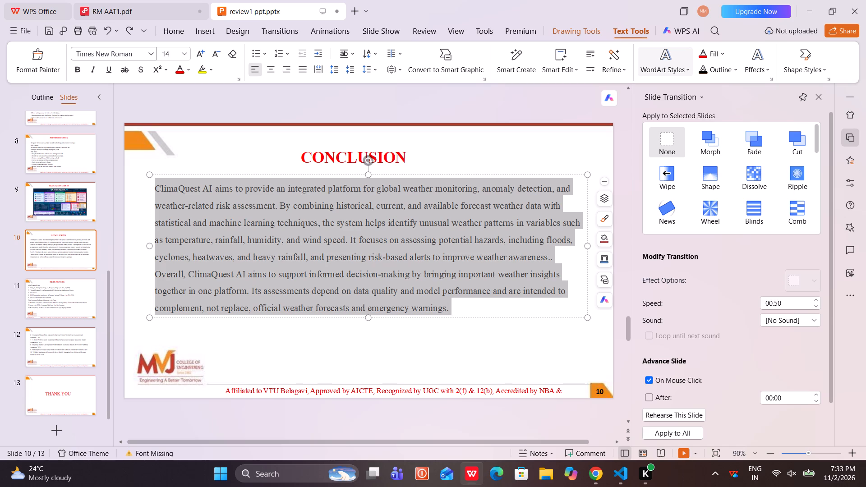